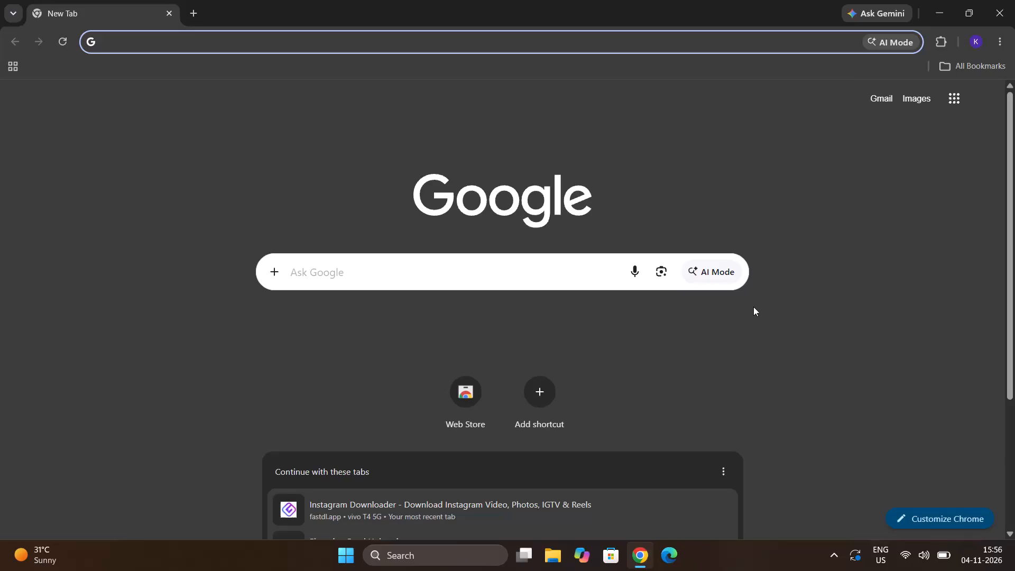
# Switch to the university Google account.
pyautogui.click(984, 96)
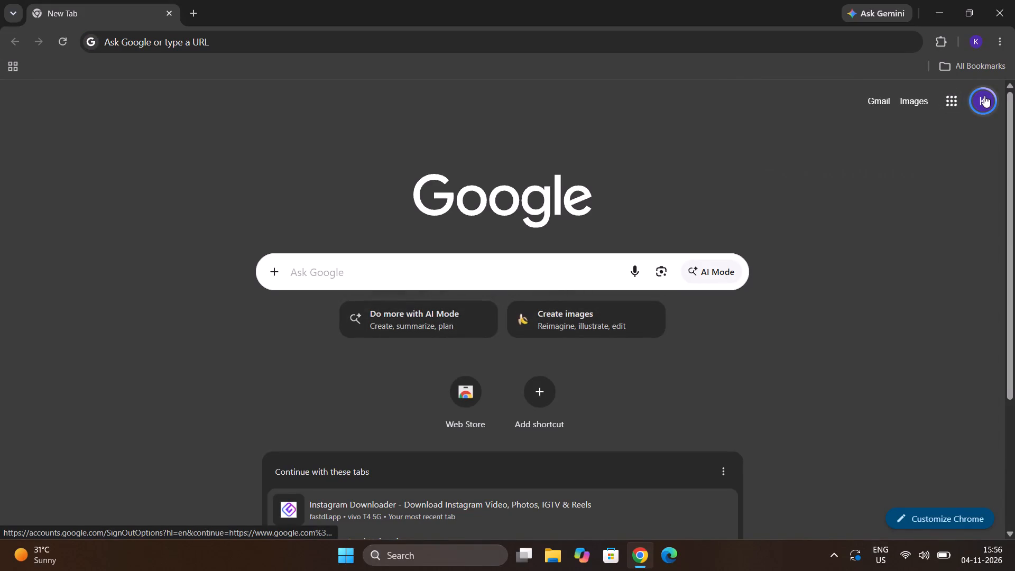
pyautogui.click(816, 243)
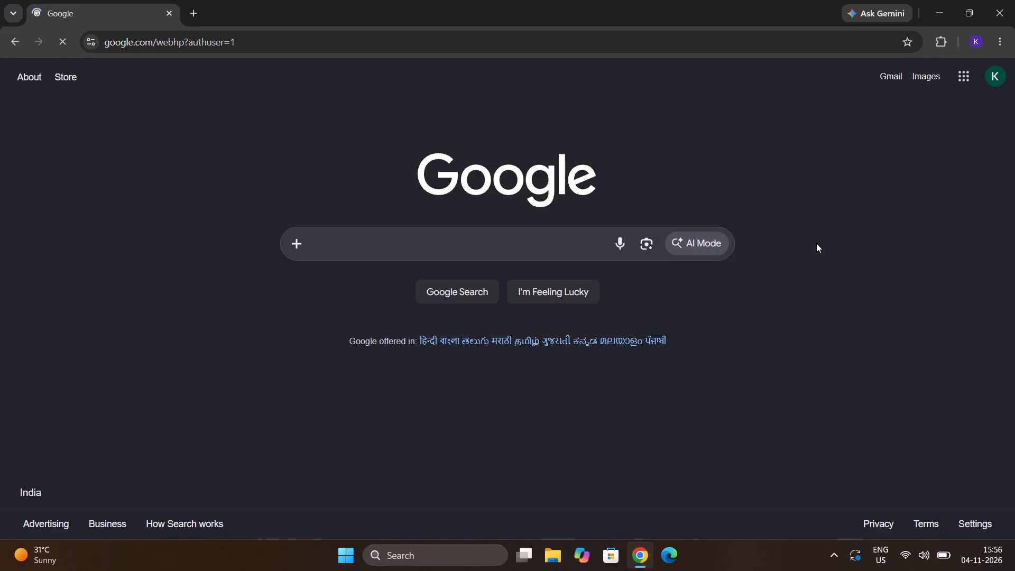
# Open Google Sheets from the Google apps and create a blank spreadsheet.
pyautogui.click(963, 73)
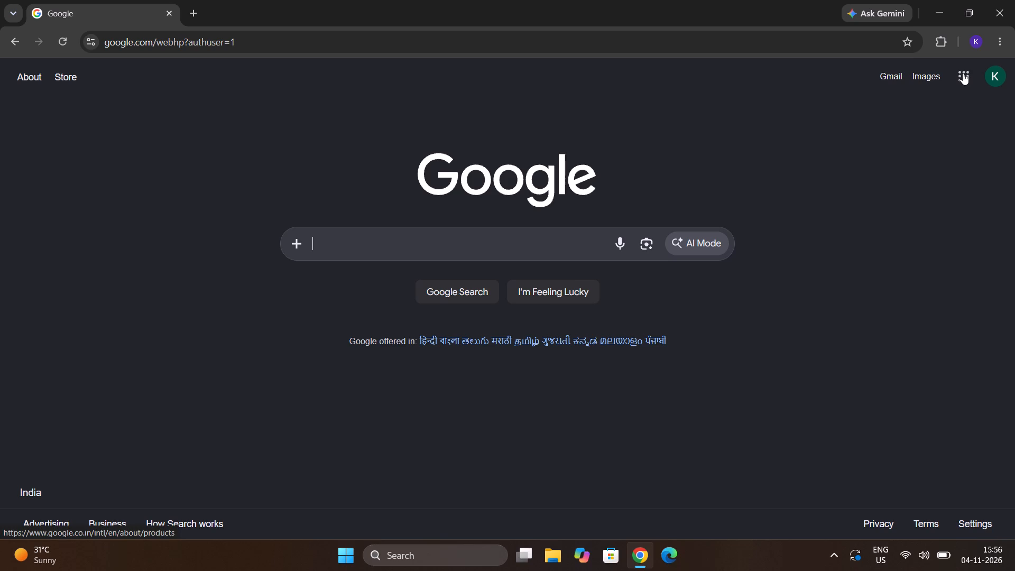
pyautogui.click(963, 73)
pyautogui.click(964, 76)
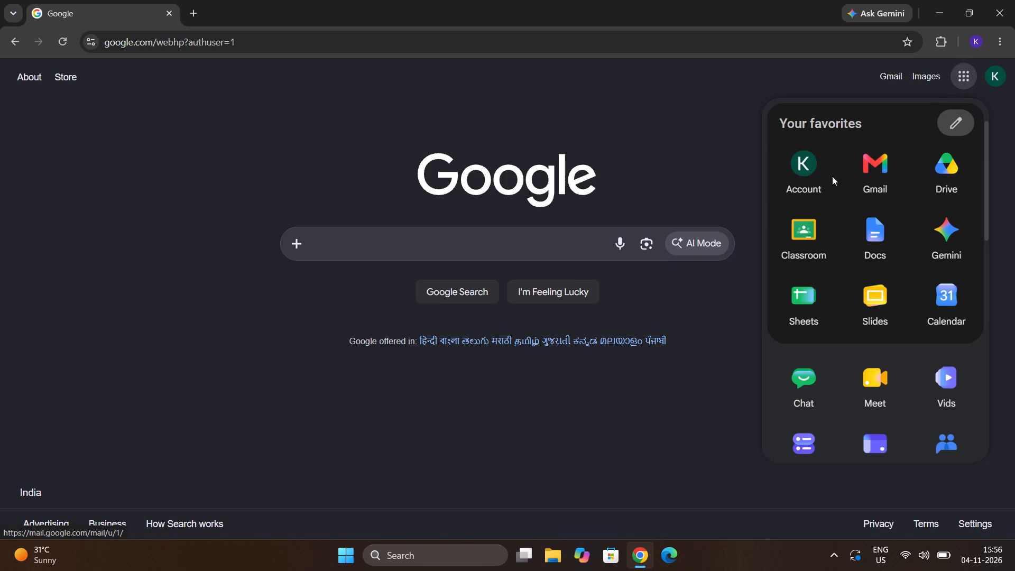
pyautogui.click(806, 301)
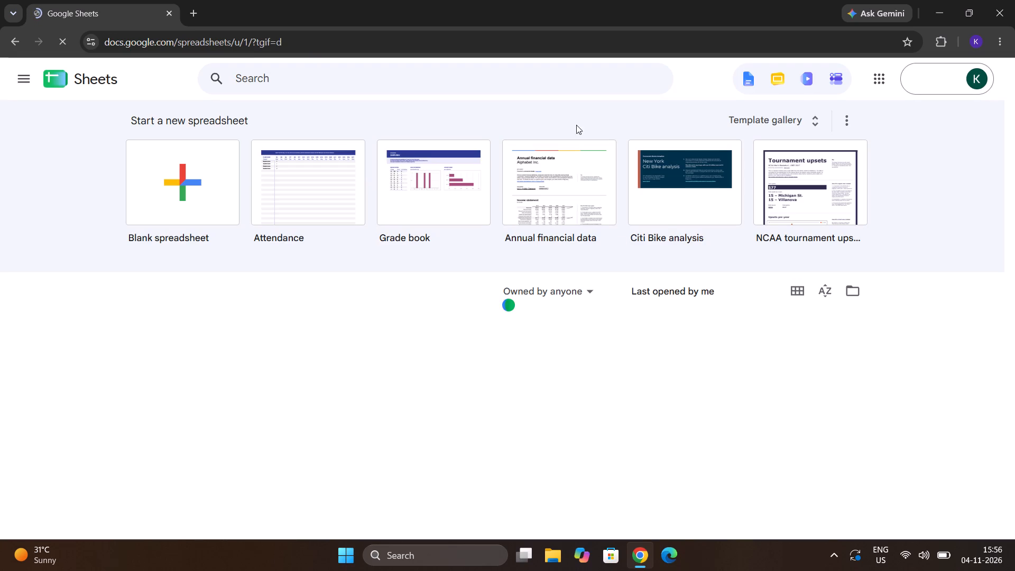
pyautogui.click(190, 191)
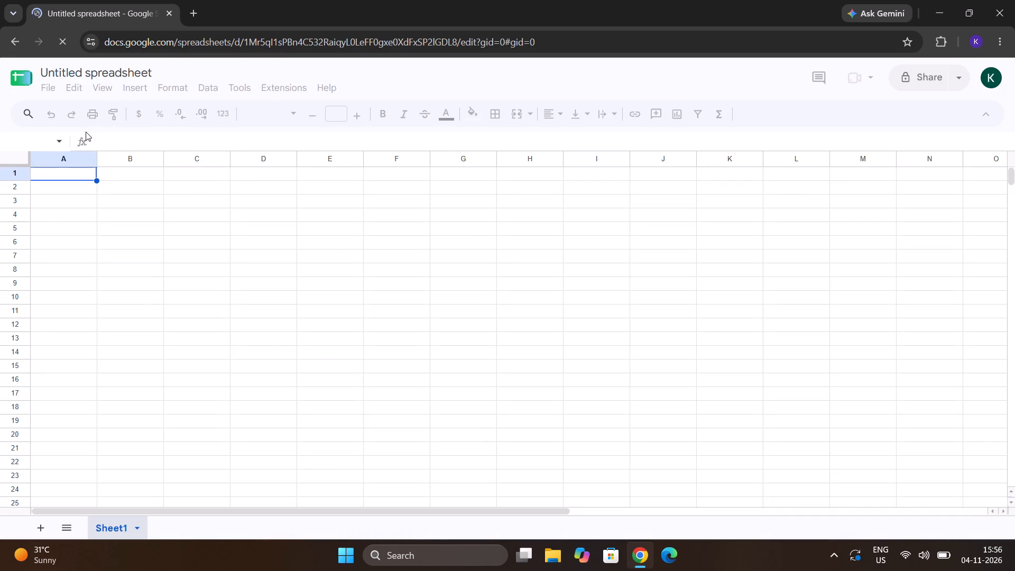
# Rename the untitled spreadsheet as "5A07 registration".
pyautogui.click(145, 68)
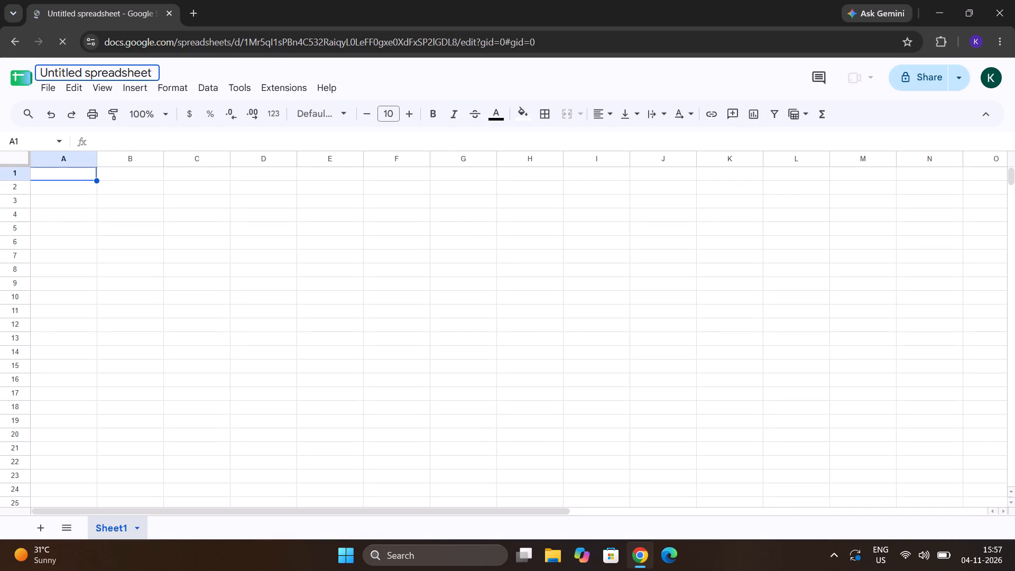
pyautogui.press('BackSpace')
pyautogui.press('BackSpace')
pyautogui.press('BackSpace')
pyautogui.press('BackSpace')
pyautogui.press('BackSpace')
pyautogui.press('BackSpace')
pyautogui.press('BackSpace')
pyautogui.press('BackSpace')
pyautogui.press('BackSpace')
pyautogui.press('BackSpace')
pyautogui.press('BackSpace')
pyautogui.press('BackSpace')
pyautogui.press('BackSpace')
pyautogui.press('BackSpace')
pyautogui.press('BackSpace')
pyautogui.press('BackSpace')
pyautogui.press('BackSpace')
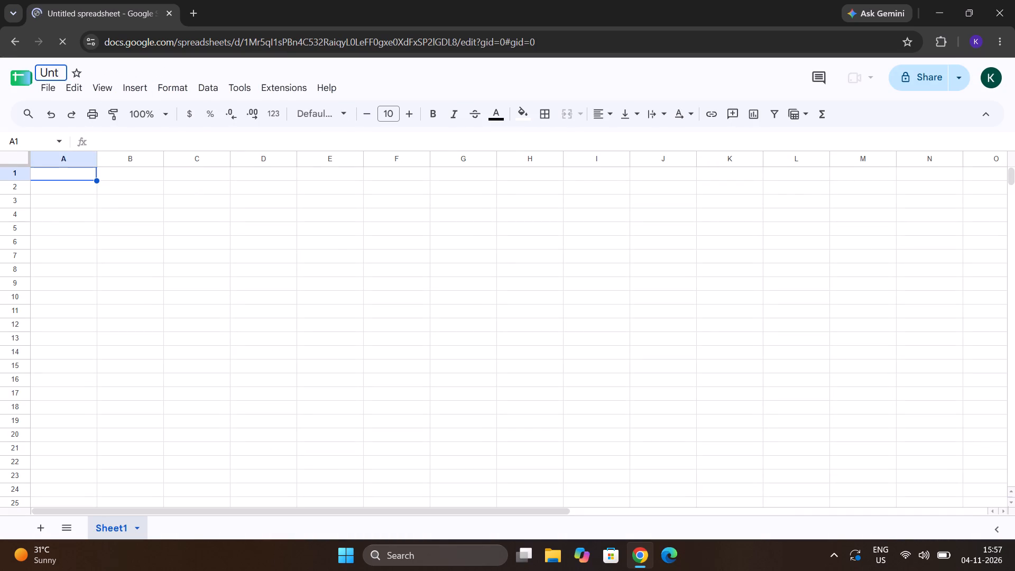
pyautogui.press('BackSpace')
pyautogui.press('BackSpace')
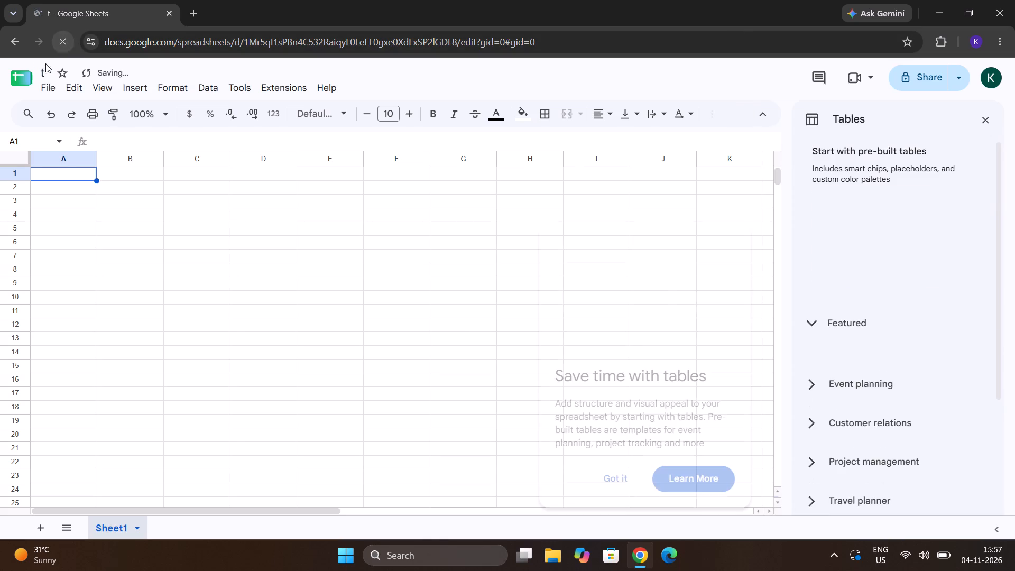
pyautogui.click(45, 73)
pyautogui.press('BackSpace')
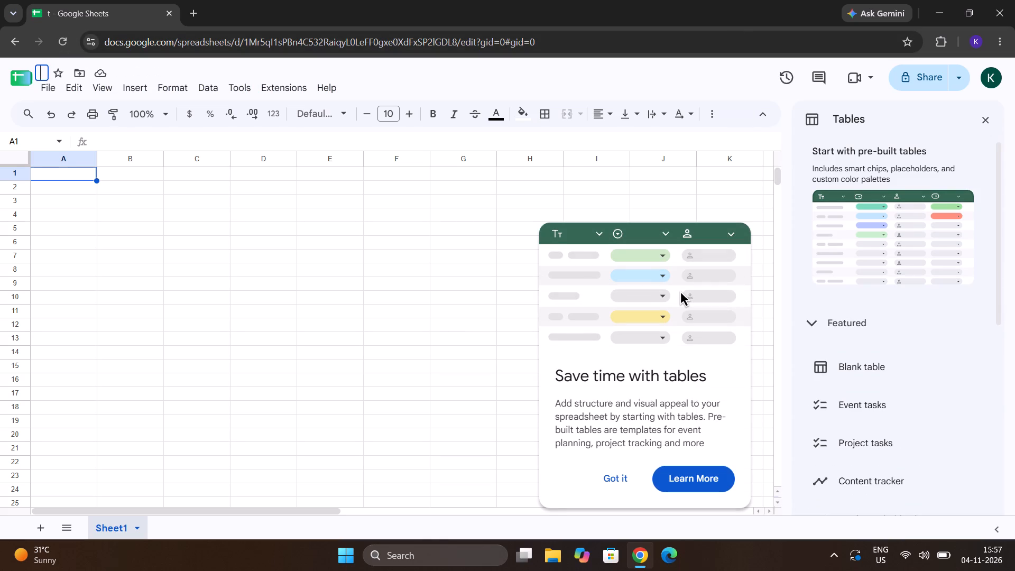
pyautogui.hotkey('shift', '%')
pyautogui.press('BackSpace')
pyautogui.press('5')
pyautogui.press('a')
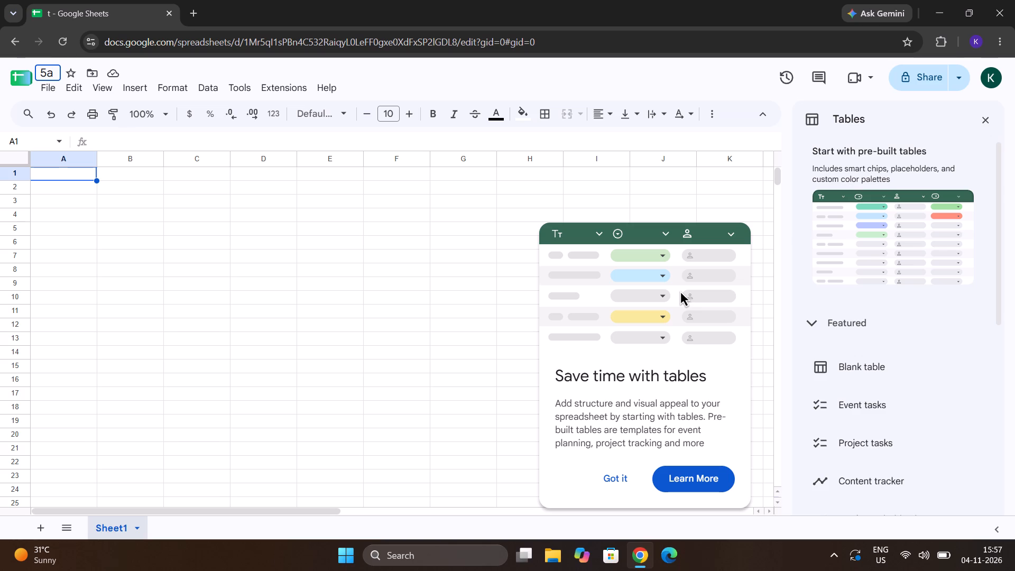
pyautogui.press('BackSpace')
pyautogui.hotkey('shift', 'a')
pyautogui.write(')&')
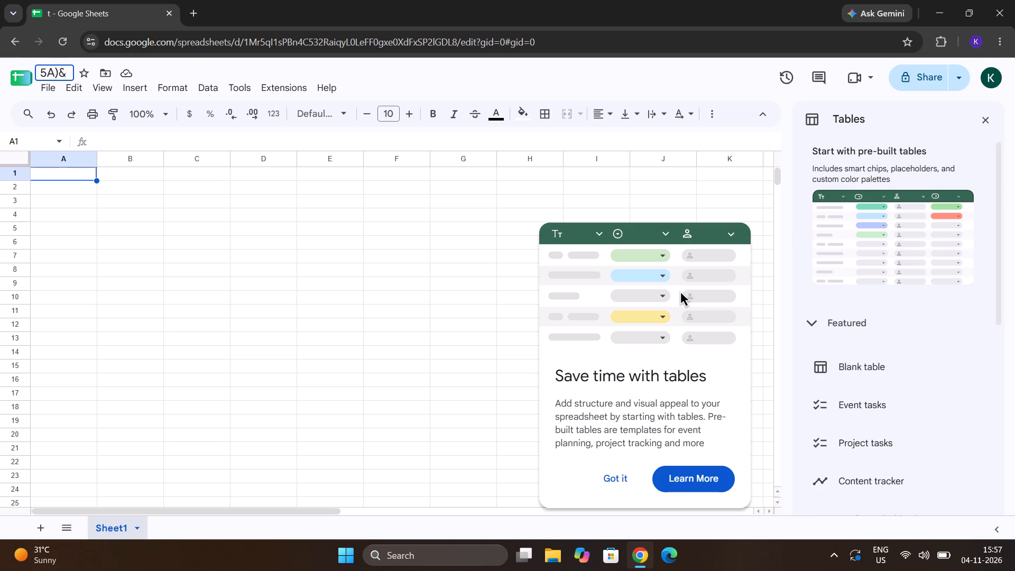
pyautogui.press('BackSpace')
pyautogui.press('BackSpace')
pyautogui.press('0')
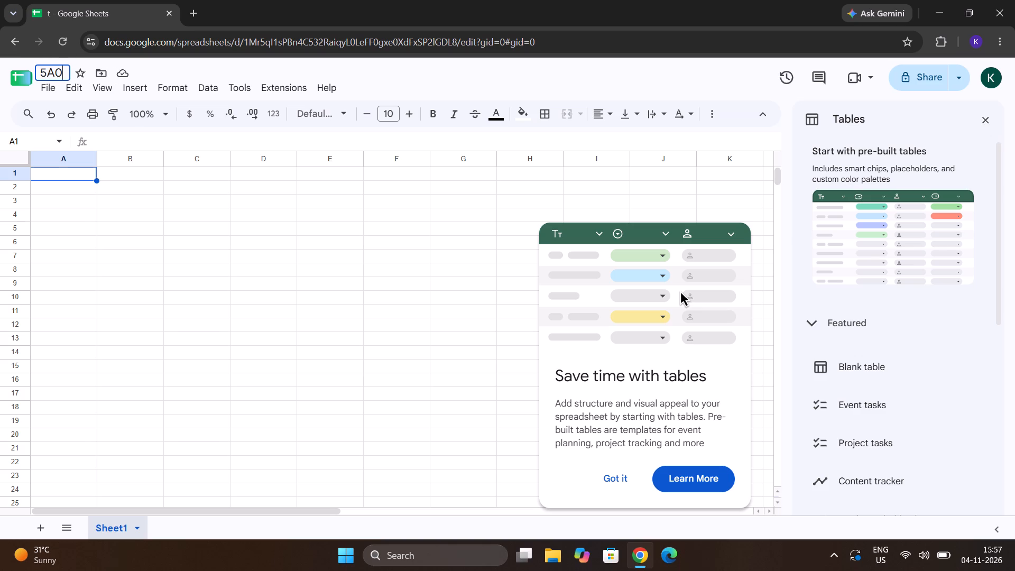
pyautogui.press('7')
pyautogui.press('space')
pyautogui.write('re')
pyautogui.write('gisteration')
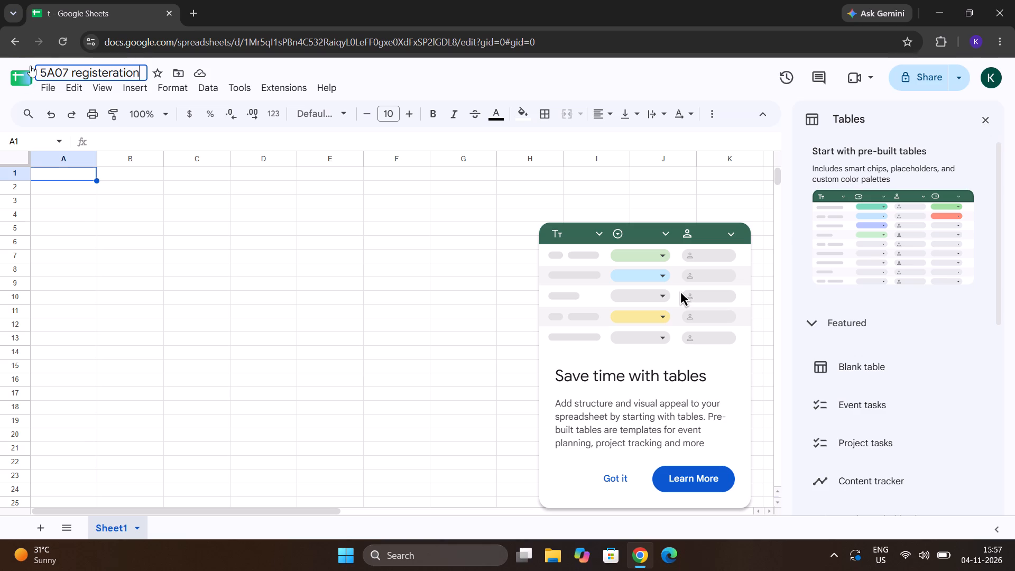
pyautogui.click(110, 71)
pyautogui.press('BackSpace')
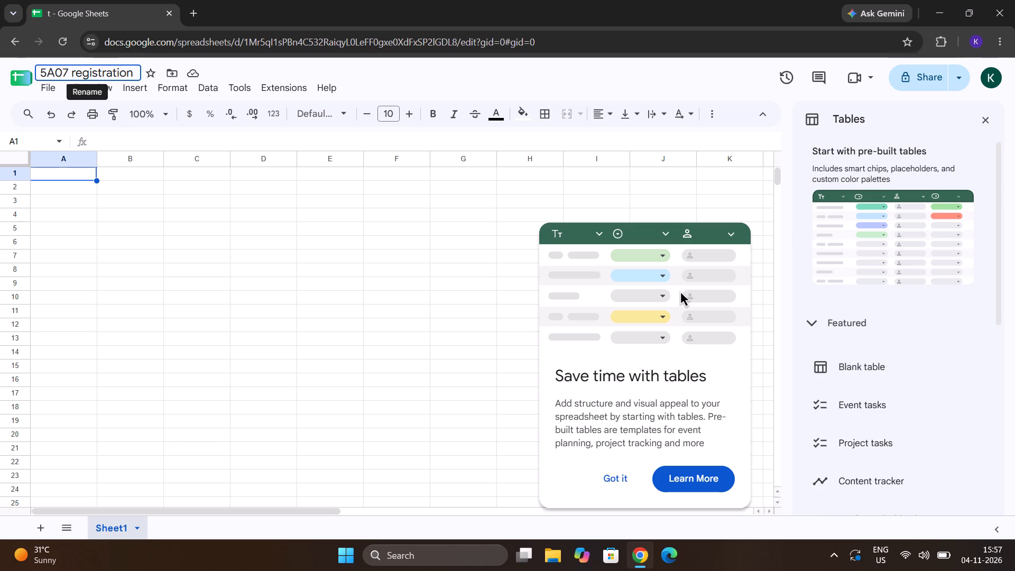
pyautogui.click(136, 69)
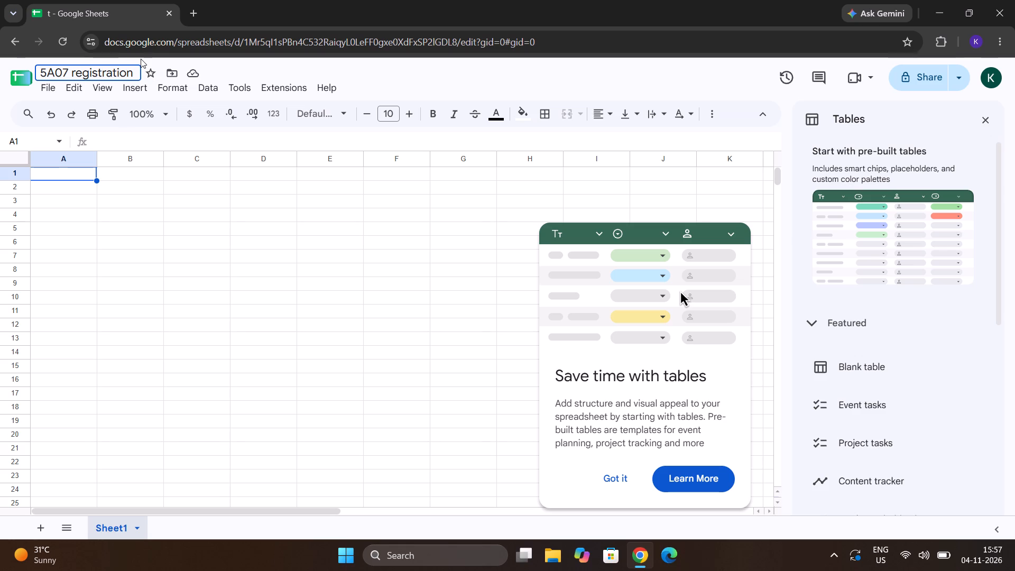
pyautogui.press('Return')
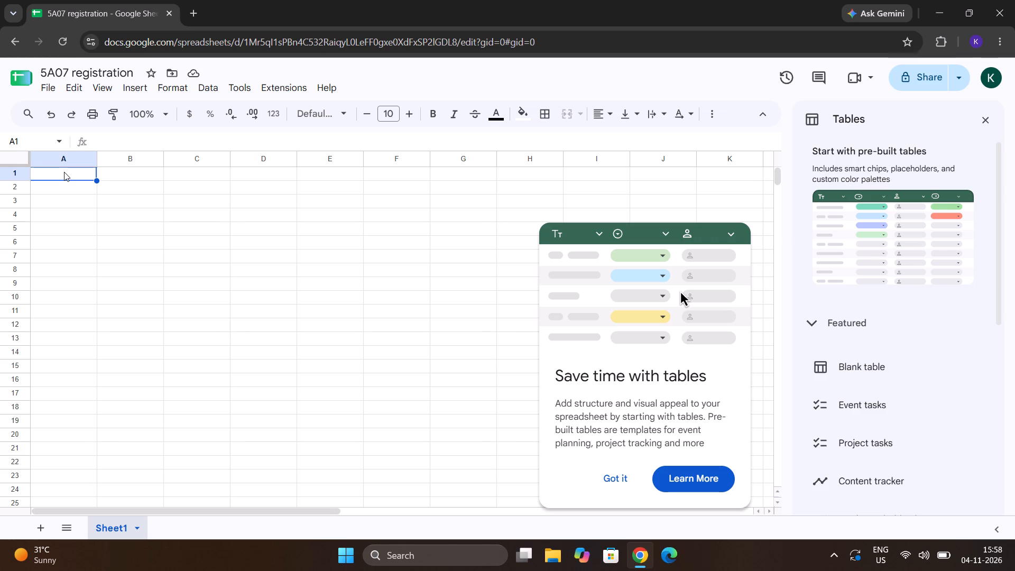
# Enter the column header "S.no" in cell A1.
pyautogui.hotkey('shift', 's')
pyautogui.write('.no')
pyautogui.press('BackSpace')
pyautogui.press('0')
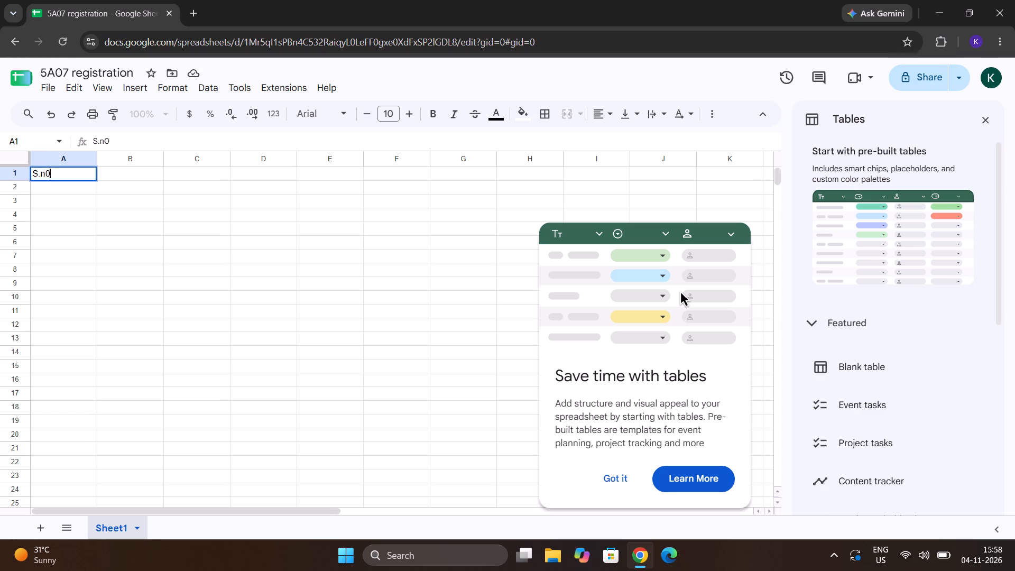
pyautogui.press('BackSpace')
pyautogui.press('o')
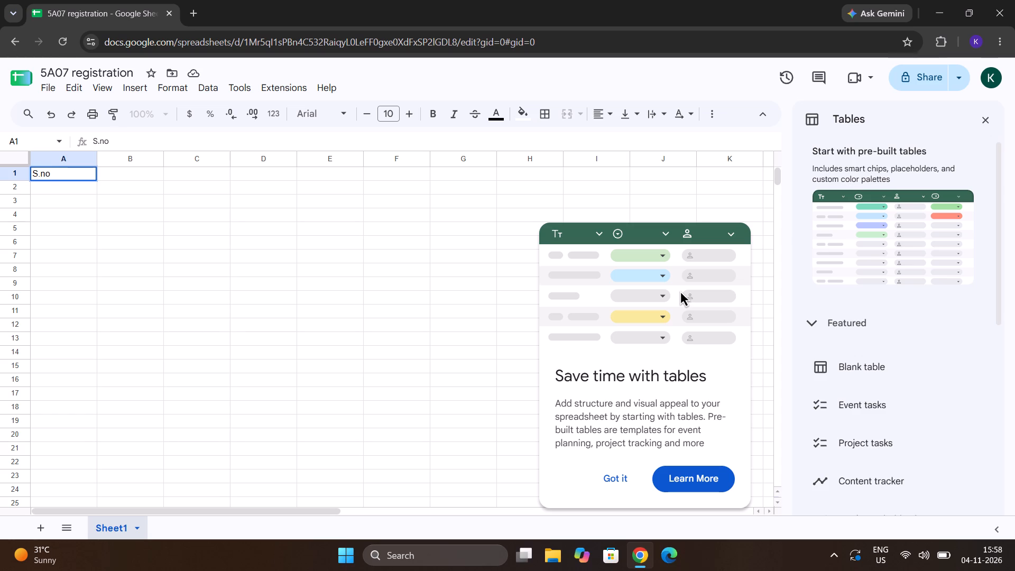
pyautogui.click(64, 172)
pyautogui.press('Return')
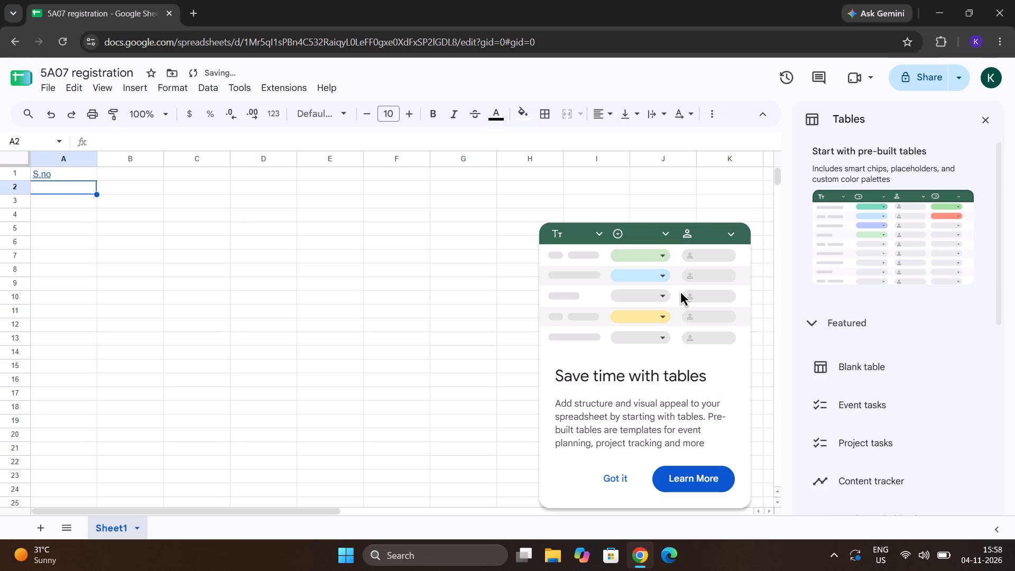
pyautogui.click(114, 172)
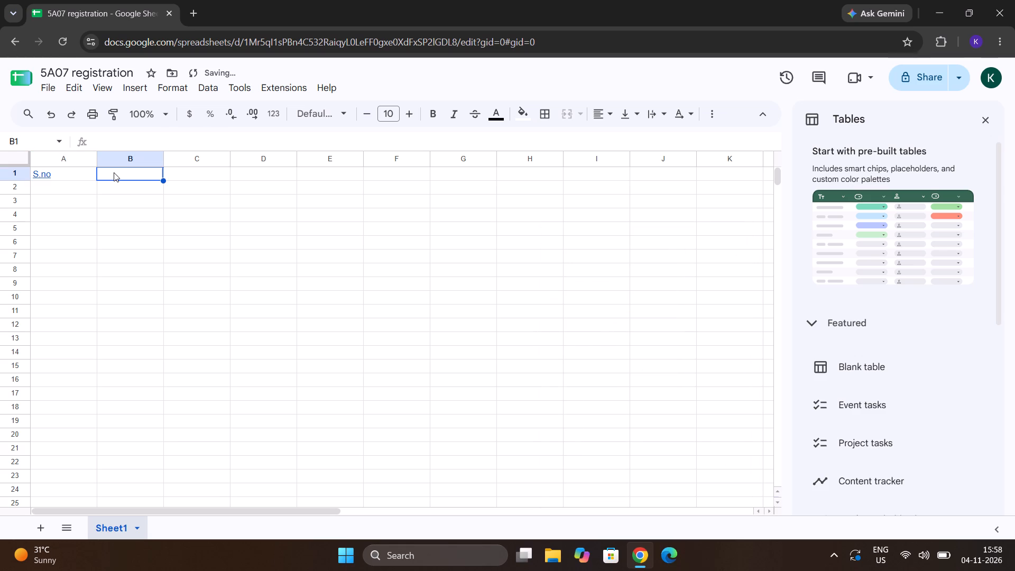
# Replace the header in cell A1 with "sr.no".
pyautogui.click(62, 172)
pyautogui.press('BackSpace')
pyautogui.press('BackSpace')
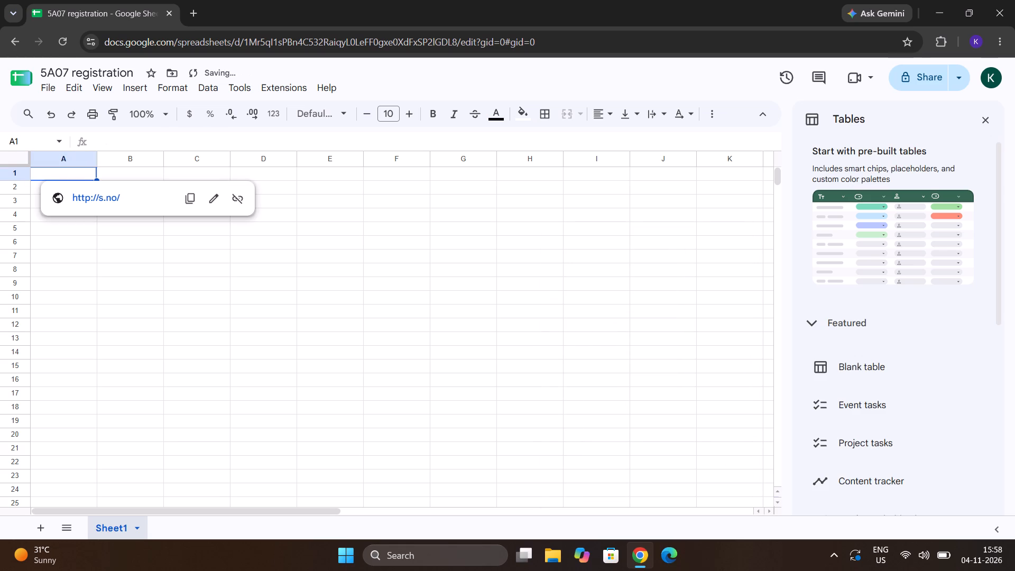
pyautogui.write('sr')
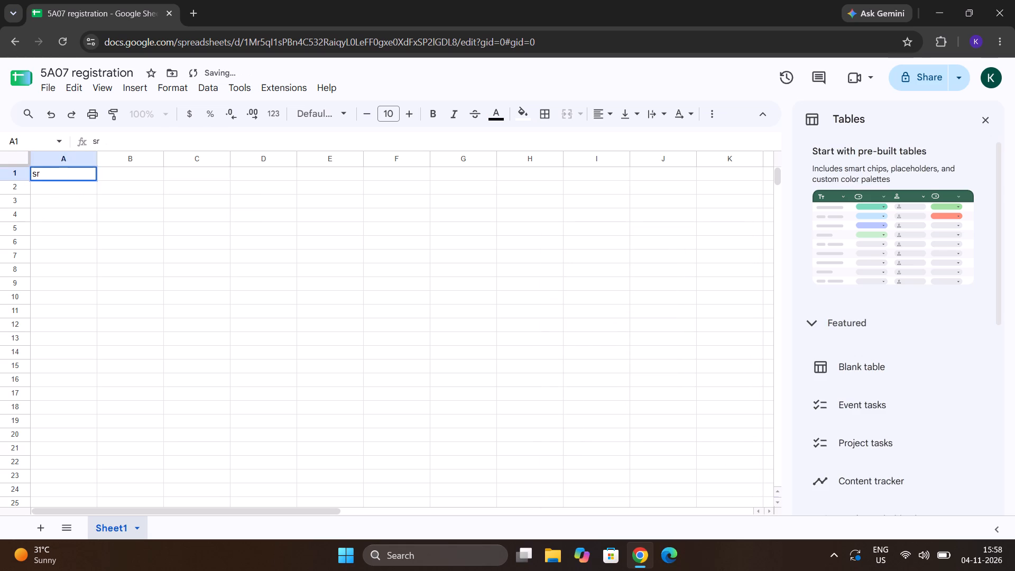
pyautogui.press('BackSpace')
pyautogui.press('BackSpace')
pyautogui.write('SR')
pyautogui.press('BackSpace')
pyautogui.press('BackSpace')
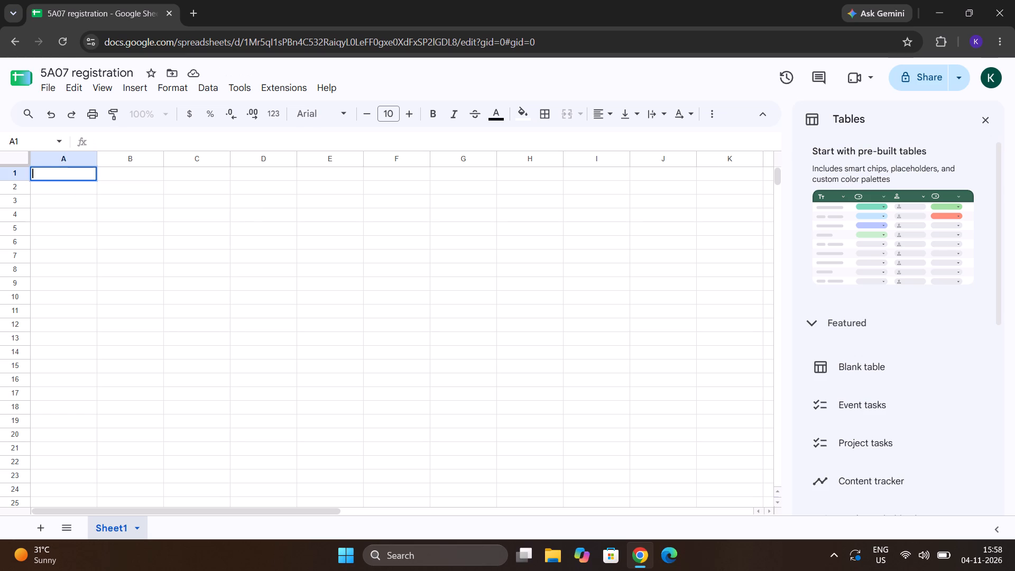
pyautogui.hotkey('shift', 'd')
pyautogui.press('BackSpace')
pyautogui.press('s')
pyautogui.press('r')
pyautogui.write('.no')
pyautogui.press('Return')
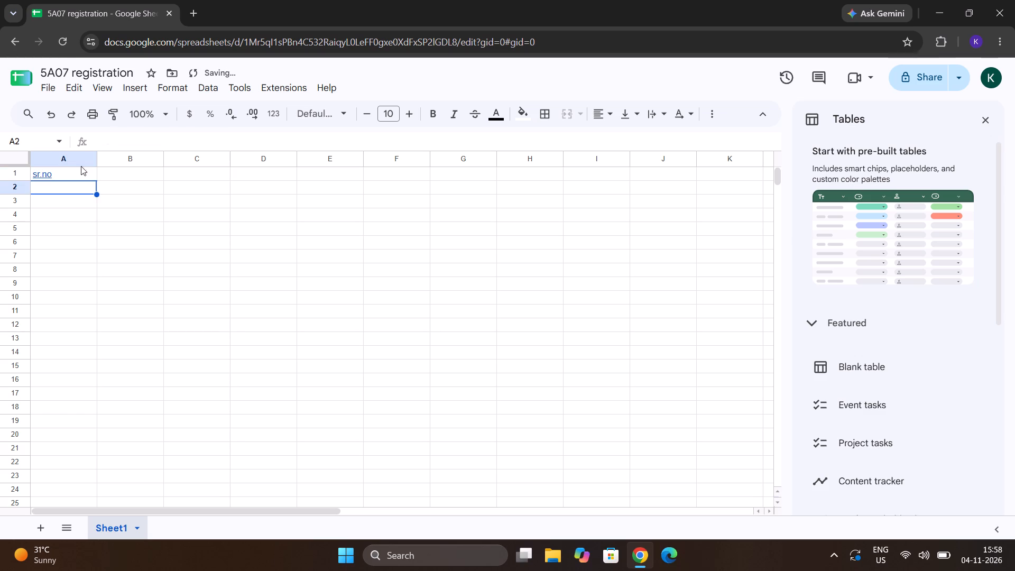
# Enter the column header "Name" in cell B1.
pyautogui.click(110, 172)
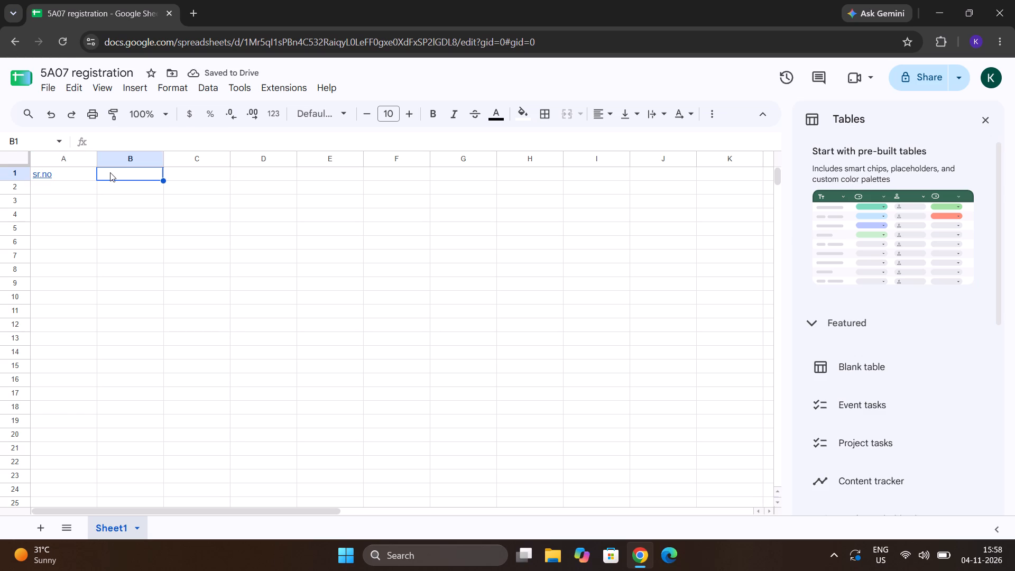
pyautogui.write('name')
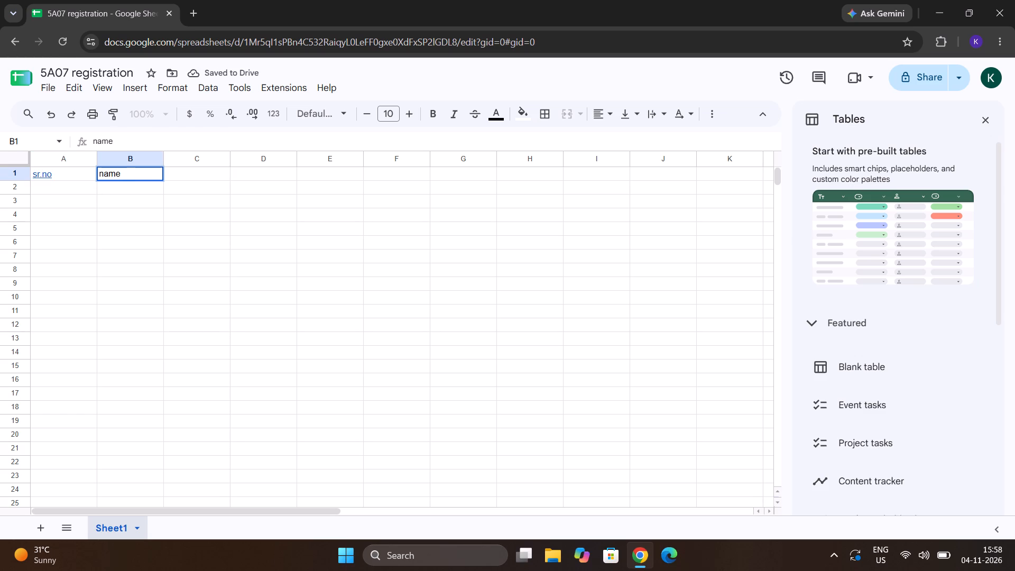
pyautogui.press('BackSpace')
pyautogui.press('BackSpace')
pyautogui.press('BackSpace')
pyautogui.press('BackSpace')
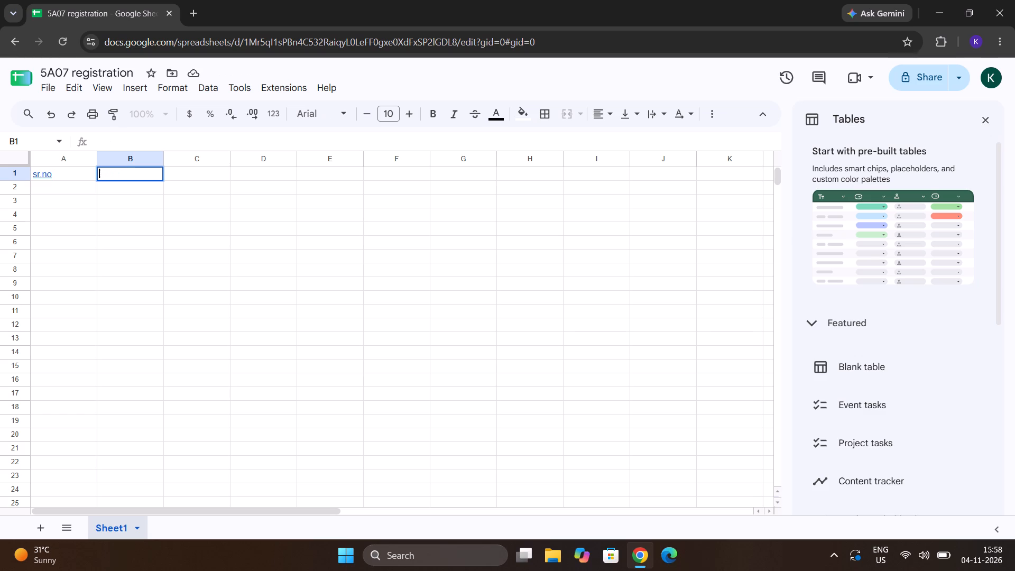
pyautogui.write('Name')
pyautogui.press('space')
# Enter the column header "Enrollment no." in cell C1.
pyautogui.click(188, 172)
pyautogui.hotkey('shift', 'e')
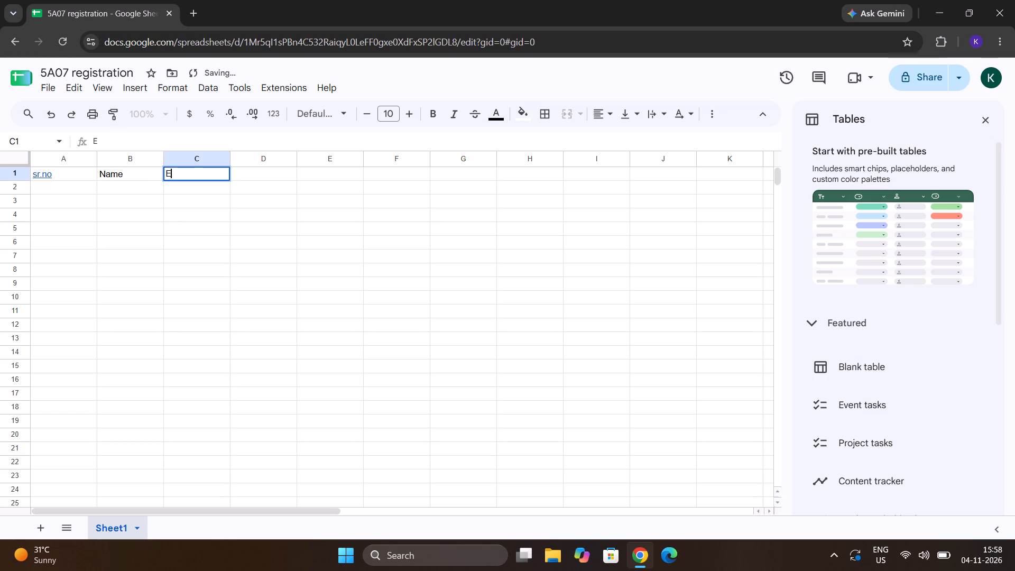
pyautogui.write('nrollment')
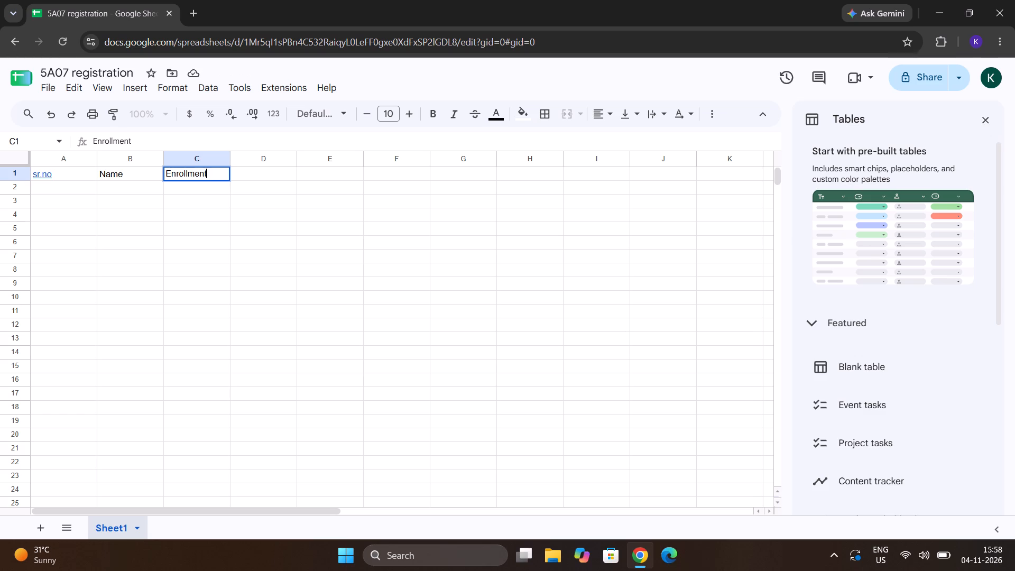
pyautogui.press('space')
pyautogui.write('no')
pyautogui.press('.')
# Enter the column header "Campus Commune" in cell D1.
pyautogui.click(254, 171)
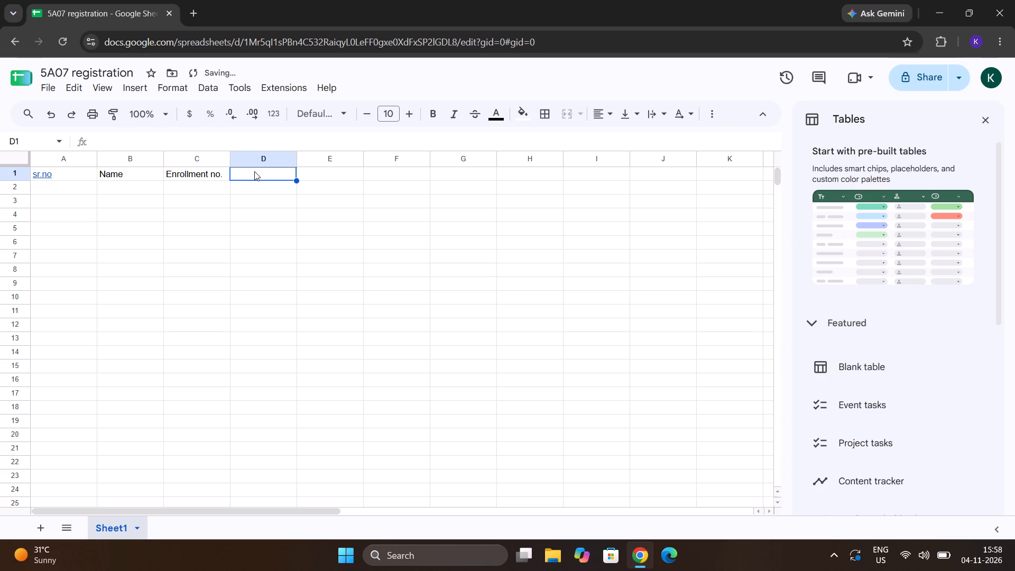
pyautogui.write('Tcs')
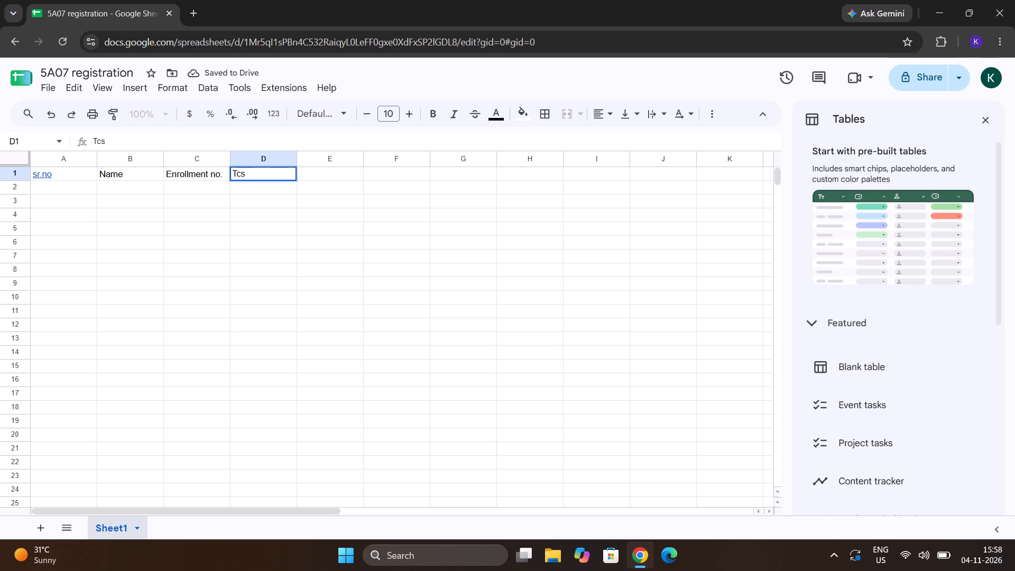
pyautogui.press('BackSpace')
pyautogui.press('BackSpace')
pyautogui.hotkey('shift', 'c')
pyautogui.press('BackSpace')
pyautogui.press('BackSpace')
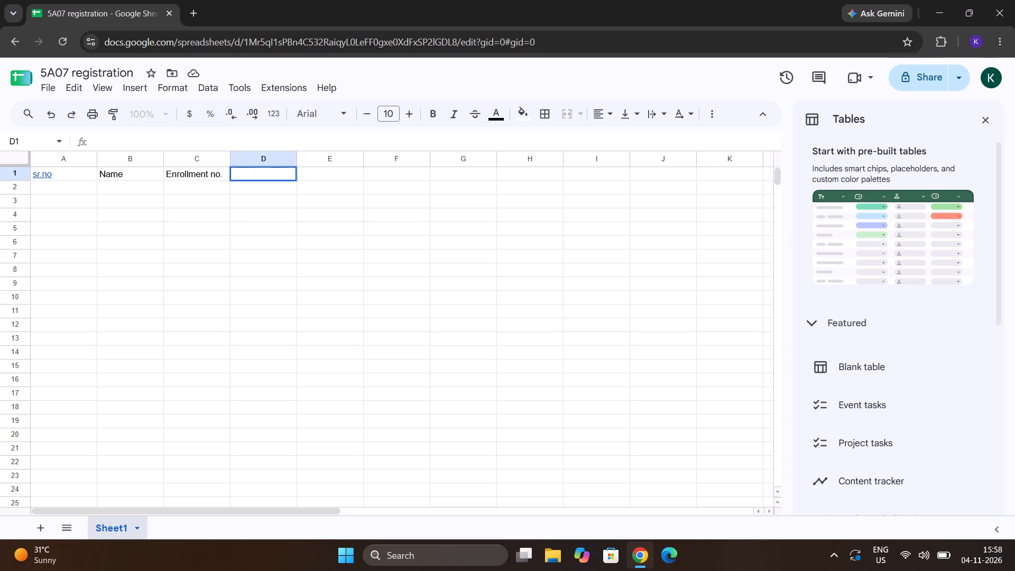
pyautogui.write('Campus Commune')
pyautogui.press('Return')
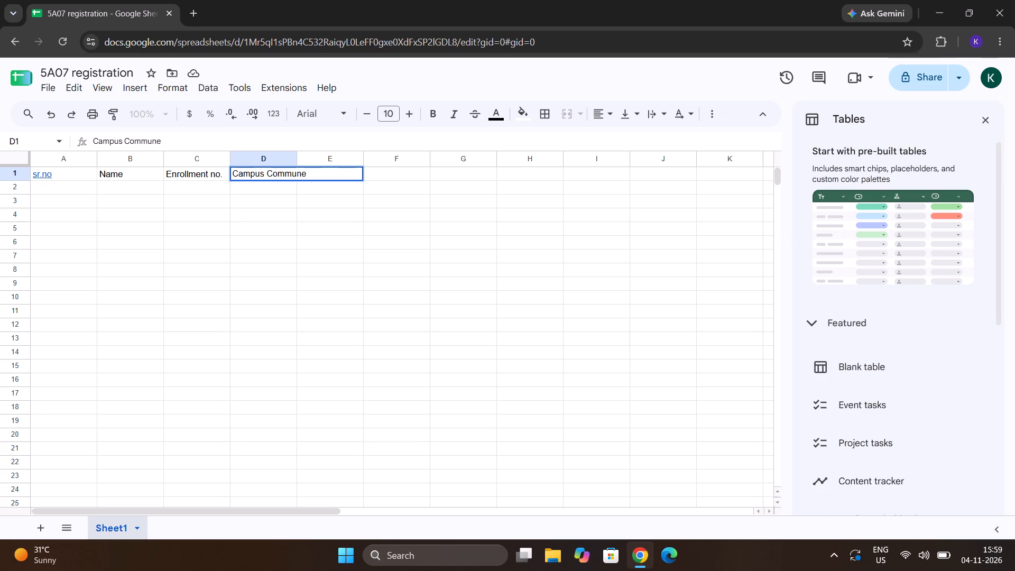
# Enter the column header "Tcs codevita" in cell E1.
pyautogui.click(335, 169)
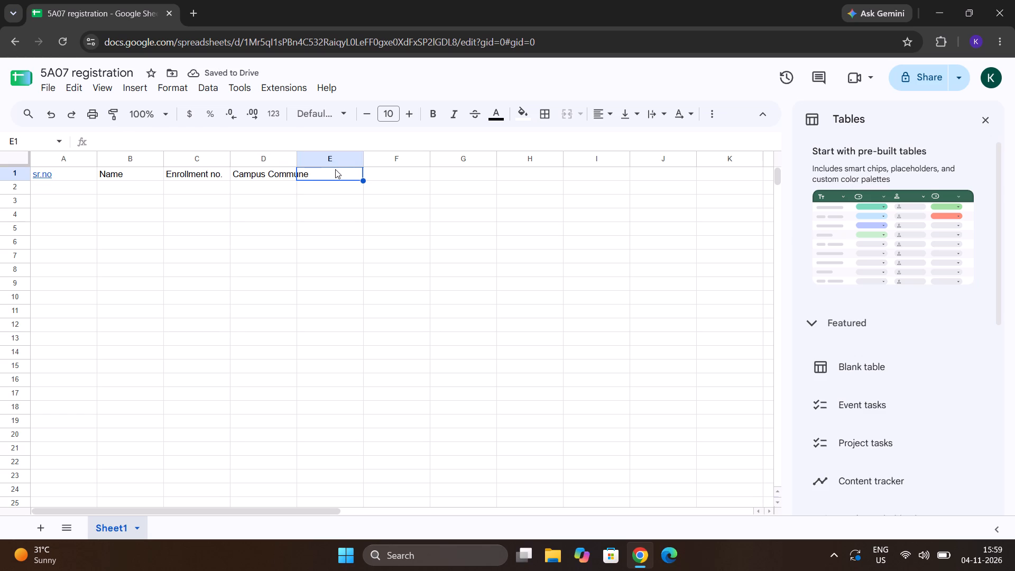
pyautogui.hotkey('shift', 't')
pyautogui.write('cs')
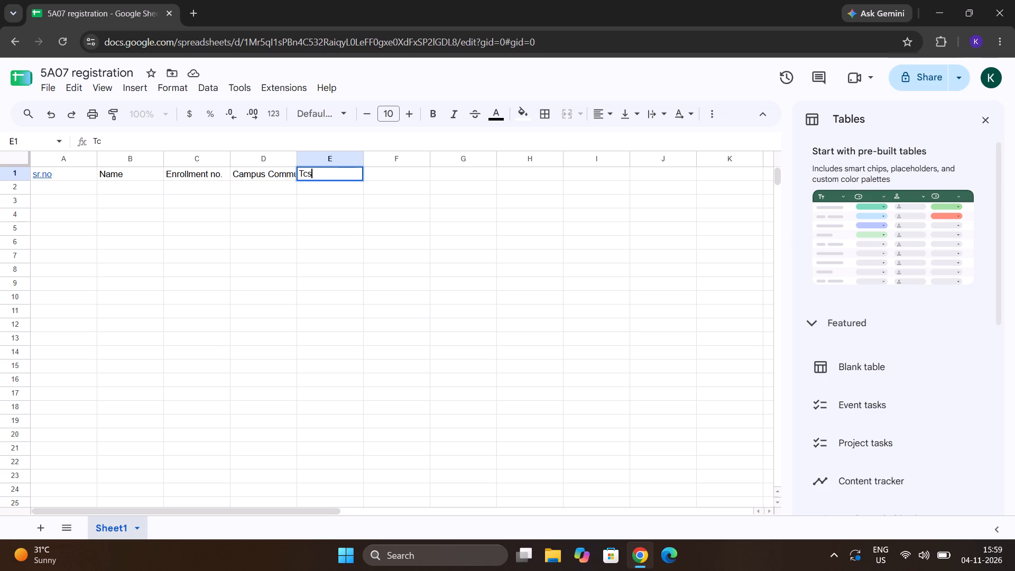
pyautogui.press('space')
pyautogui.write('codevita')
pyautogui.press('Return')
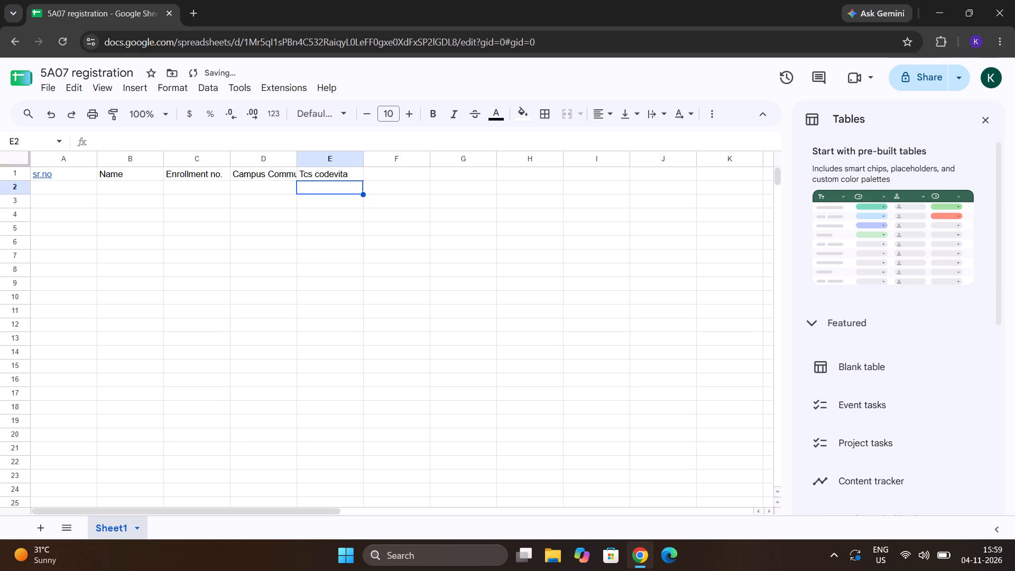
# Enter the column header "Both" in cell F1.
pyautogui.click(382, 170)
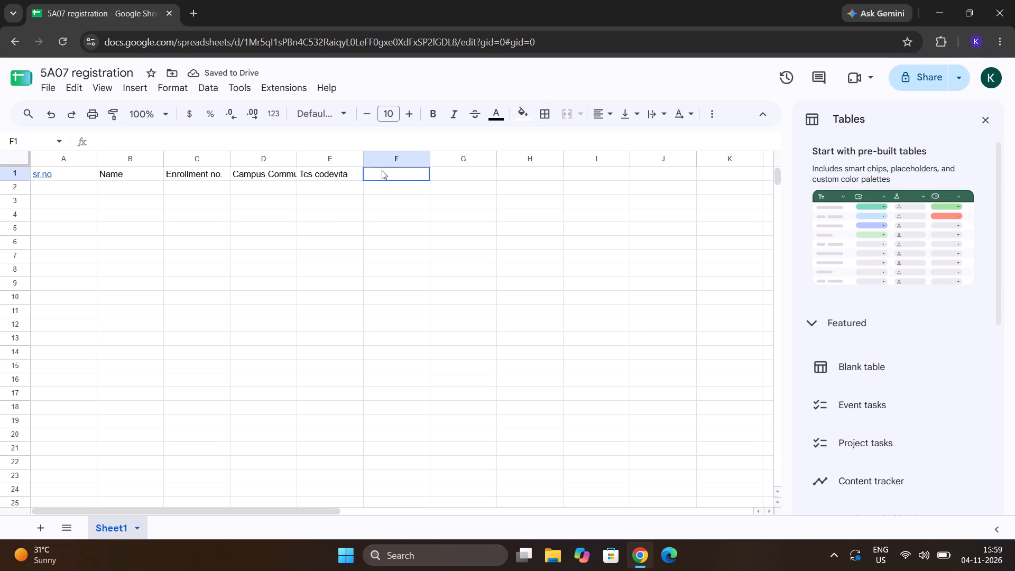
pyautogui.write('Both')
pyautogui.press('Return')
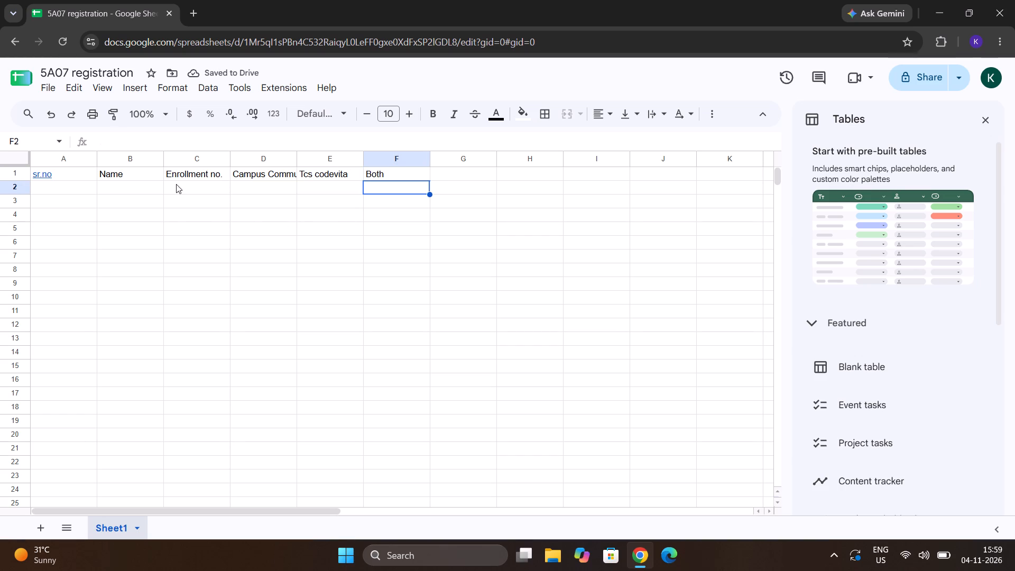
# Enter 1 as the first serial number in cell A2 under the sr.no header.
pyautogui.click(42, 182)
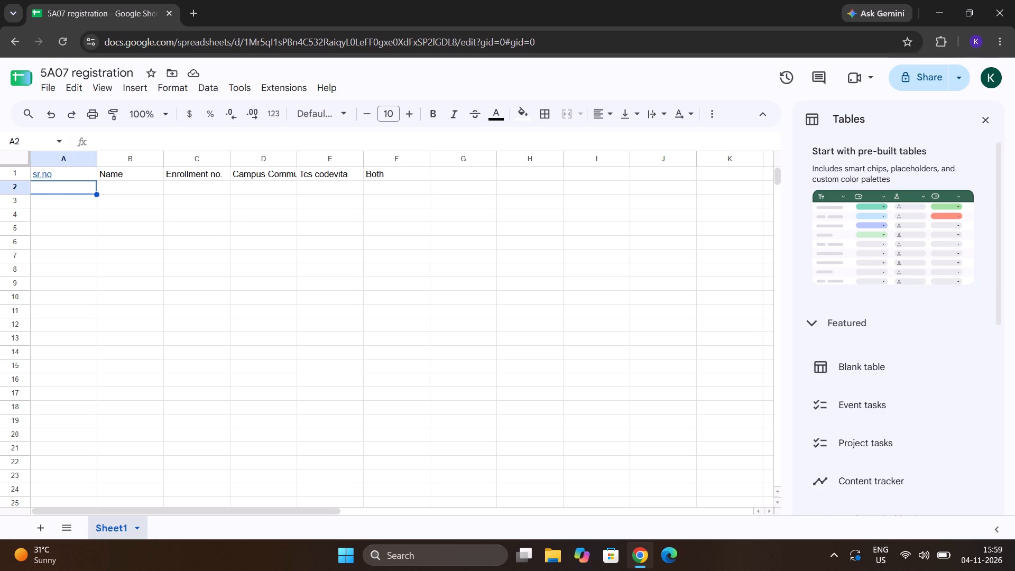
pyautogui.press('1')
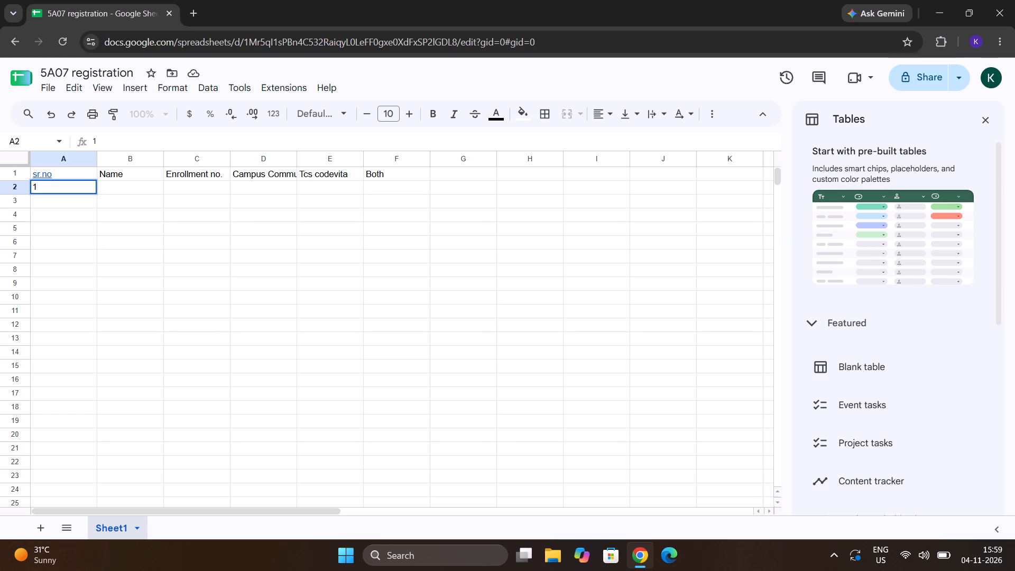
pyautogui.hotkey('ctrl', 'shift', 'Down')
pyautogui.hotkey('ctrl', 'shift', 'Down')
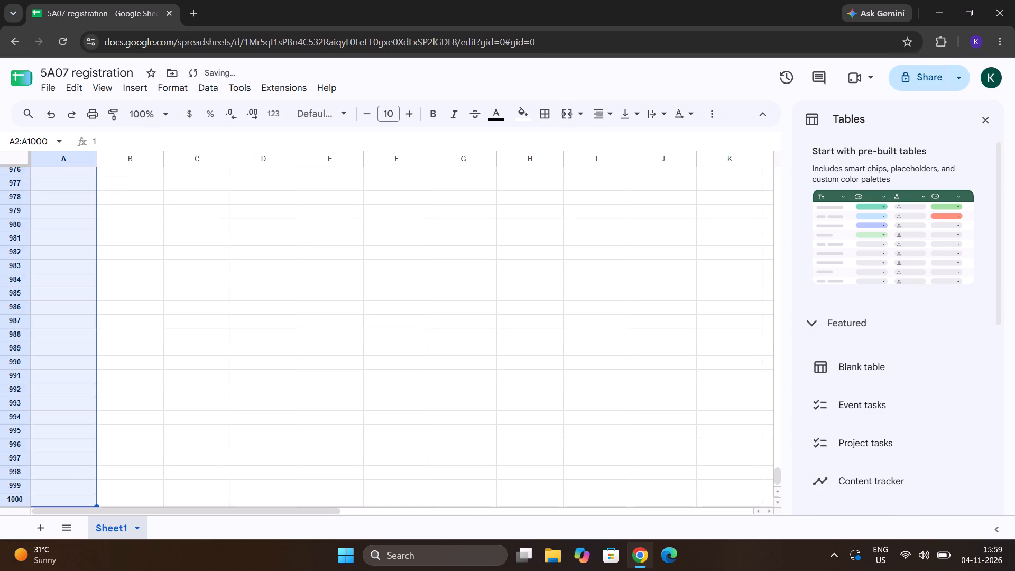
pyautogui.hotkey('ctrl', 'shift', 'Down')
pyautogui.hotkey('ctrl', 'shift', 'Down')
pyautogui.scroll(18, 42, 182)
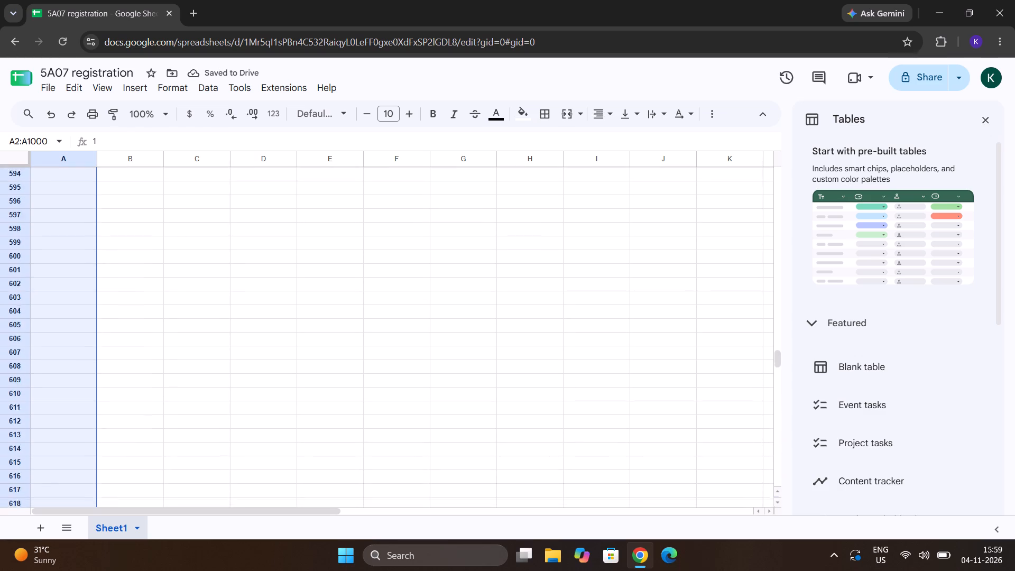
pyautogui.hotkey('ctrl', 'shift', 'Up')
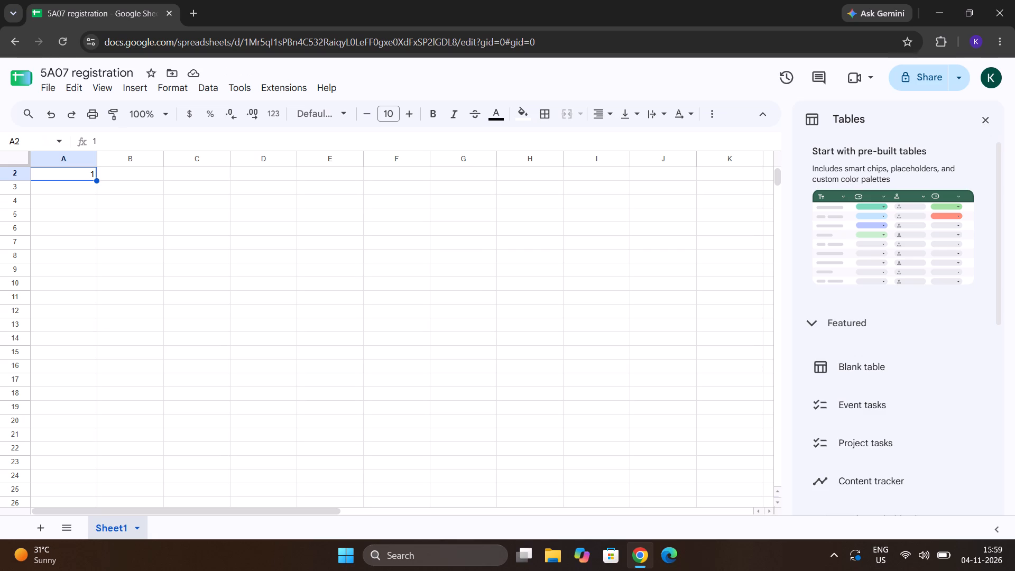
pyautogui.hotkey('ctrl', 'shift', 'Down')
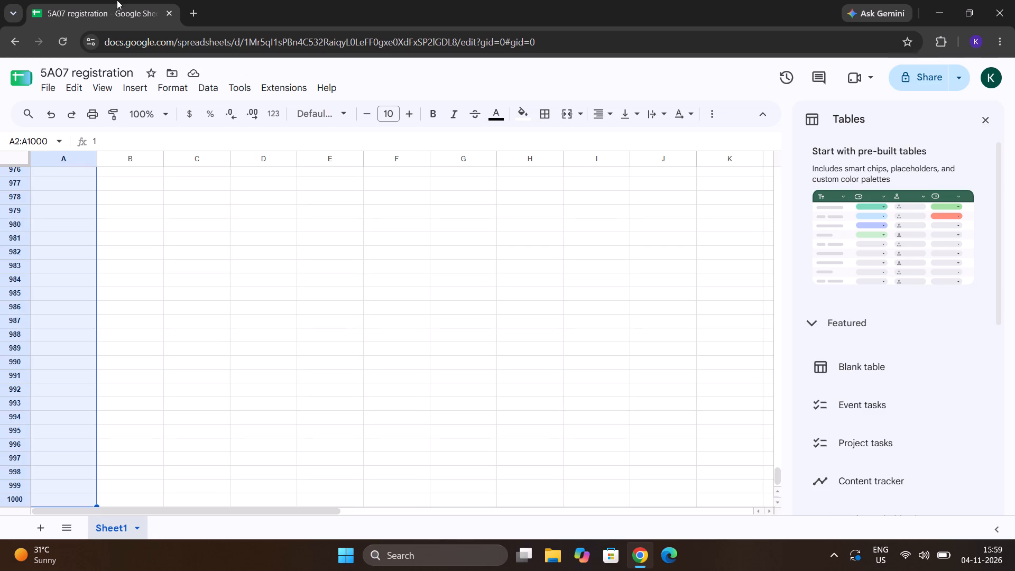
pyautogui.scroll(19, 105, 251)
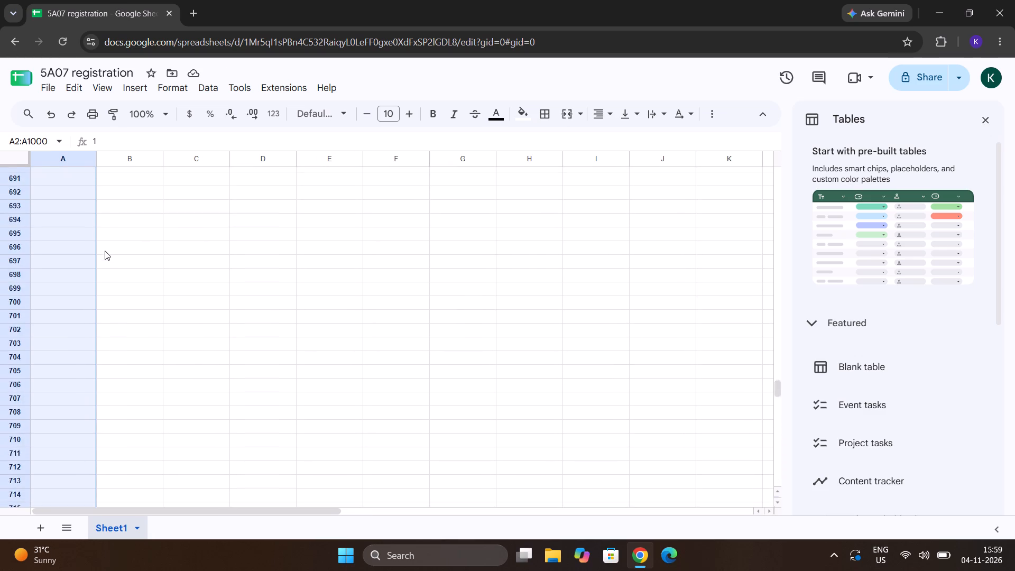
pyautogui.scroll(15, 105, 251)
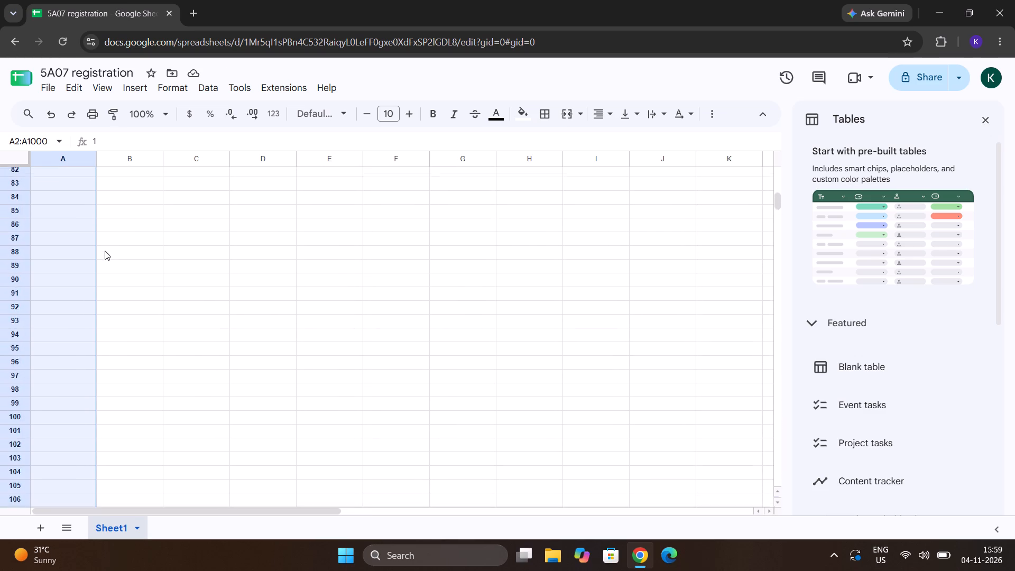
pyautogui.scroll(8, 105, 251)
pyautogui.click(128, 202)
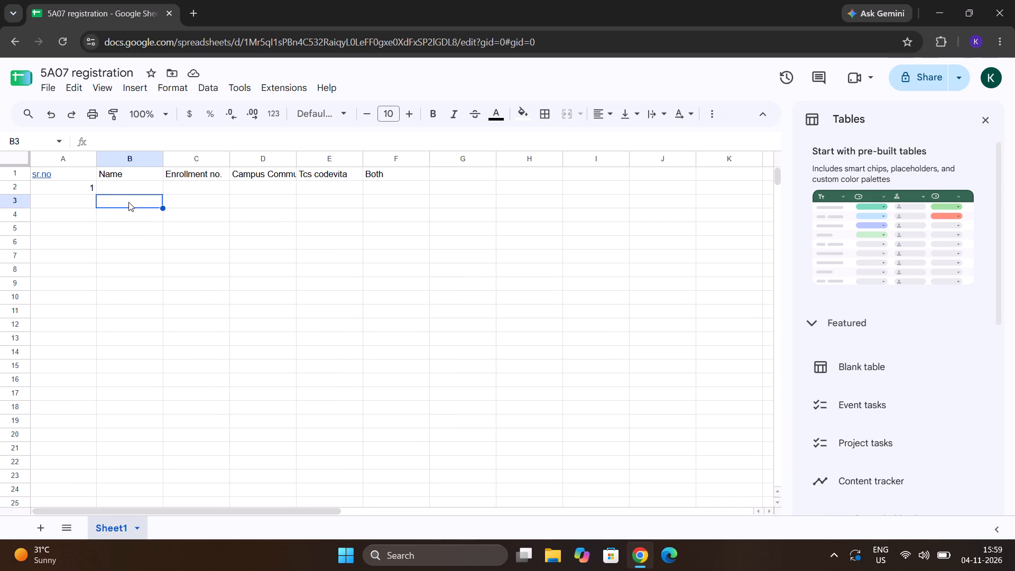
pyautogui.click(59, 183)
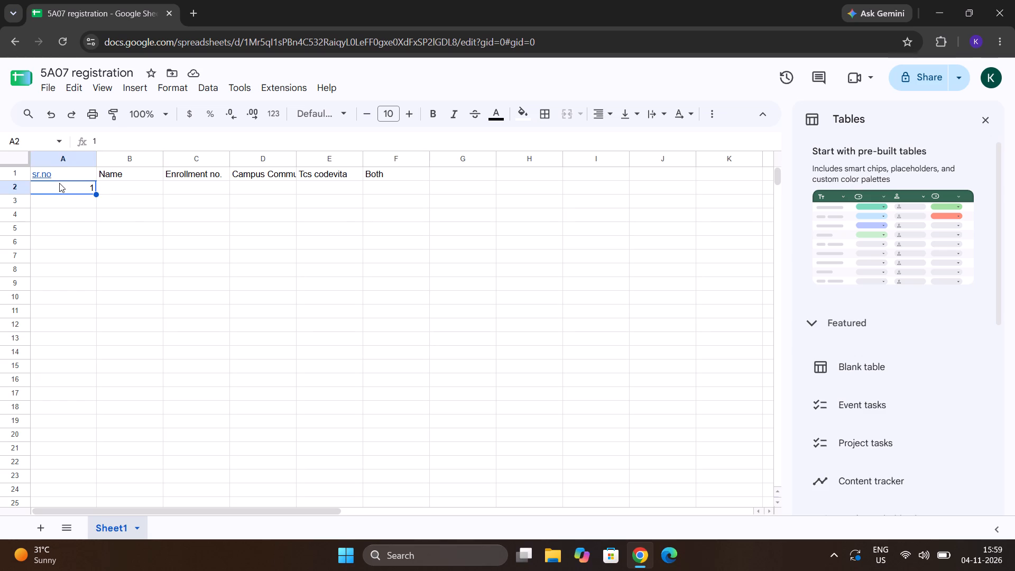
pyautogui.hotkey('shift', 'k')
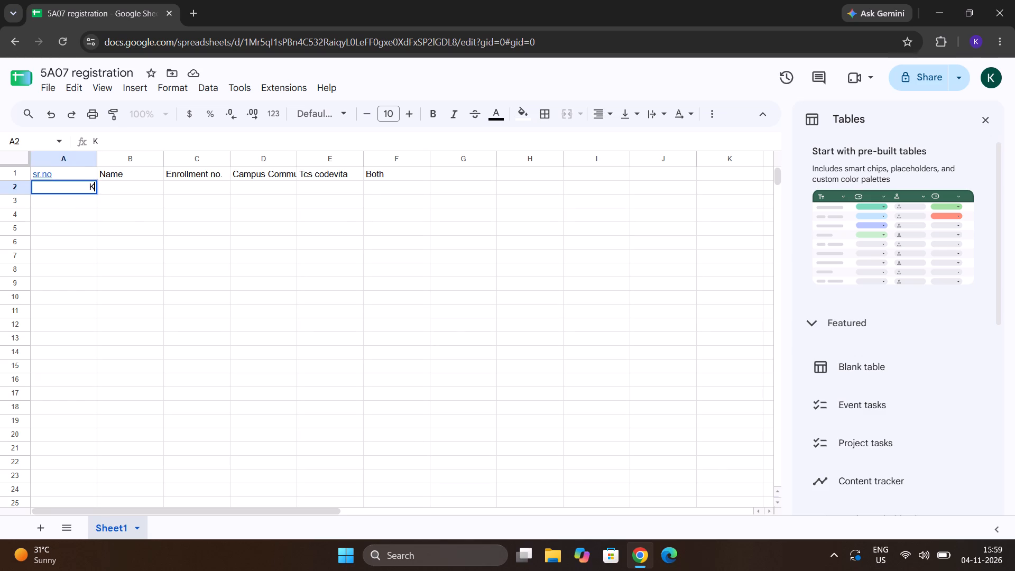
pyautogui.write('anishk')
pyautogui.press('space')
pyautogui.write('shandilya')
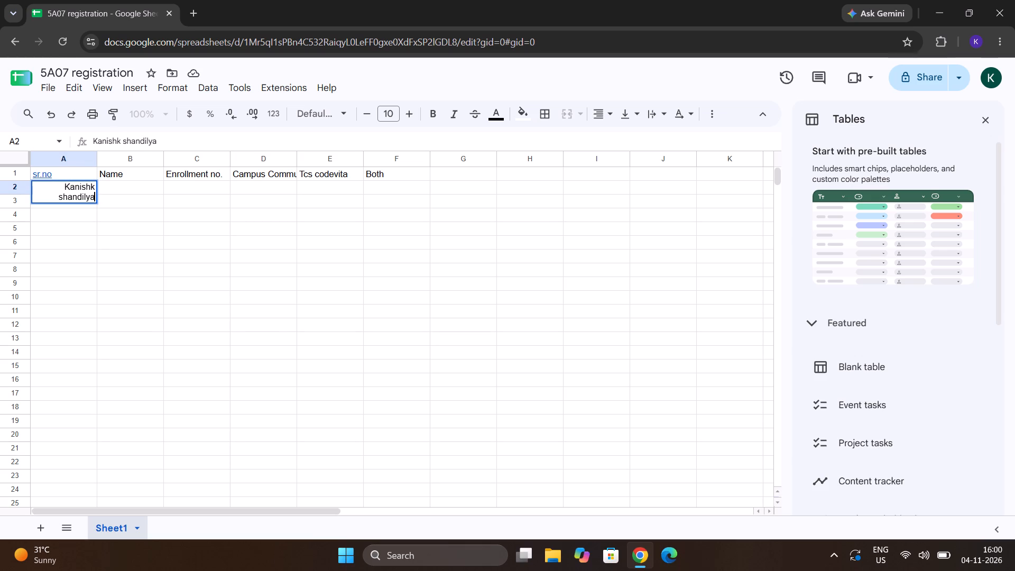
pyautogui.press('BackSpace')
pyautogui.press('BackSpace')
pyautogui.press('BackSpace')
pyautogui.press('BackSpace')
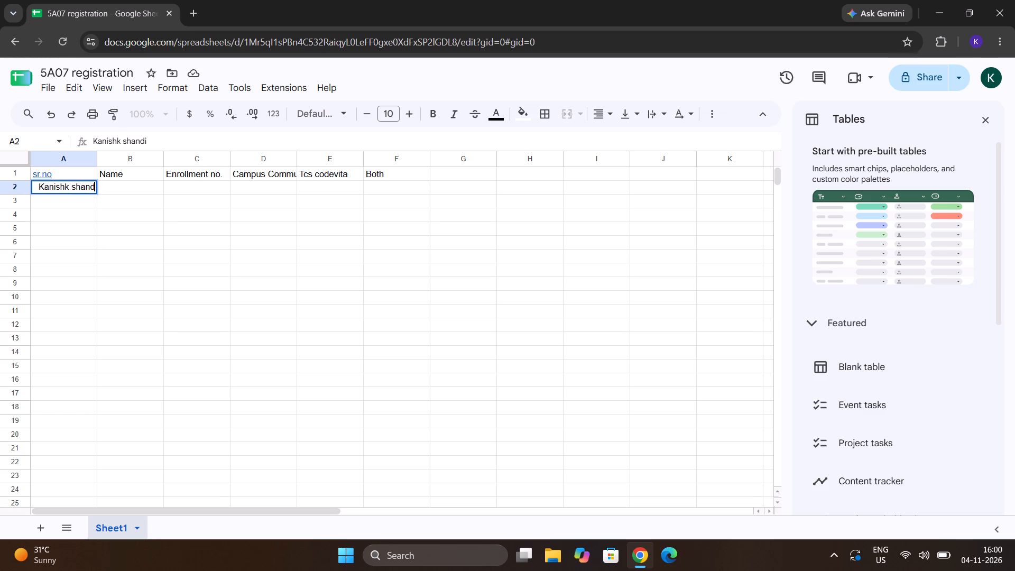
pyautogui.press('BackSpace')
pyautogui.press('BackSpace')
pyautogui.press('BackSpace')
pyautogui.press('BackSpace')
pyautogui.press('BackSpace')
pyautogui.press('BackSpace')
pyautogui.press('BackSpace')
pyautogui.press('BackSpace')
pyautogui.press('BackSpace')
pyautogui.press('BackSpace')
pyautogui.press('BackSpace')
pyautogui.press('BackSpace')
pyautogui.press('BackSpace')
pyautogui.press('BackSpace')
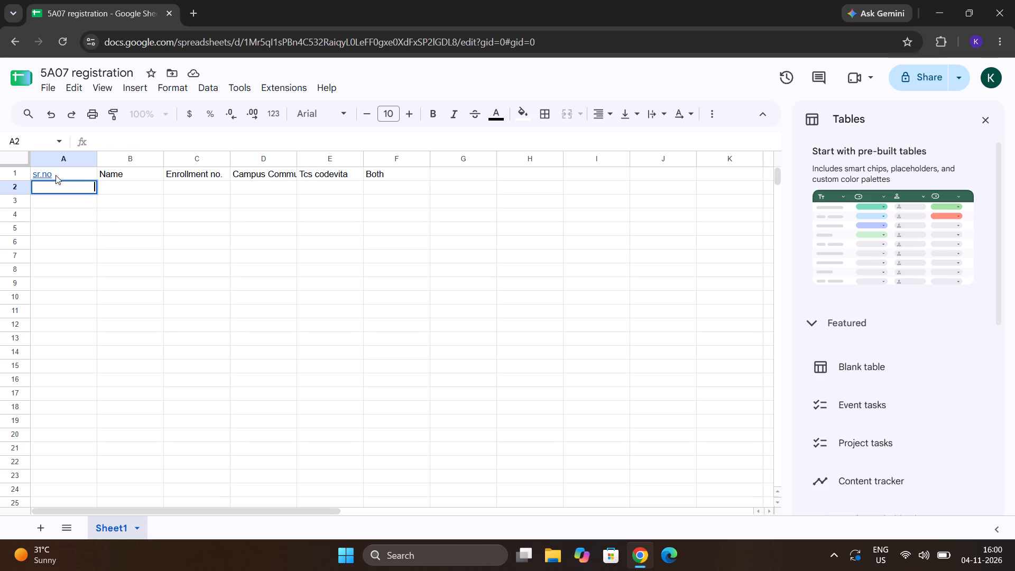
# Enter the serial number 1 in cell A2 under the sr.no header.
pyautogui.click(62, 172)
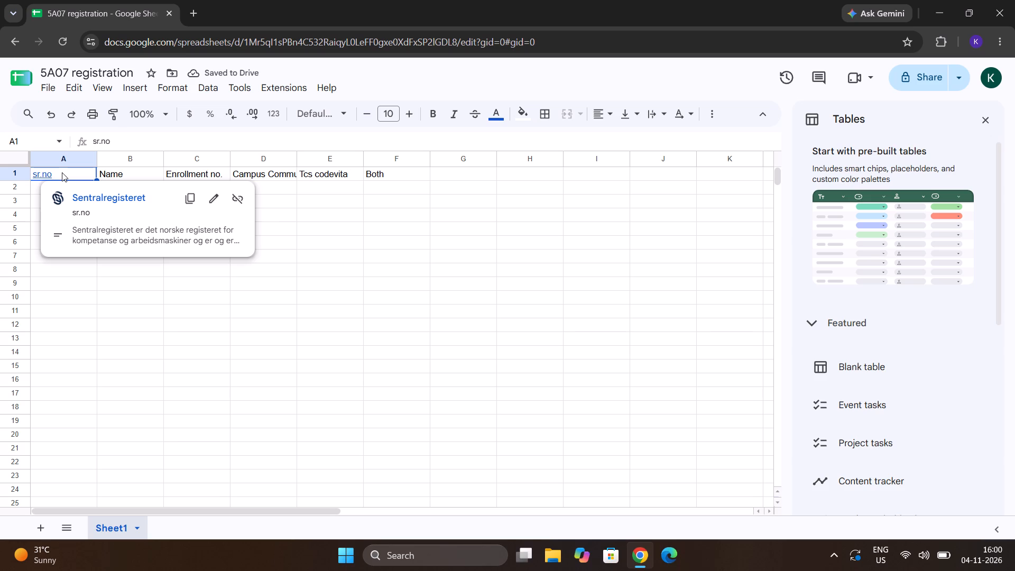
pyautogui.click(36, 189)
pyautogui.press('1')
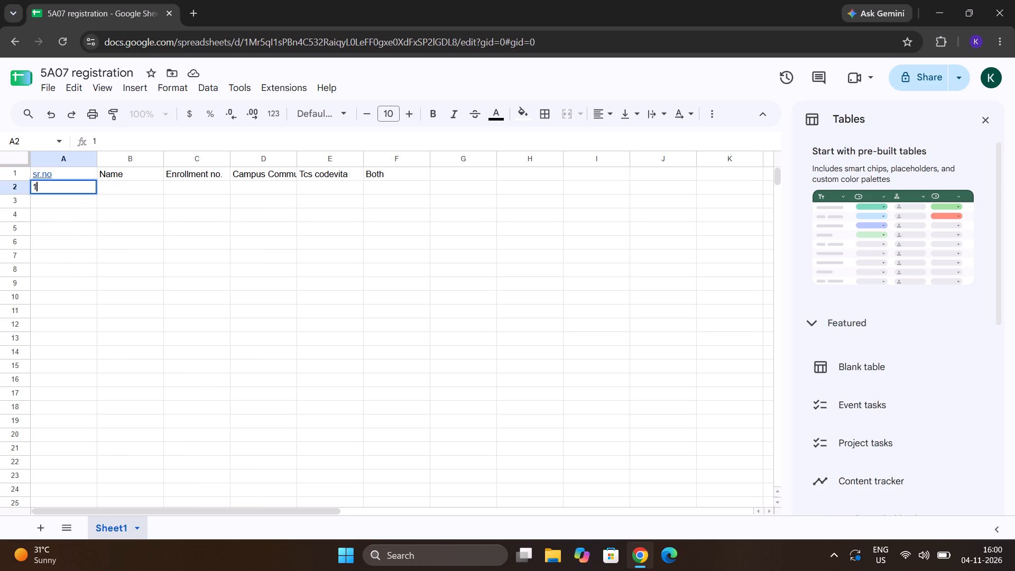
# Enter the first student's full name in cell B2 under the Name header.
pyautogui.click(116, 190)
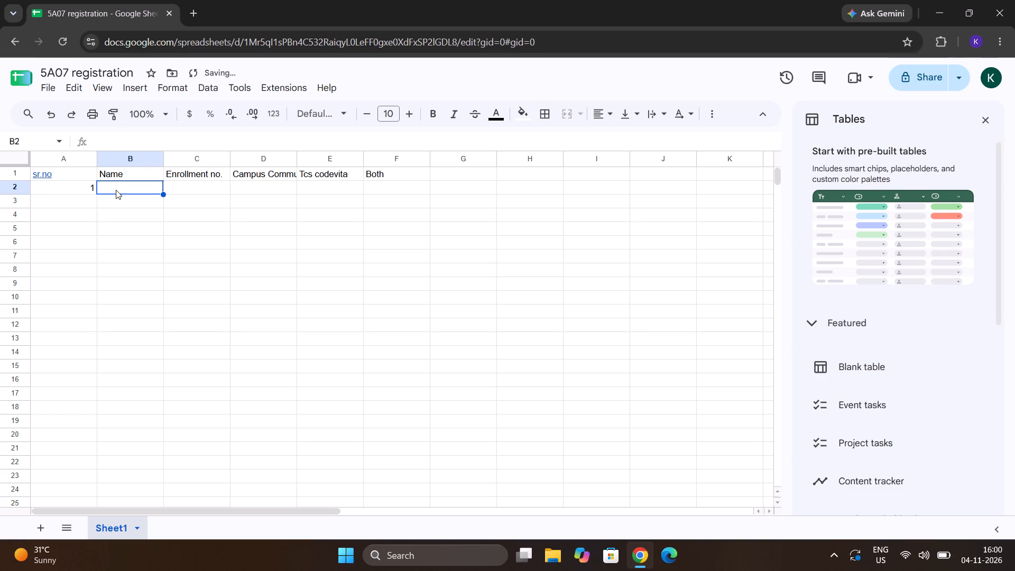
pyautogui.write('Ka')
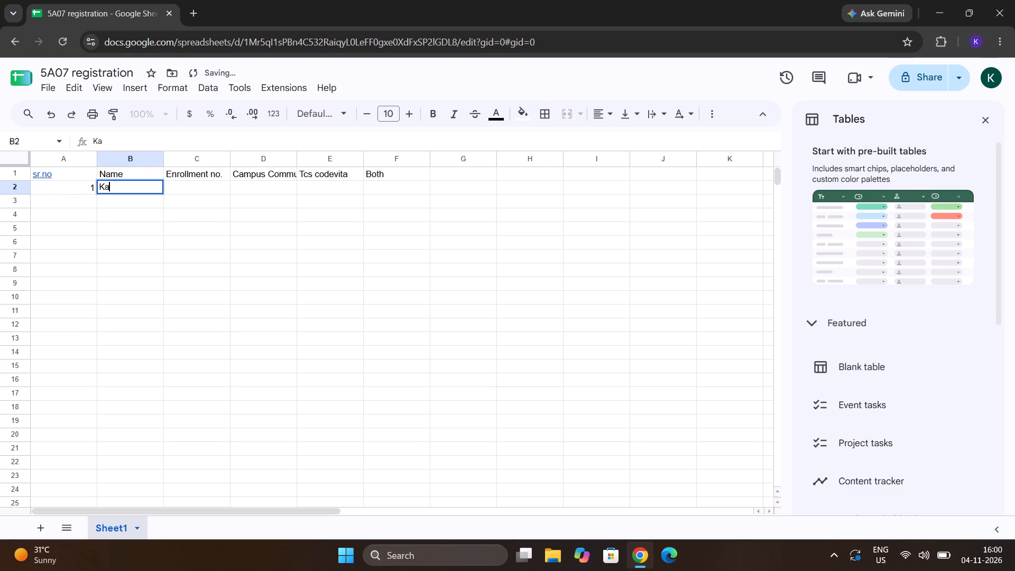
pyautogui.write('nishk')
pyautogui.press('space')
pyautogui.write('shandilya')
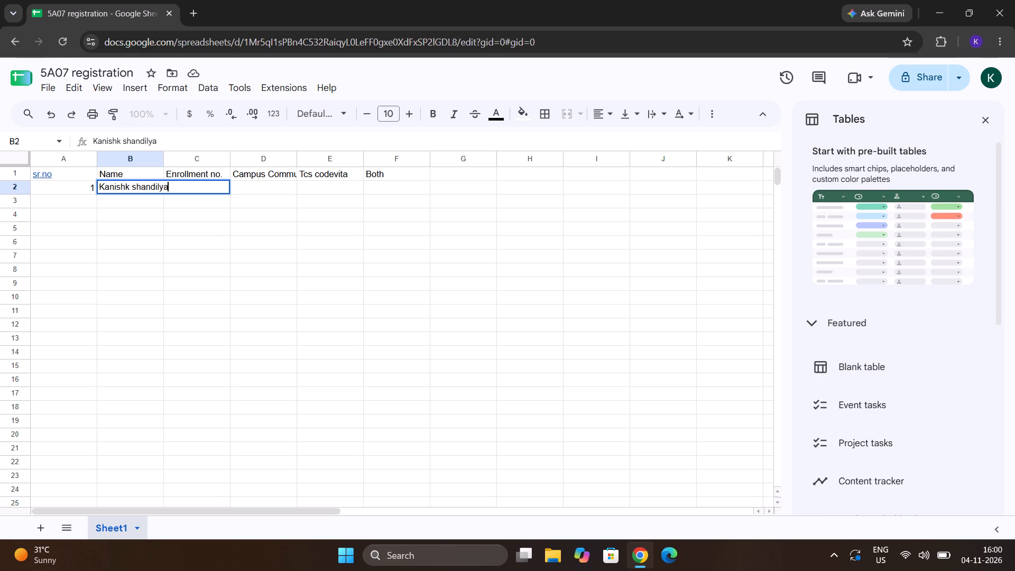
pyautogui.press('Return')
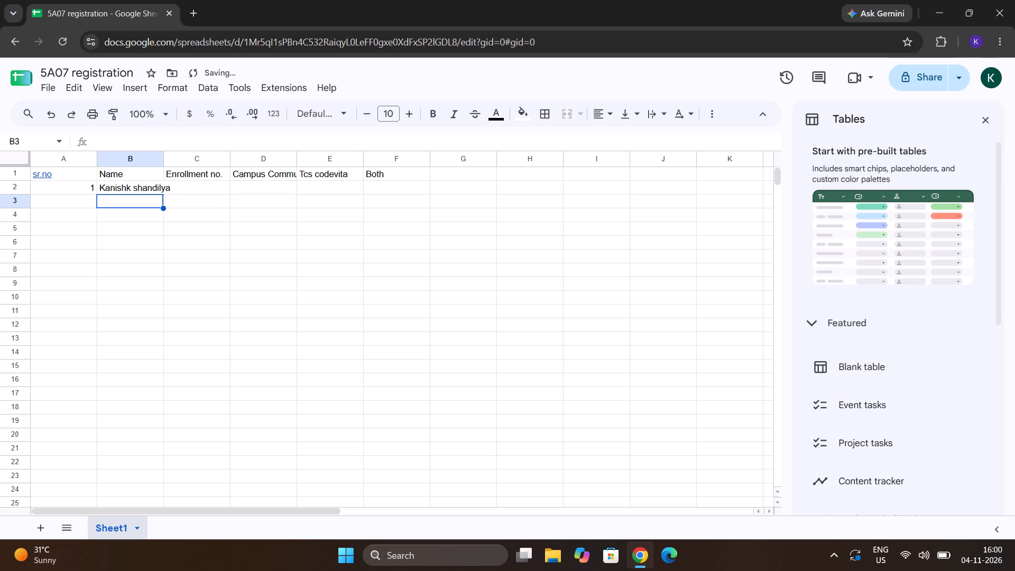
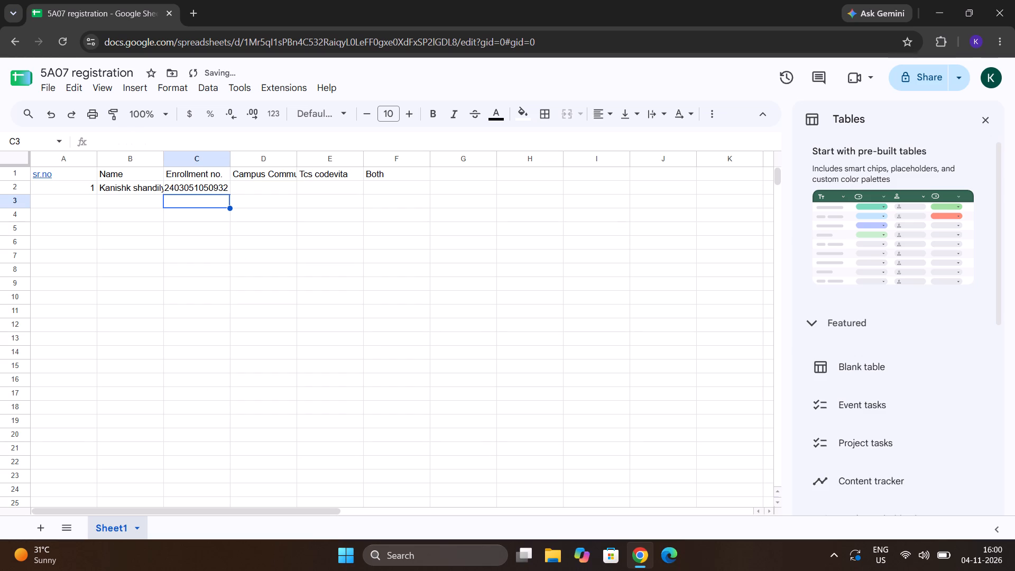
# Enter "yes" in cells D2, E2 and F2 for the first student, under Campus Commune, Tcs codevita and Both.
pyautogui.click(244, 187)
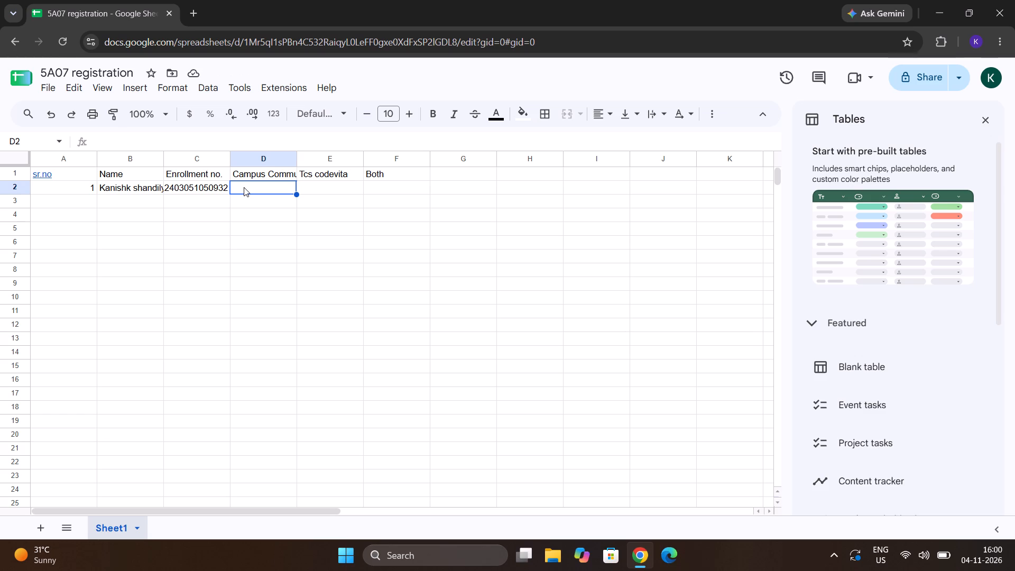
pyautogui.write('YEs')
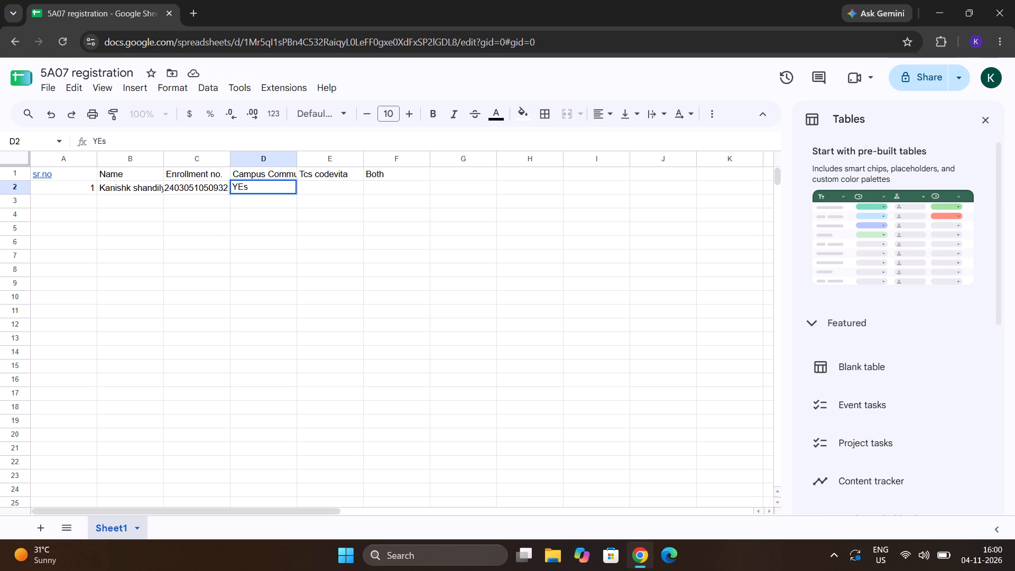
pyautogui.press('BackSpace')
pyautogui.press('BackSpace')
pyautogui.press('BackSpace')
pyautogui.write('yes')
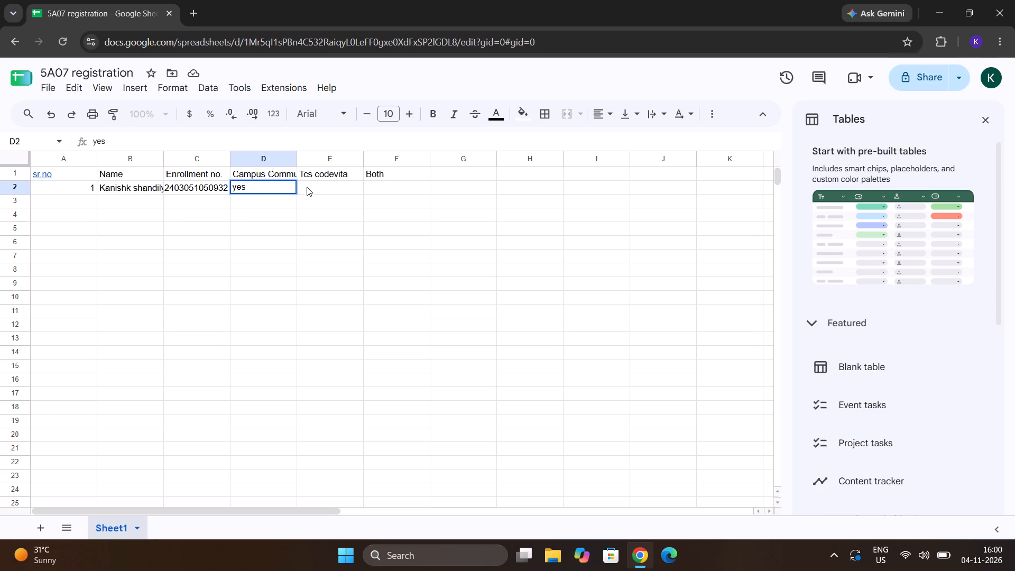
pyautogui.click(307, 185)
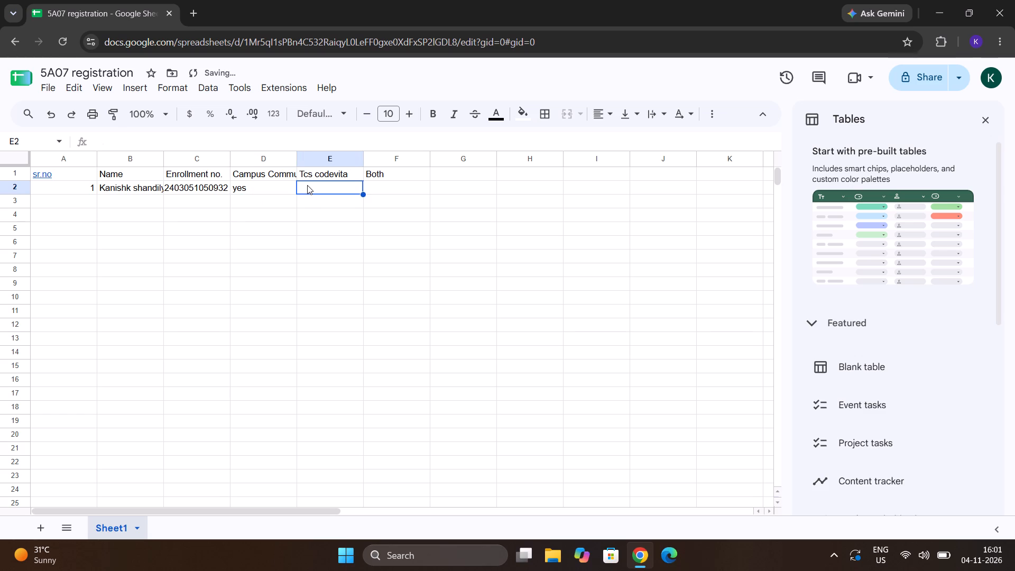
pyautogui.write('yes')
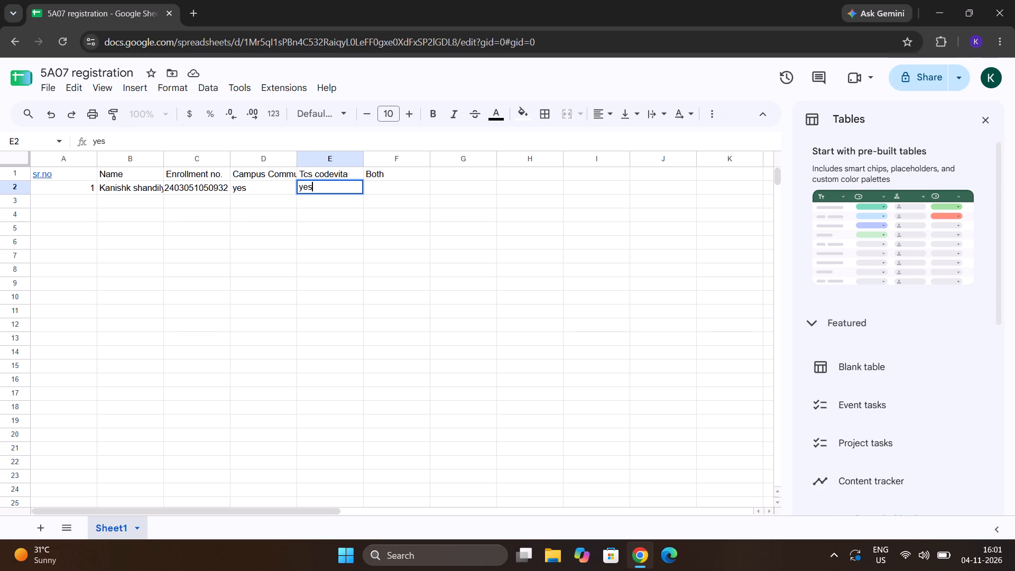
pyautogui.click(378, 185)
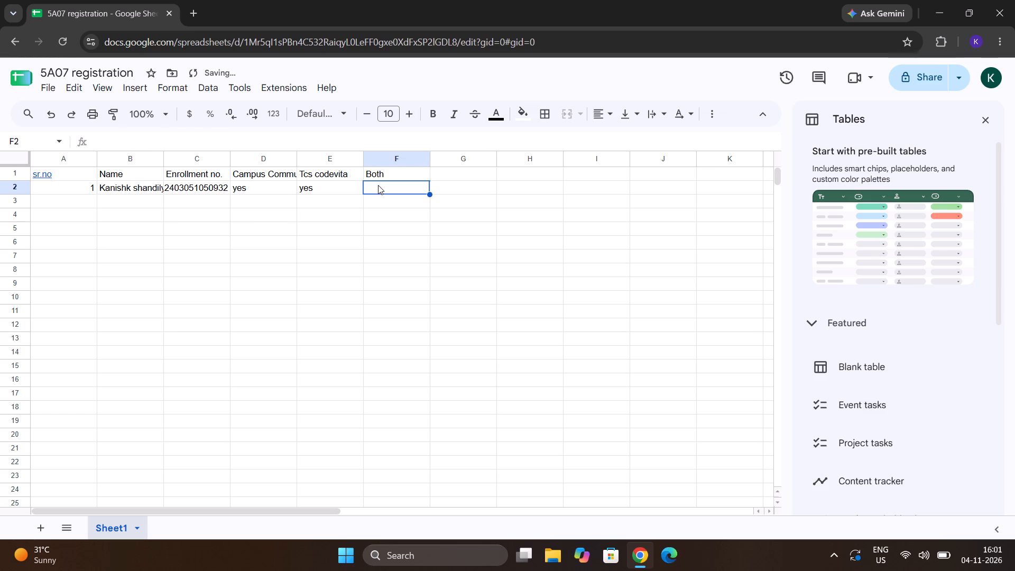
pyautogui.write('yes')
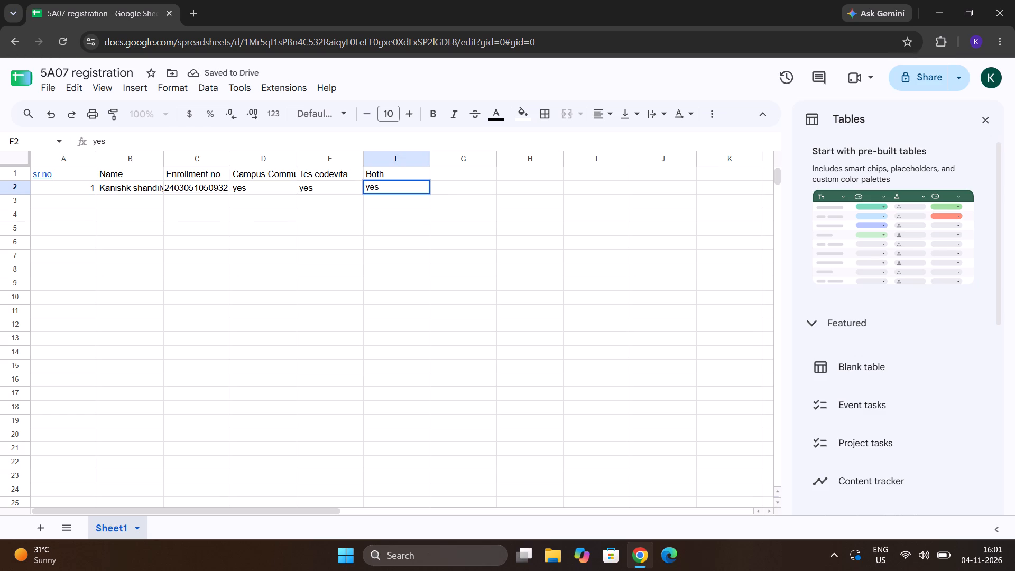
pyautogui.click(447, 174)
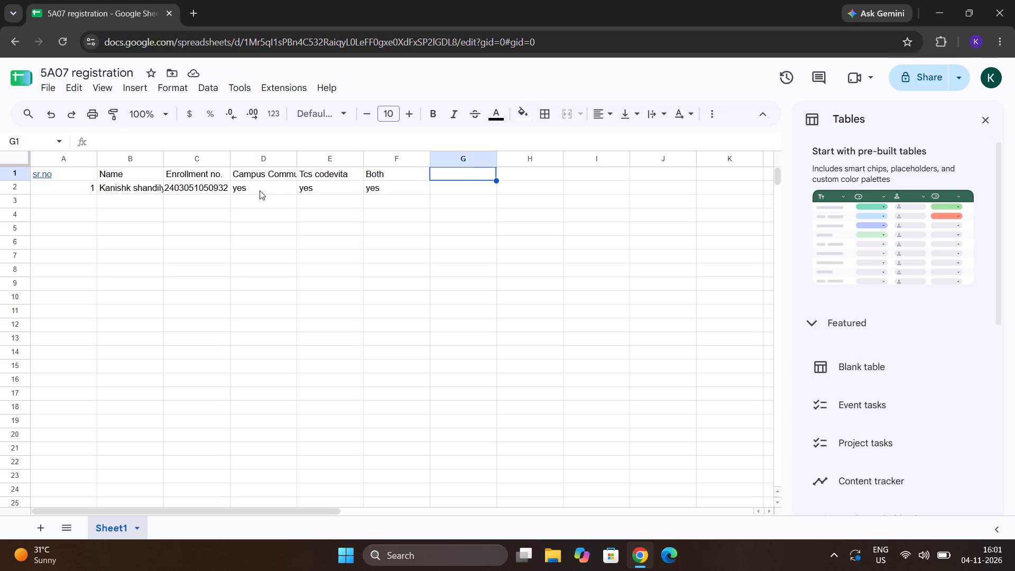
# Start the second student's row with serial number 2 in cell A3 and the student's full name in cell B3.
pyautogui.click(80, 199)
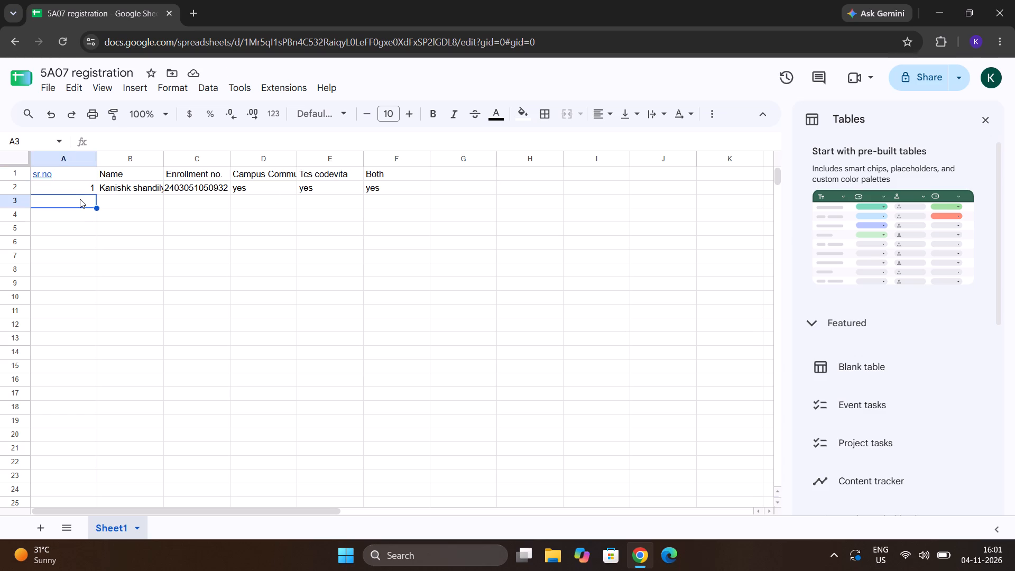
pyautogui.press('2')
pyautogui.press('Return')
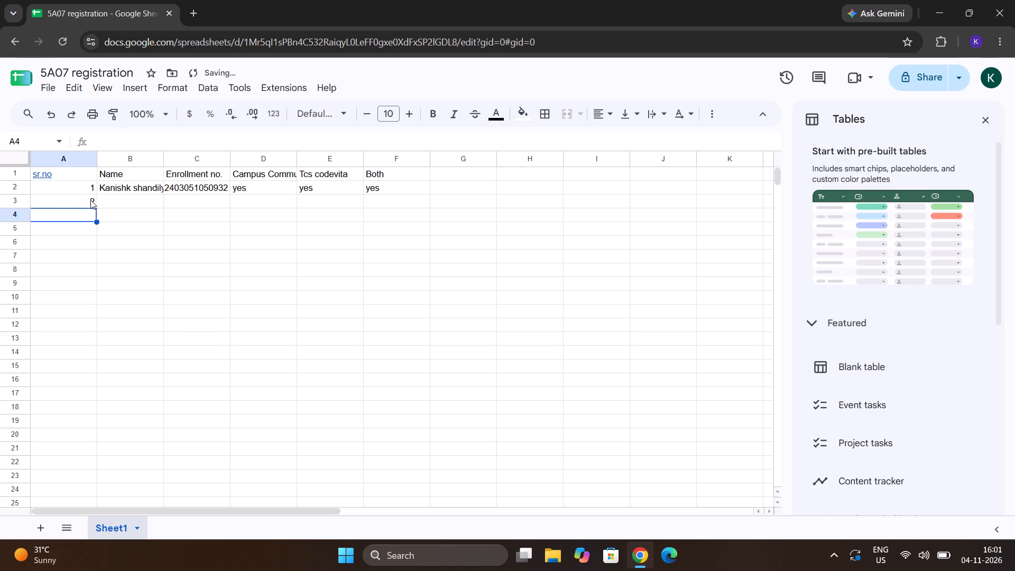
pyautogui.click(116, 199)
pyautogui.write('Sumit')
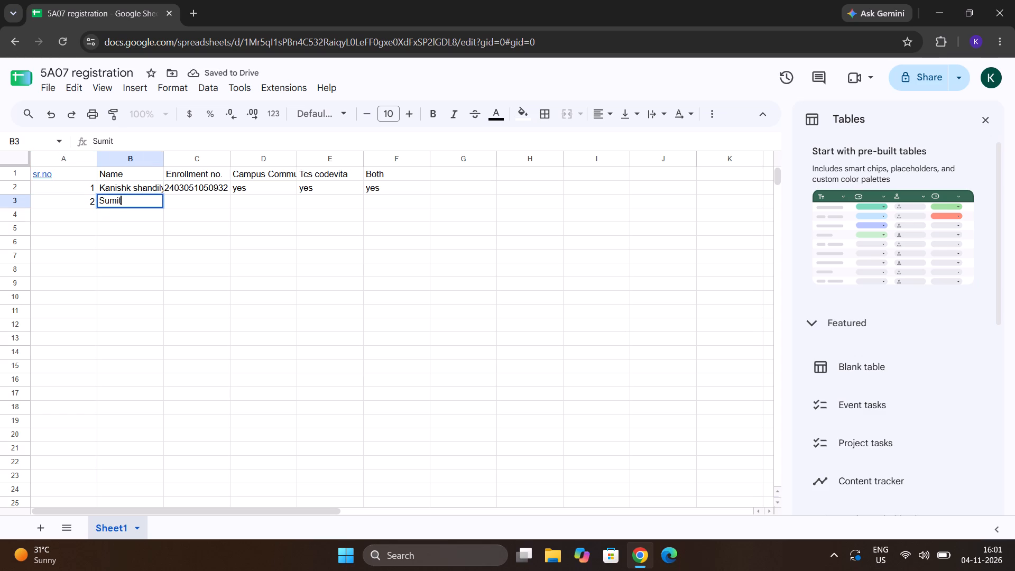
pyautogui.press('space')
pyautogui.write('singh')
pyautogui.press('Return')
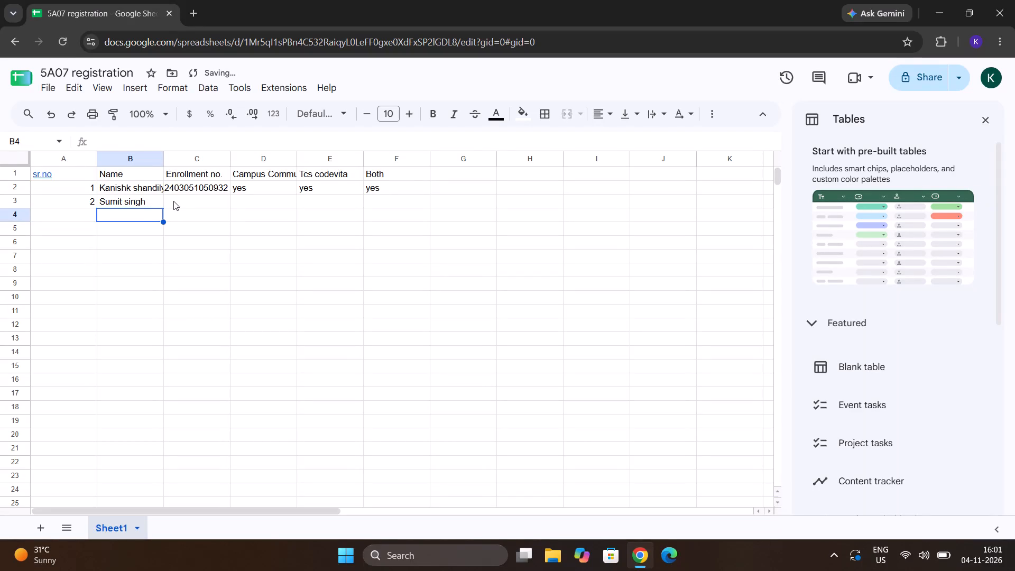
# Open a new browser tab and bring up the Google search suggestions.
pyautogui.click(173, 201)
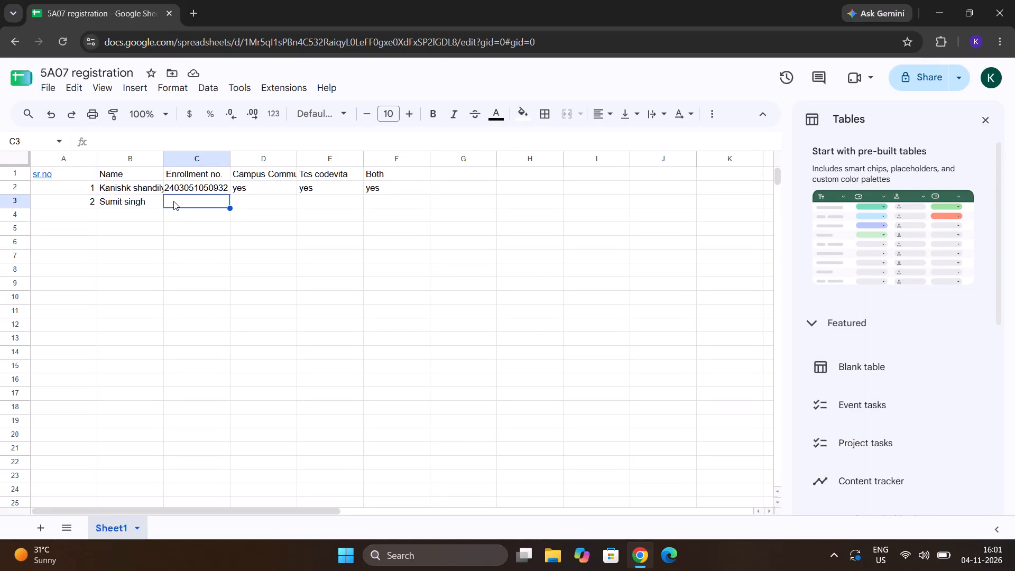
pyautogui.click(187, 11)
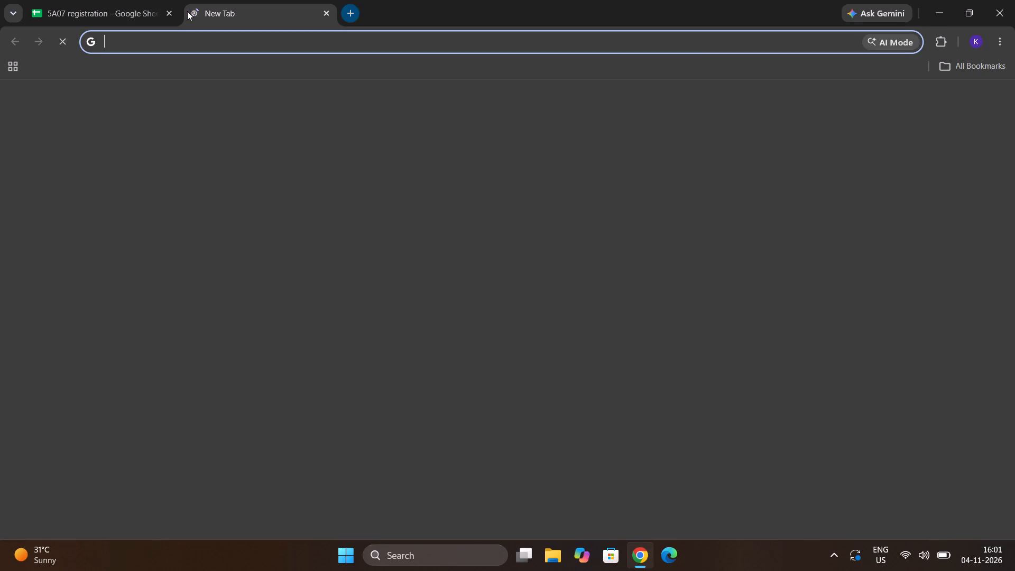
pyautogui.click(291, 273)
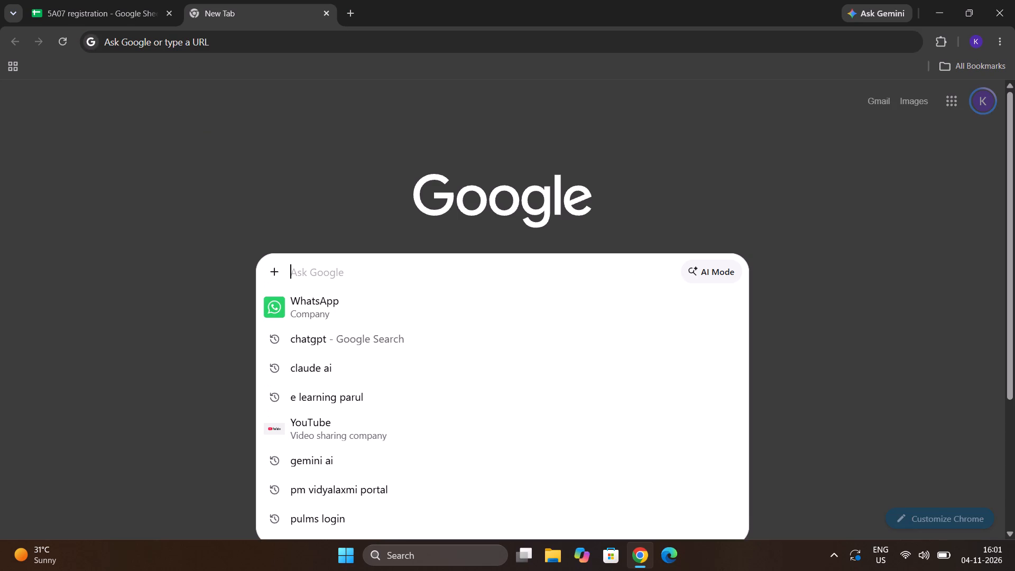
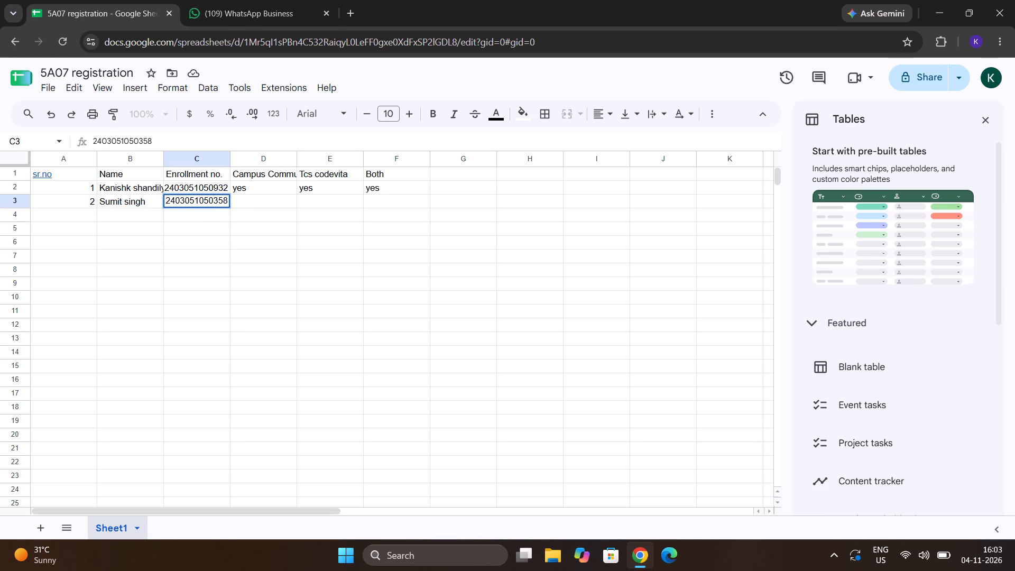
# Correct the ending of the second student's enrollment number in cell C3.
pyautogui.press('BackSpace')
pyautogui.press('BackSpace')
pyautogui.press('BackSpace')
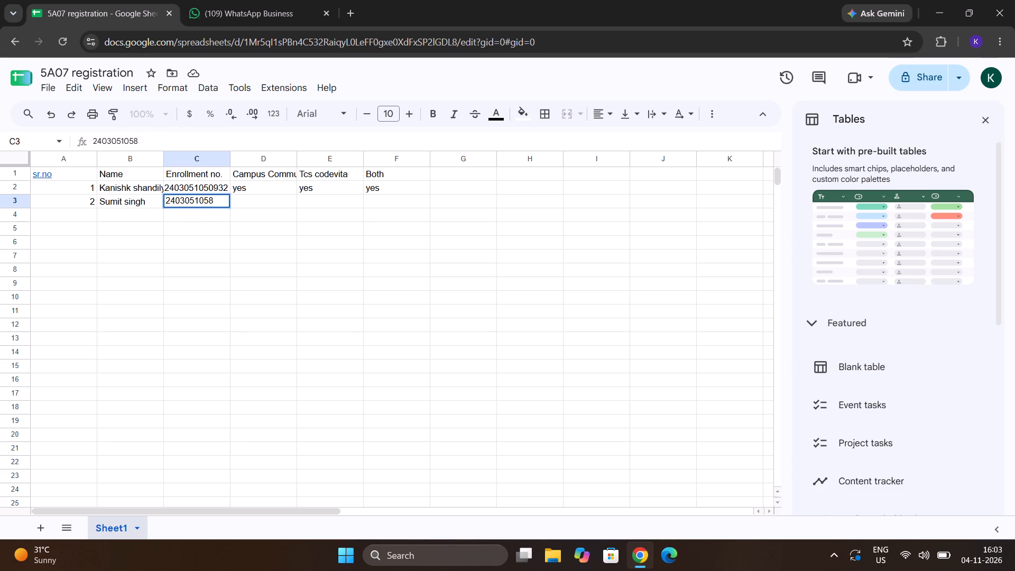
pyautogui.click(219, 197)
pyautogui.press('BackSpace')
pyautogui.press('0')
pyautogui.write('548')
pyautogui.press('Return')
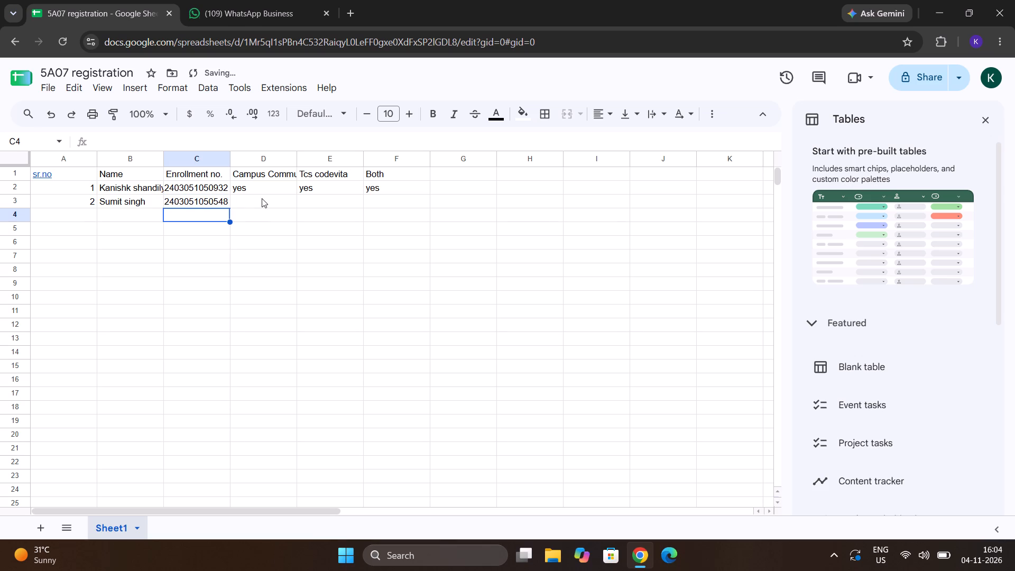
# Enter "yes" in cells D3, E3 and F3 for the second student, under Campus Commune, Tcs codevita and Both.
pyautogui.click(260, 198)
pyautogui.write('yes')
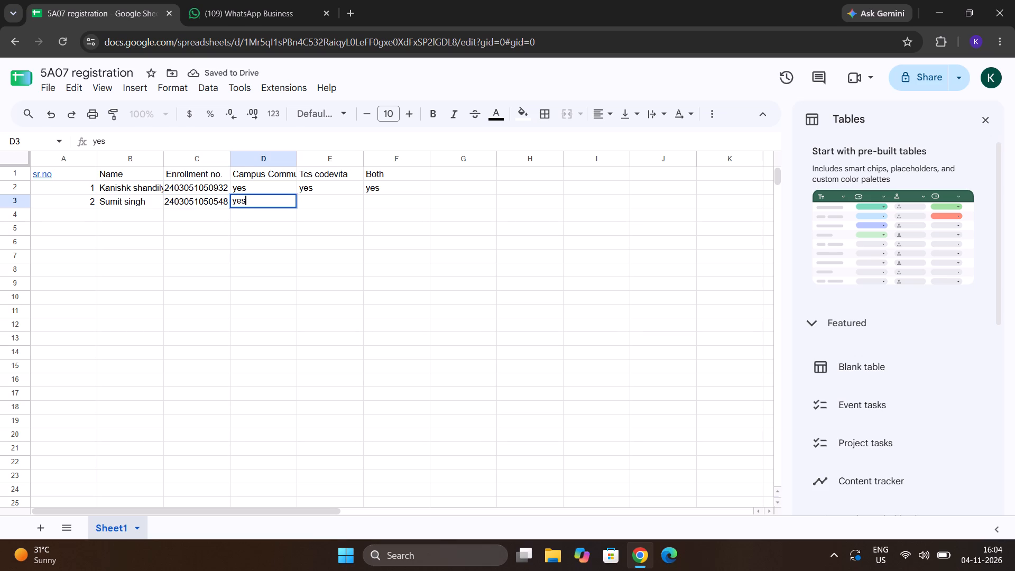
pyautogui.click(322, 200)
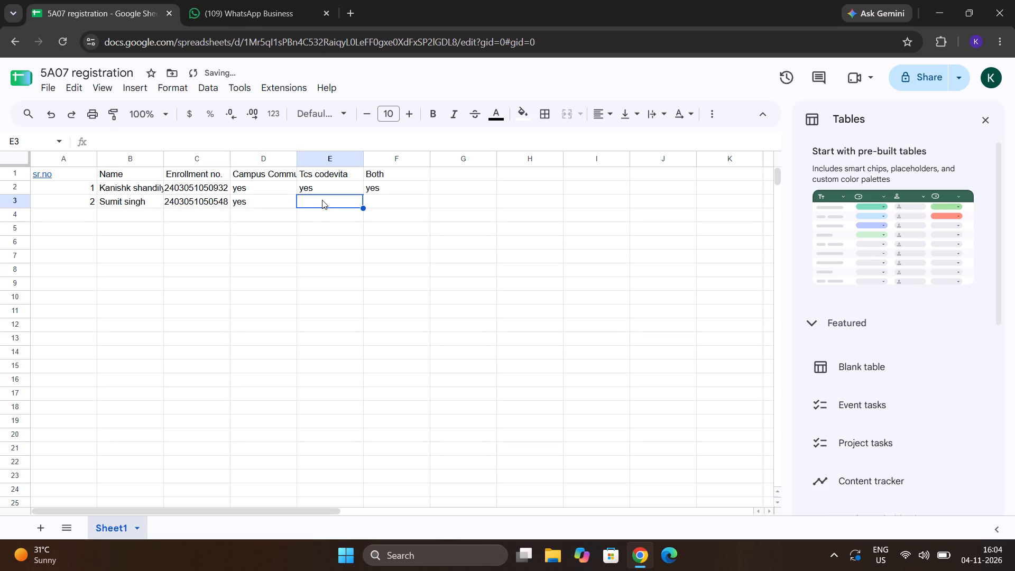
pyautogui.write('yes')
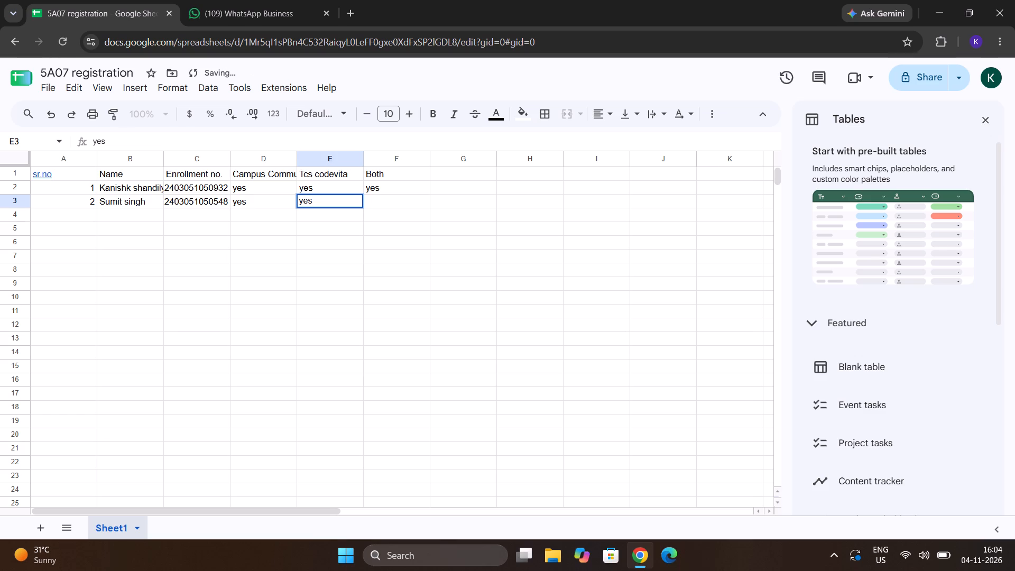
pyautogui.click(380, 200)
pyautogui.write('yes')
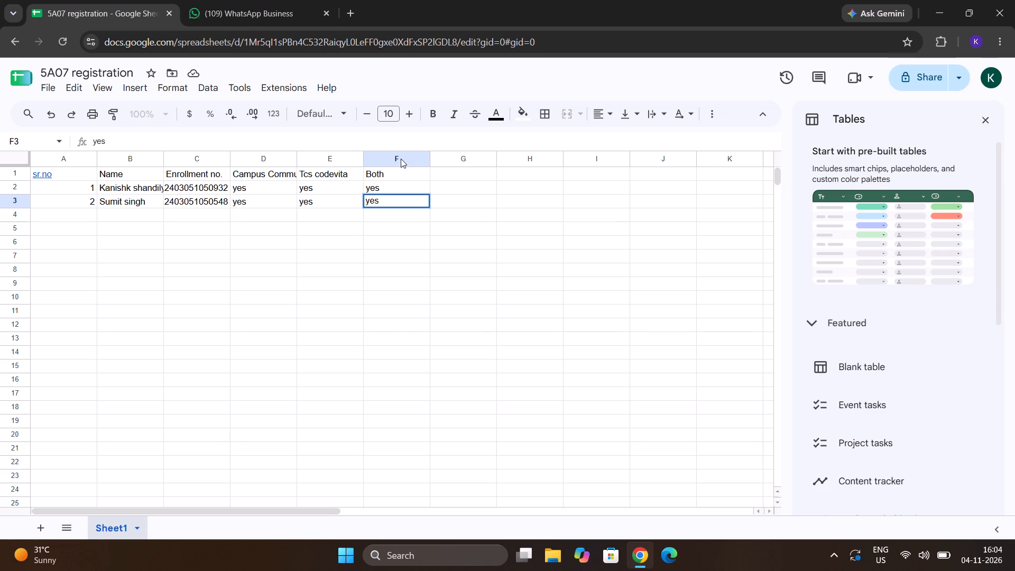
# Change the header in cell F1 to "Total".
pyautogui.click(390, 172)
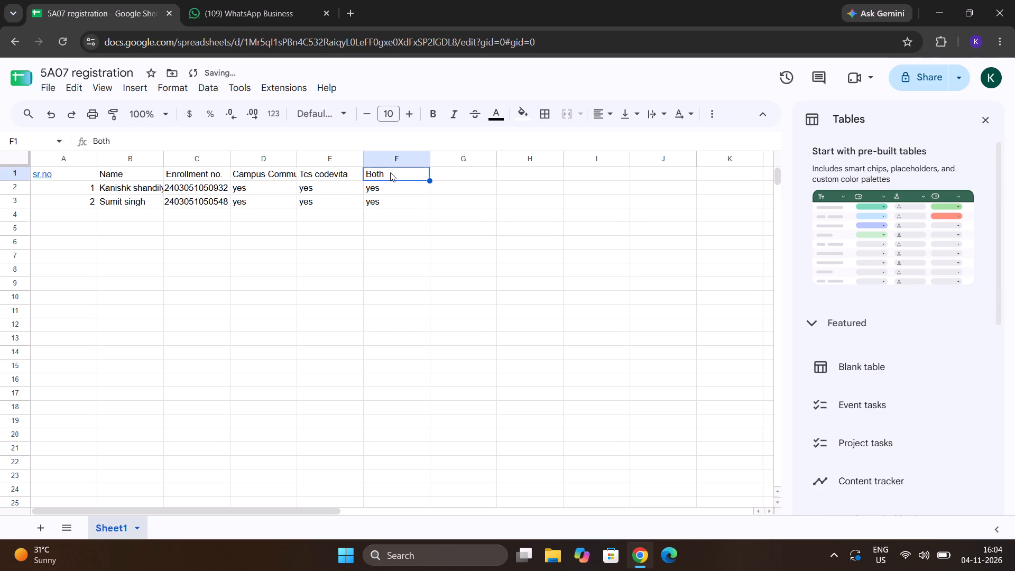
pyautogui.doubleClick(390, 172)
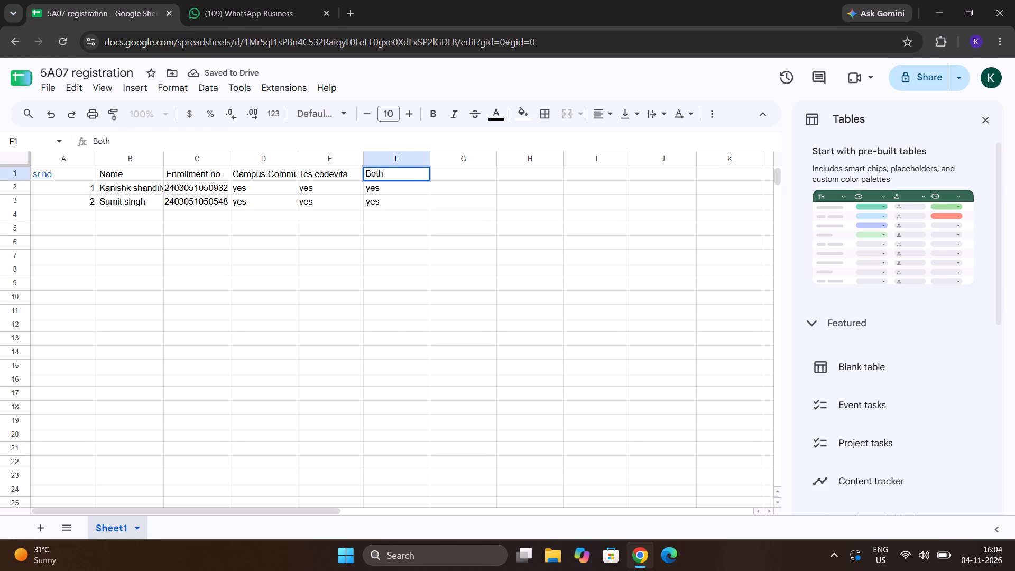
pyautogui.press('BackSpace')
pyautogui.press('BackSpace')
pyautogui.press('BackSpace')
pyautogui.press('BackSpace')
pyautogui.write('Total')
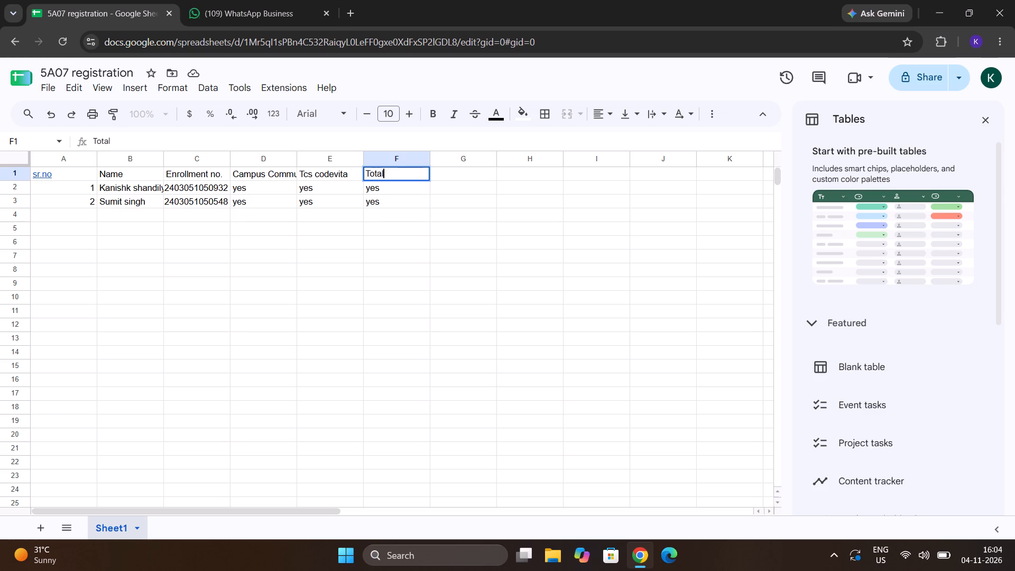
# Replace the entries in cells F2 and F3 with 2 as the Total for both students.
pyautogui.click(393, 187)
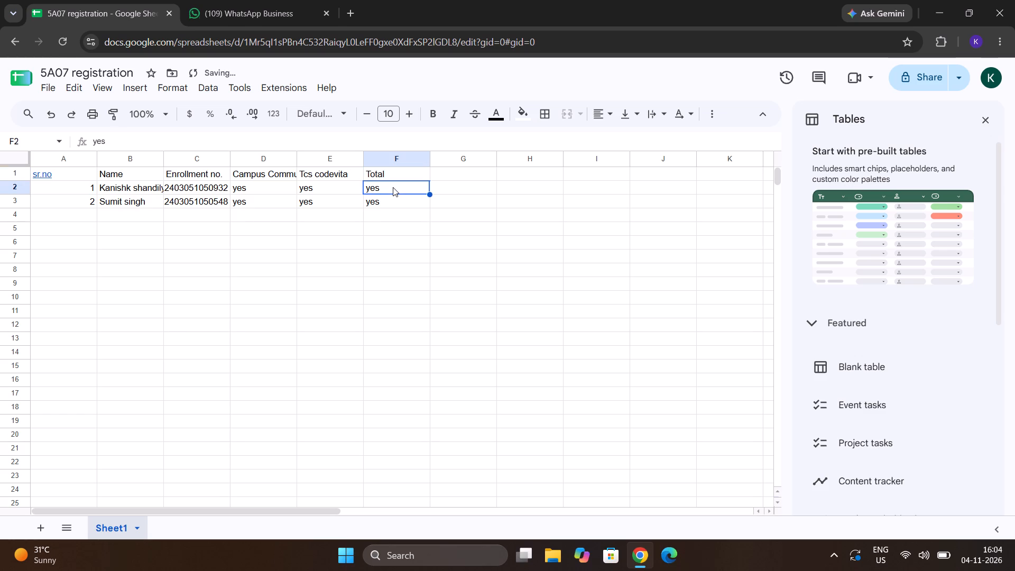
pyautogui.doubleClick(393, 187)
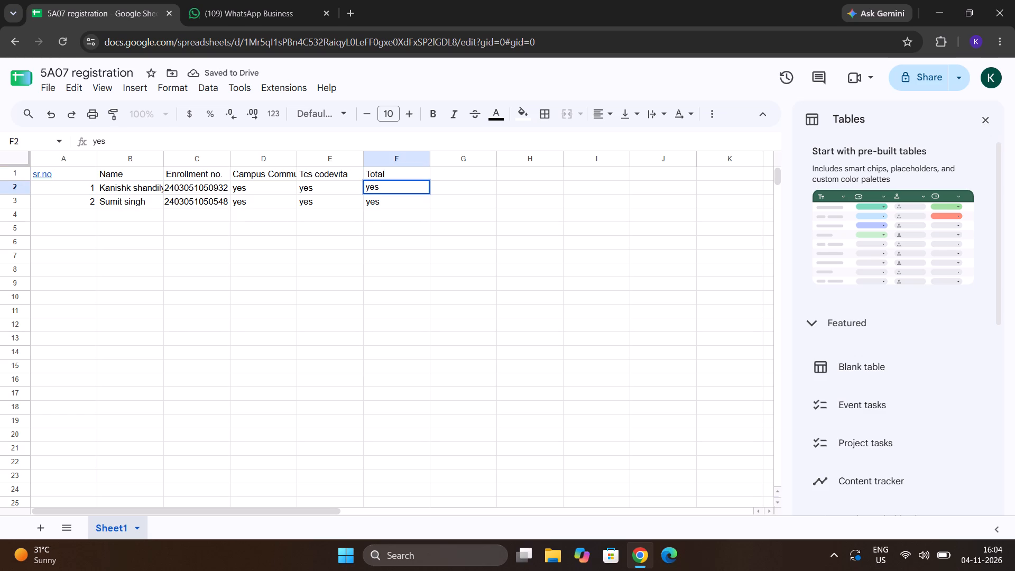
pyautogui.press('BackSpace')
pyautogui.press('BackSpace')
pyautogui.press('BackSpace')
pyautogui.press('2')
pyautogui.click(392, 201)
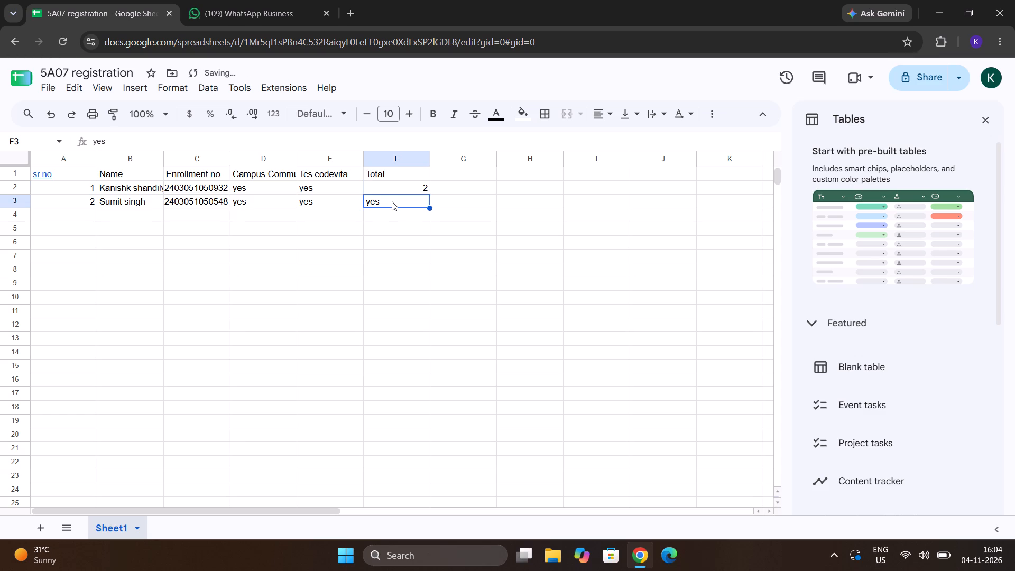
pyautogui.doubleClick(392, 201)
pyautogui.press('BackSpace')
pyautogui.press('2')
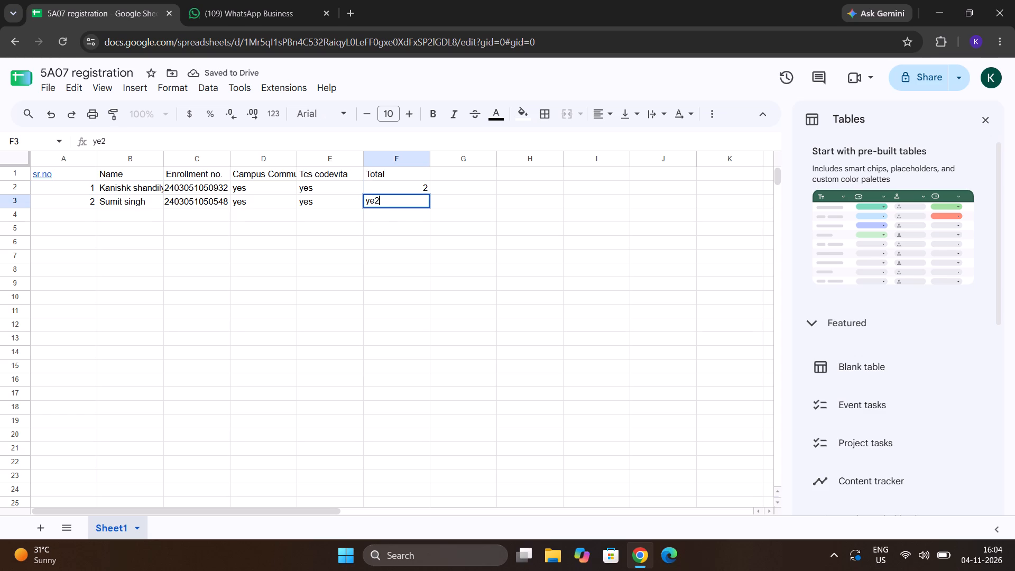
pyautogui.press('BackSpace')
pyautogui.press('BackSpace')
pyautogui.press('BackSpace')
pyautogui.press('2')
pyautogui.press('Return')
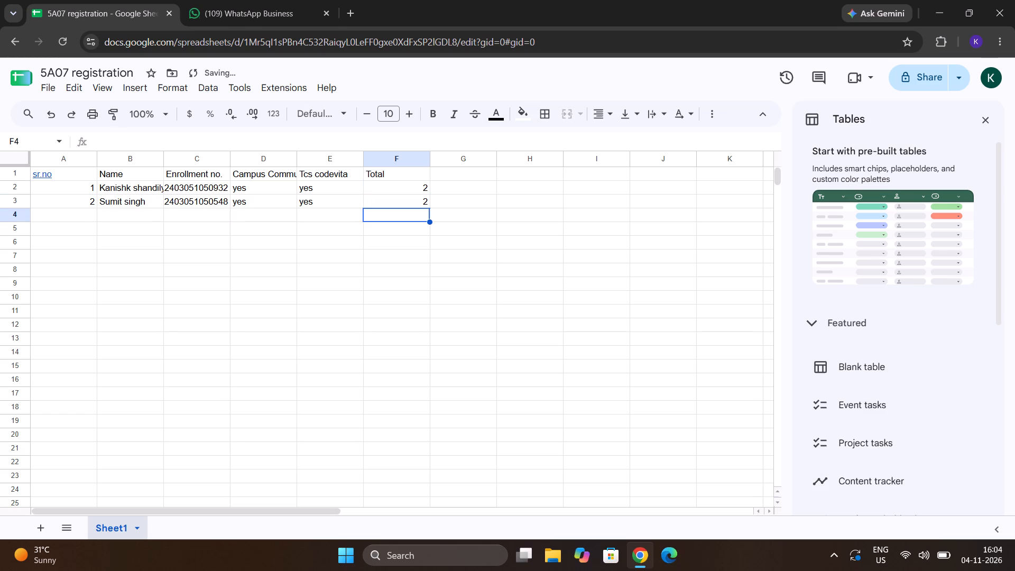
# Enter sr.no 3 in cell A4 and the third student's name in cell B4.
pyautogui.click(80, 216)
pyautogui.press('3')
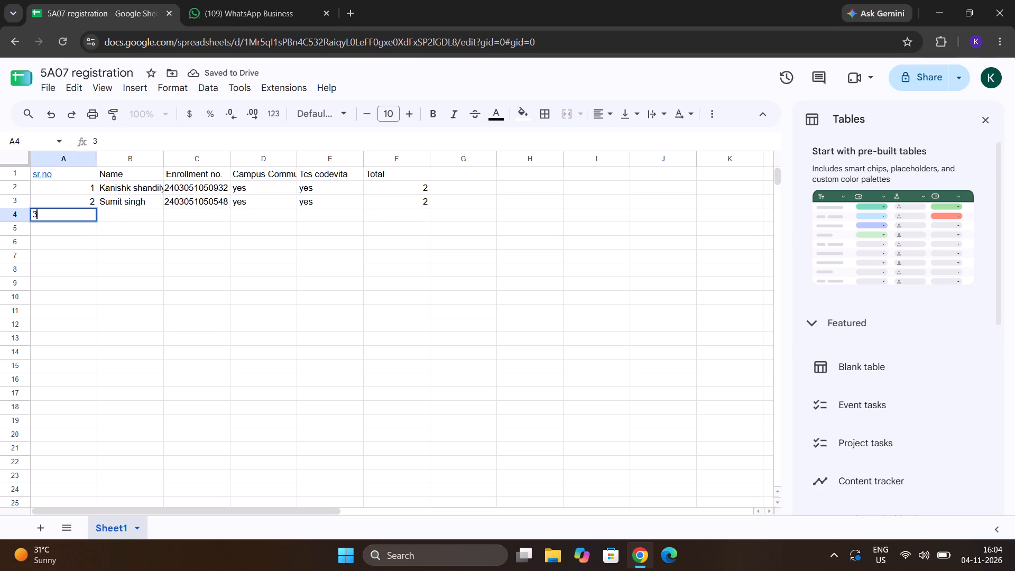
pyautogui.press('Return')
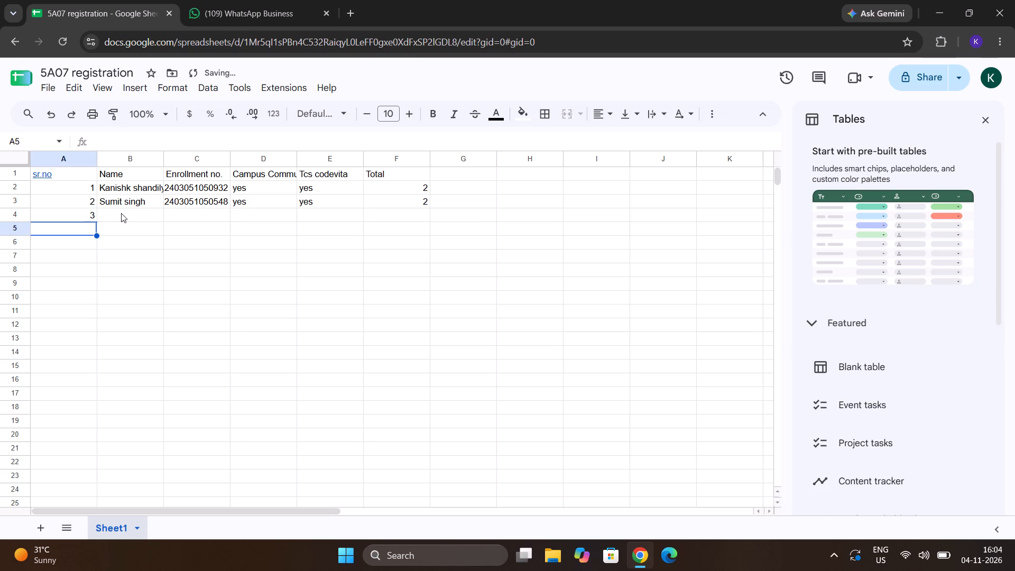
pyautogui.click(122, 213)
pyautogui.write('mahesh')
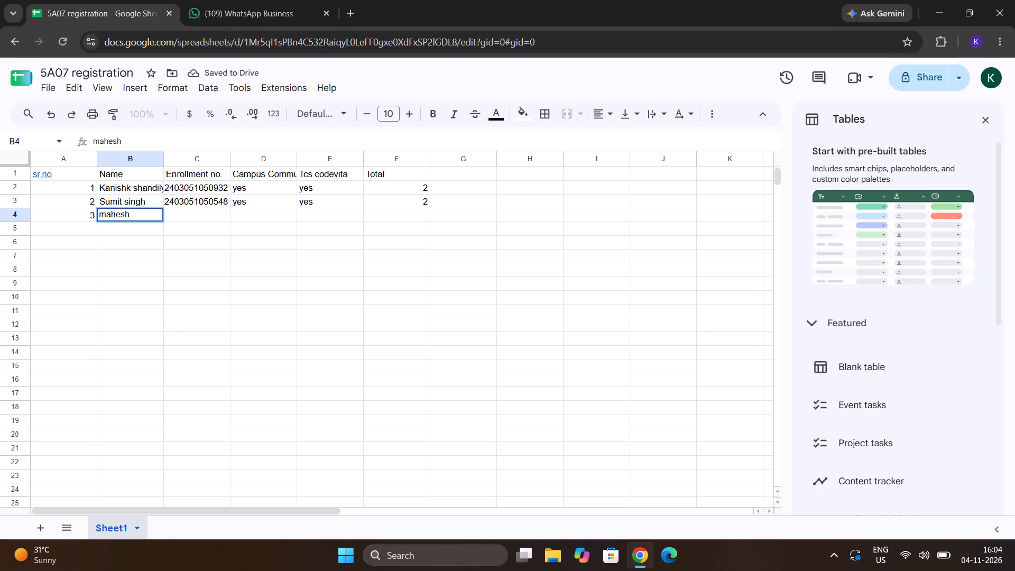
pyautogui.click(122, 213)
pyautogui.press('BackSpace')
pyautogui.press('BackSpace')
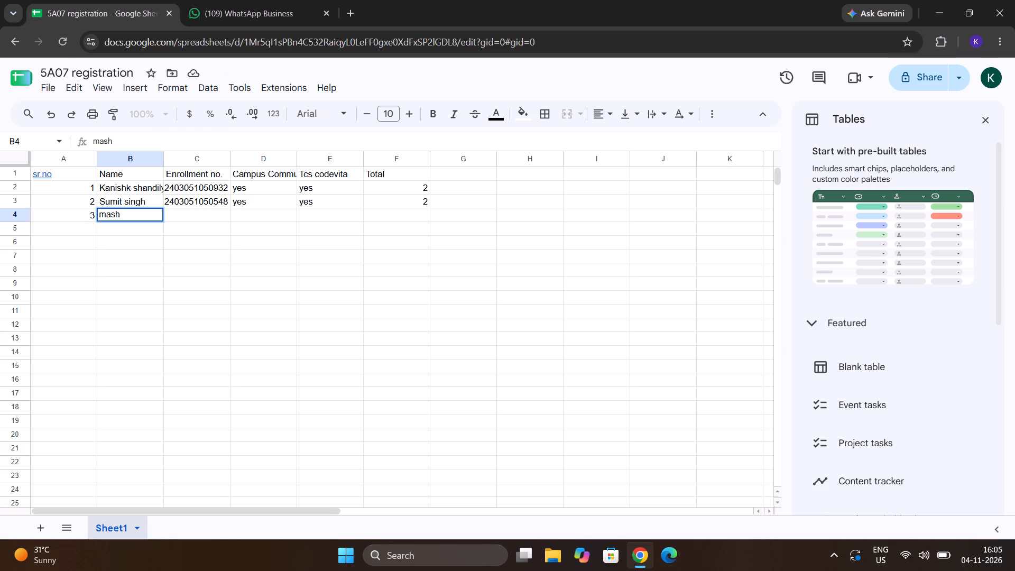
# Correct the spelling of the third student's first name in cell B4 and add the surname.
pyautogui.press('BackSpace')
pyautogui.press('BackSpace')
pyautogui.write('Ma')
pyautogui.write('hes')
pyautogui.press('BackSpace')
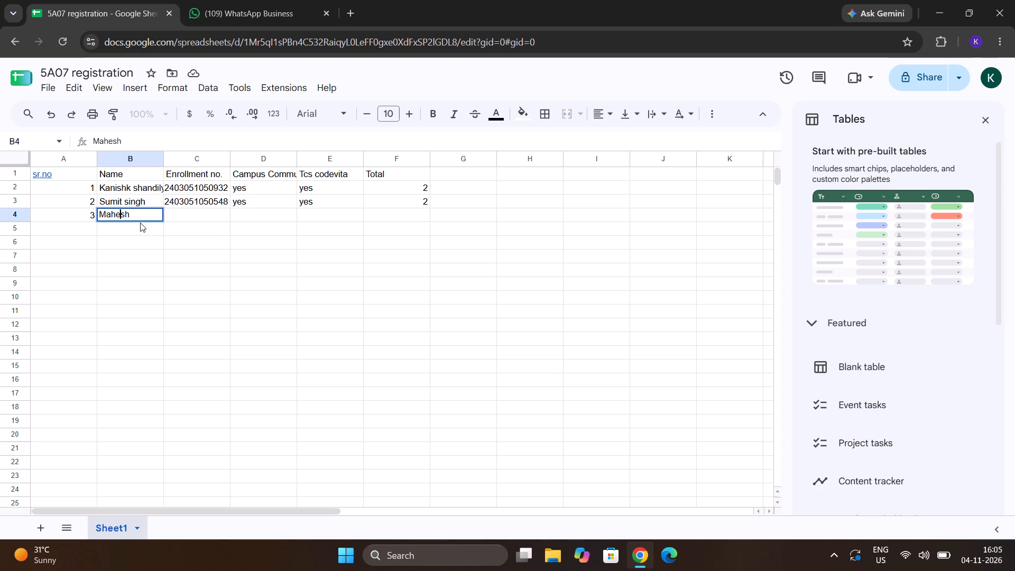
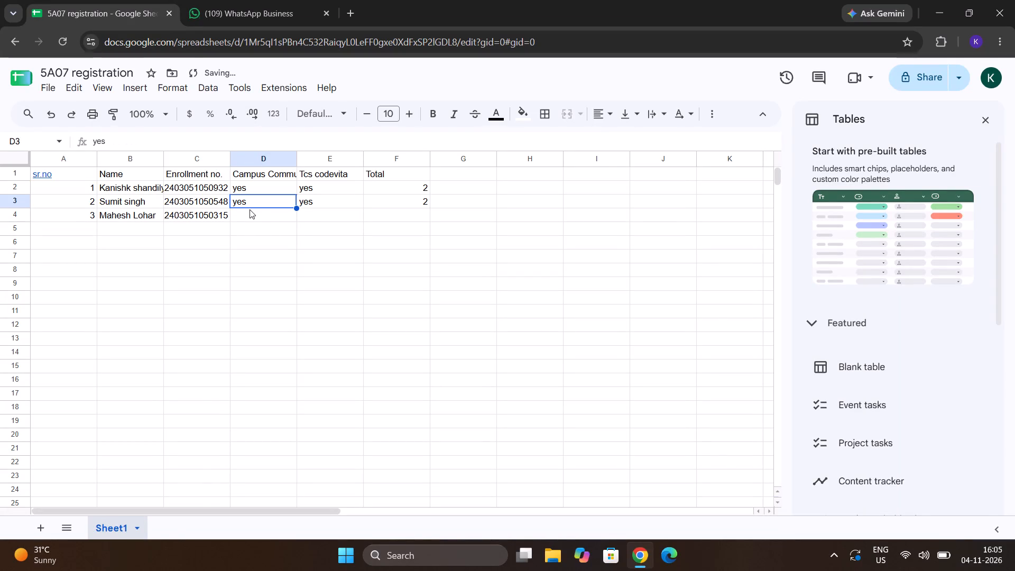
# Enter "yes" for Campus Commune and Tcs codevita in cells D4 and E4, and a Total of 2 in F4, for the third student.
pyautogui.click(257, 208)
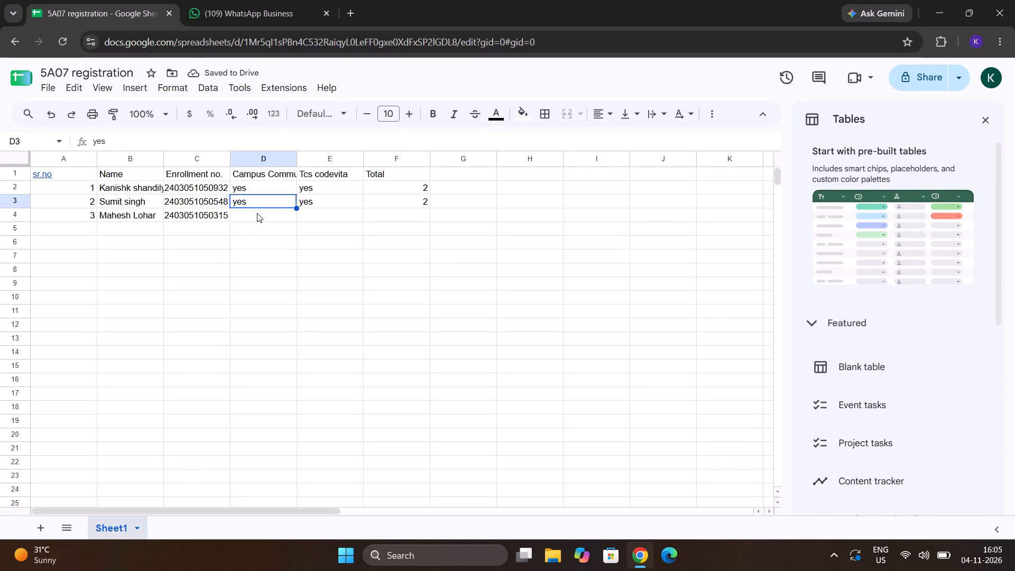
pyautogui.doubleClick(257, 217)
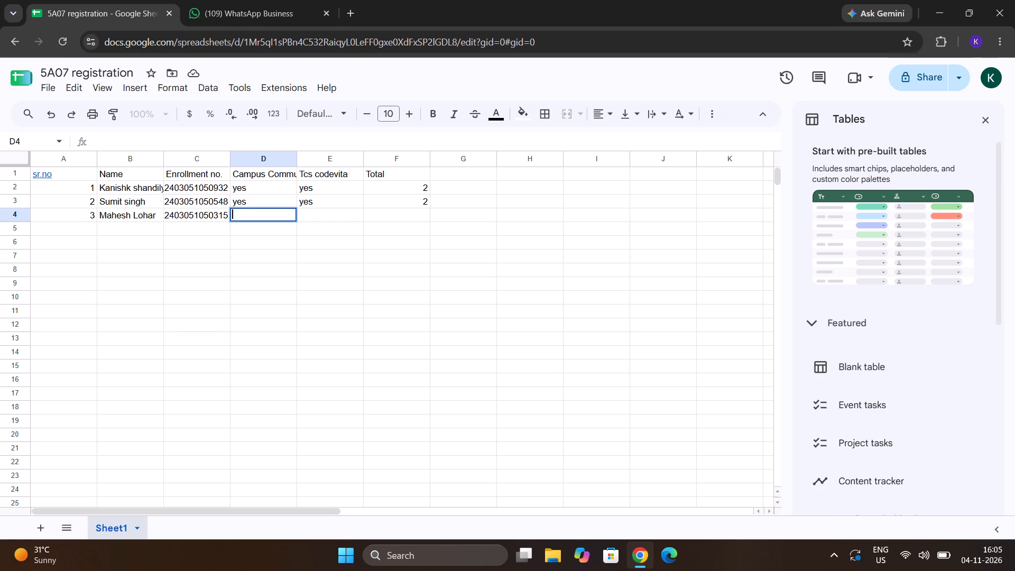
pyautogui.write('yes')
# Keep the "yes" entry in cell D4 and select the third student's Tcs codevita cell, E4.
pyautogui.click(318, 211)
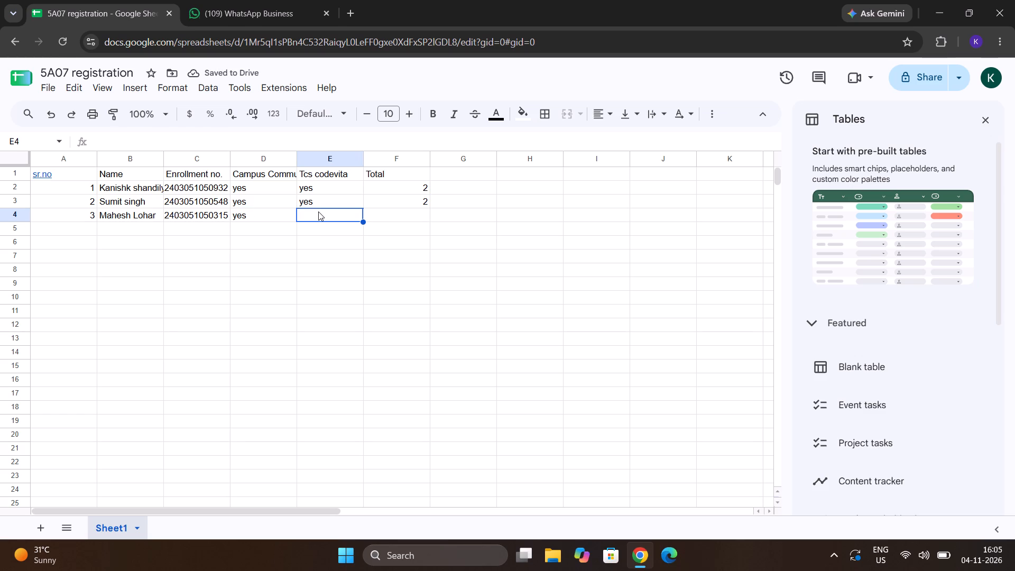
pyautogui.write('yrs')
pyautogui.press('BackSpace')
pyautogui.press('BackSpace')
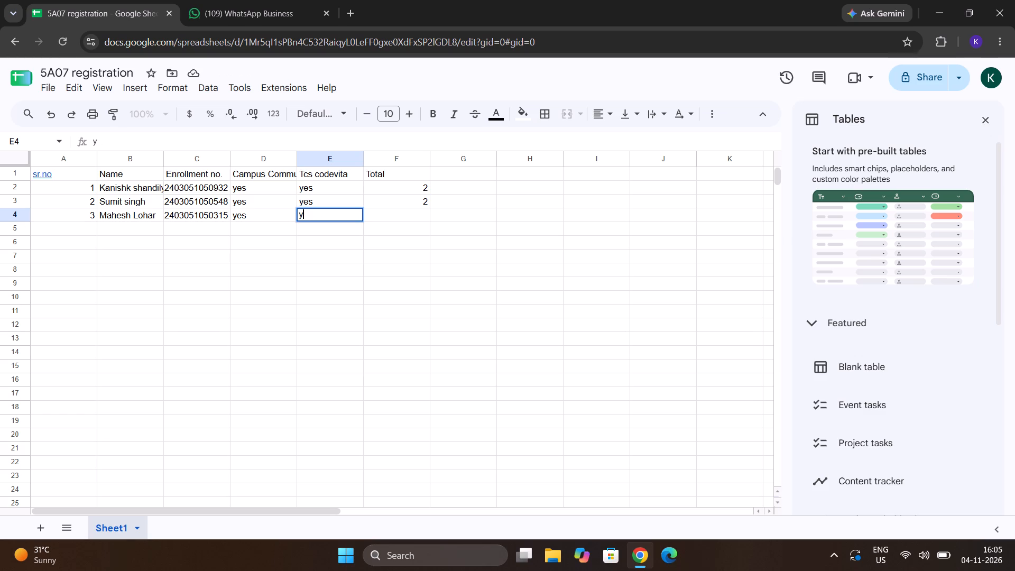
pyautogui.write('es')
pyautogui.click(410, 210)
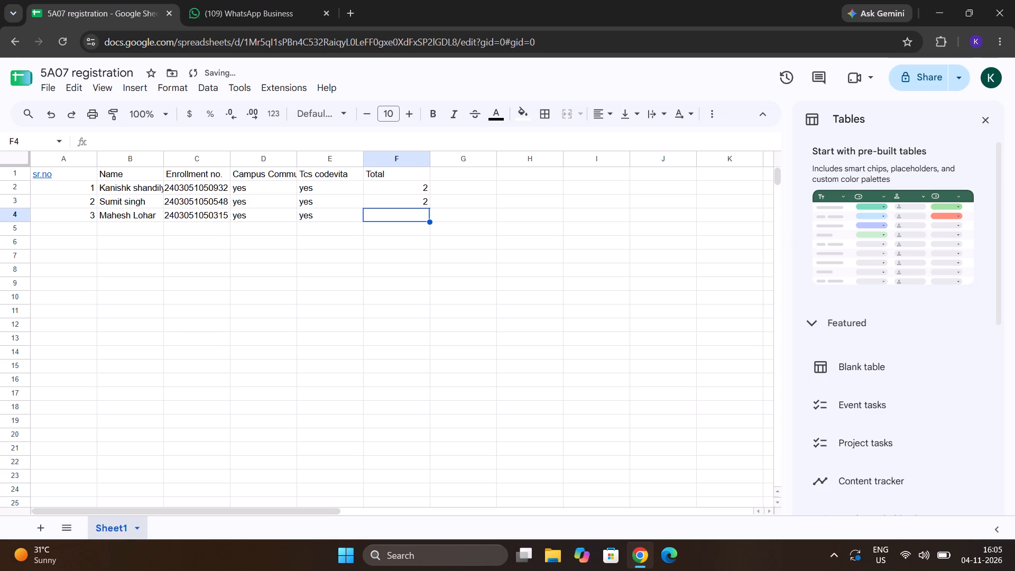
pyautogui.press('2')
pyautogui.press('Return')
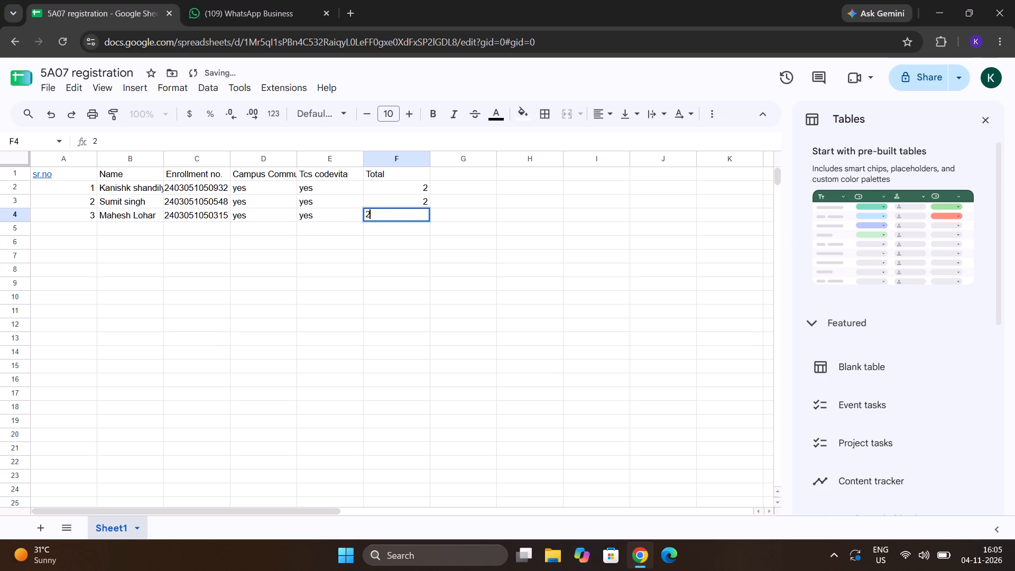
# Enter sr.no 4 in cell A5 for the fourth student.
pyautogui.click(77, 222)
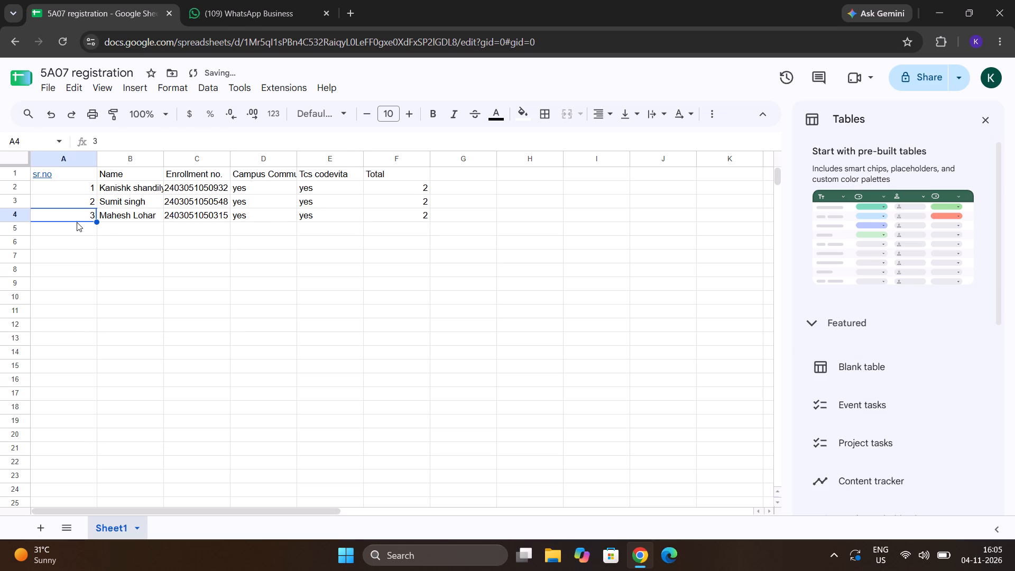
pyautogui.click(83, 228)
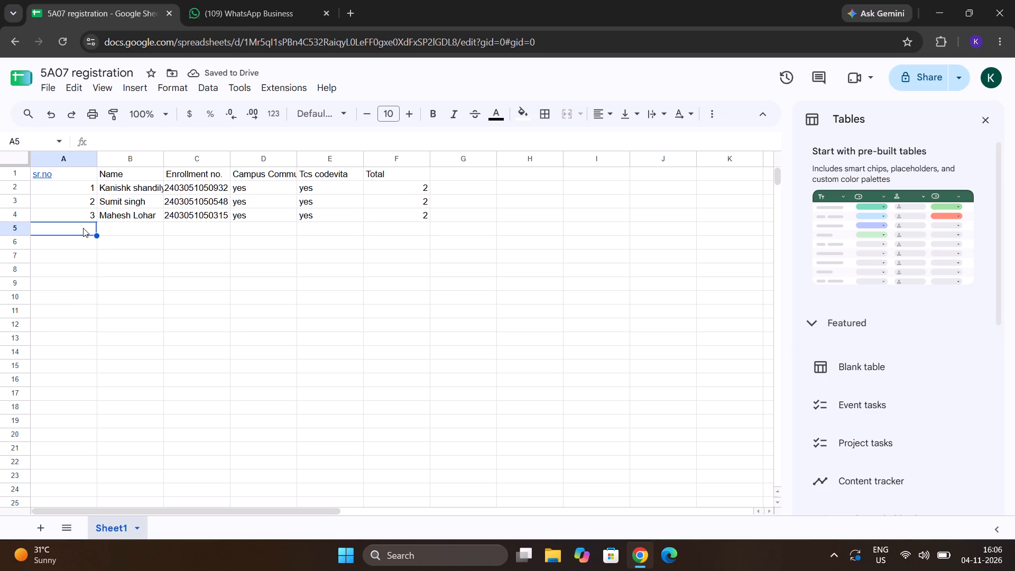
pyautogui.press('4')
pyautogui.press('Return')
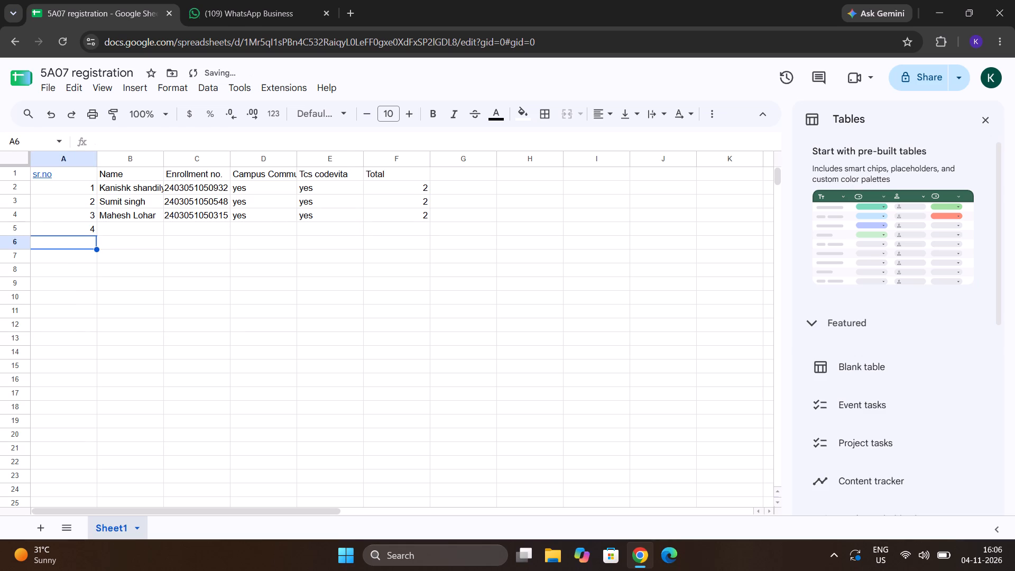
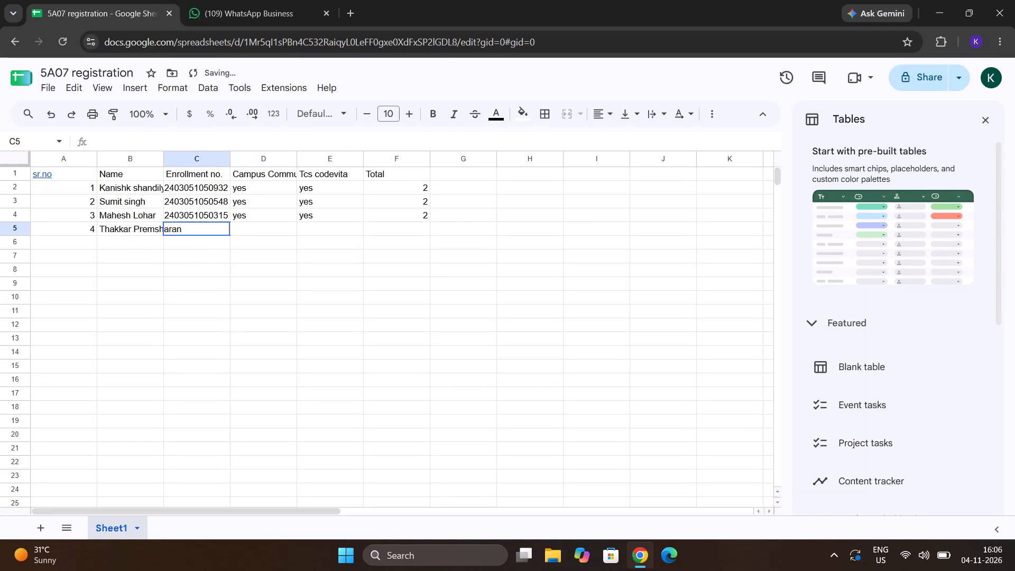
# Open the fourth student's Enrollment no. cell, C5, for editing.
pyautogui.doubleClick(195, 223)
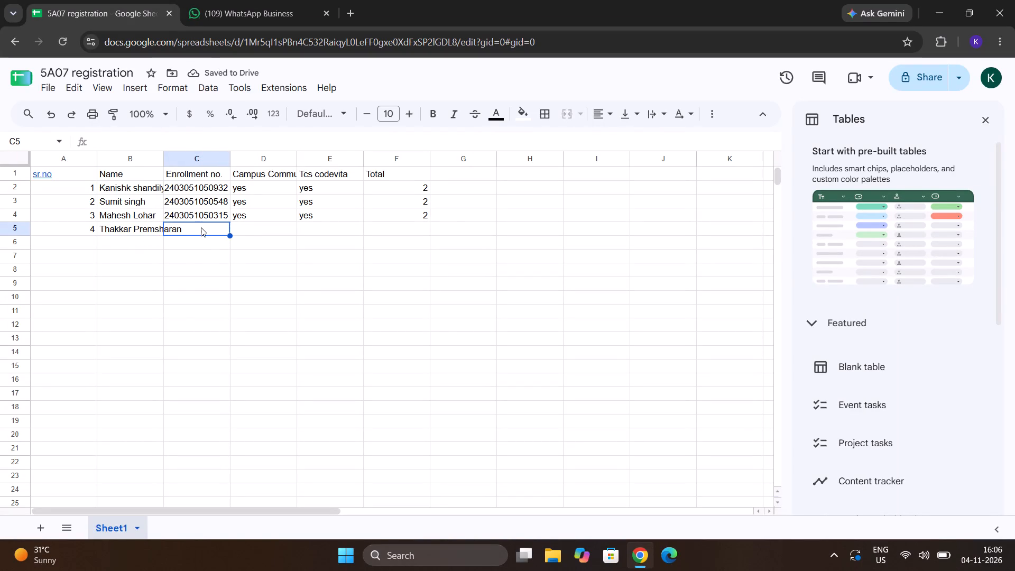
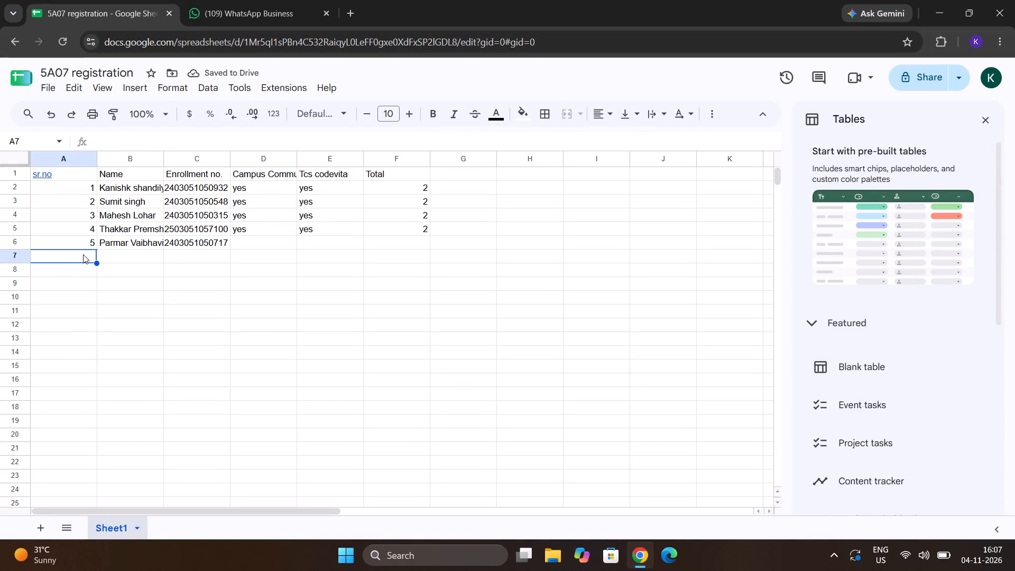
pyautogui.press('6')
pyautogui.press('Return')
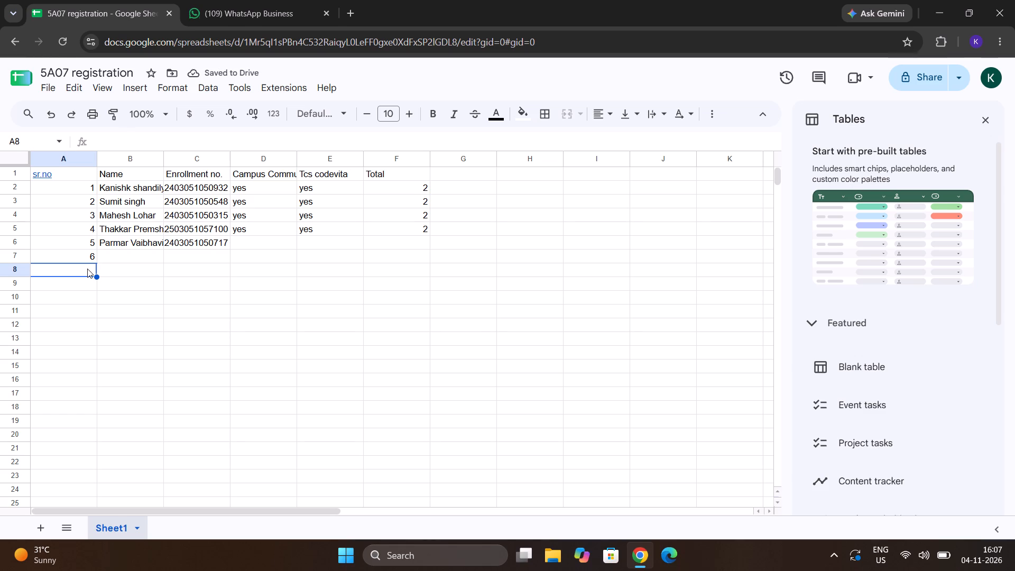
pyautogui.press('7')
pyautogui.press('Return')
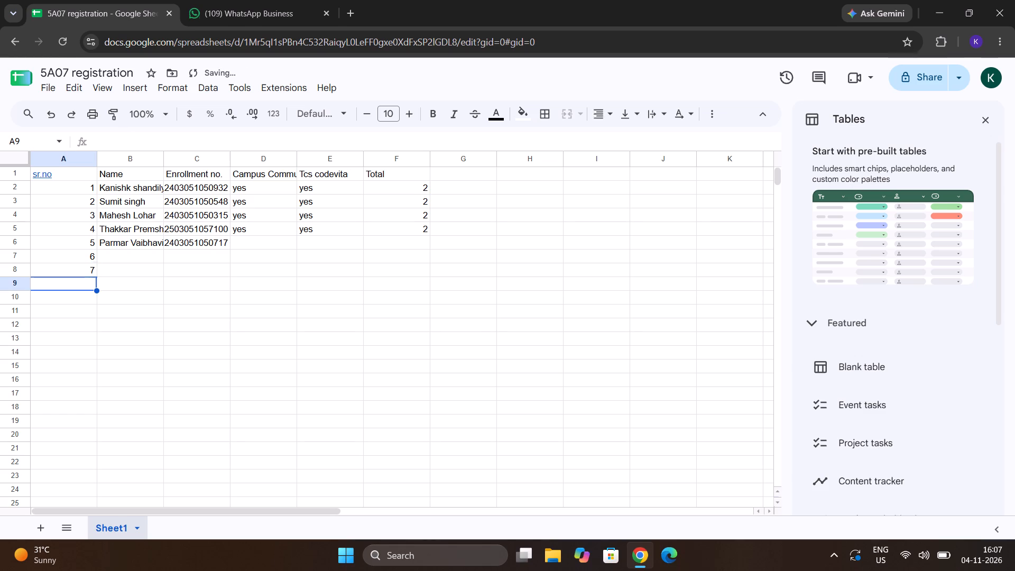
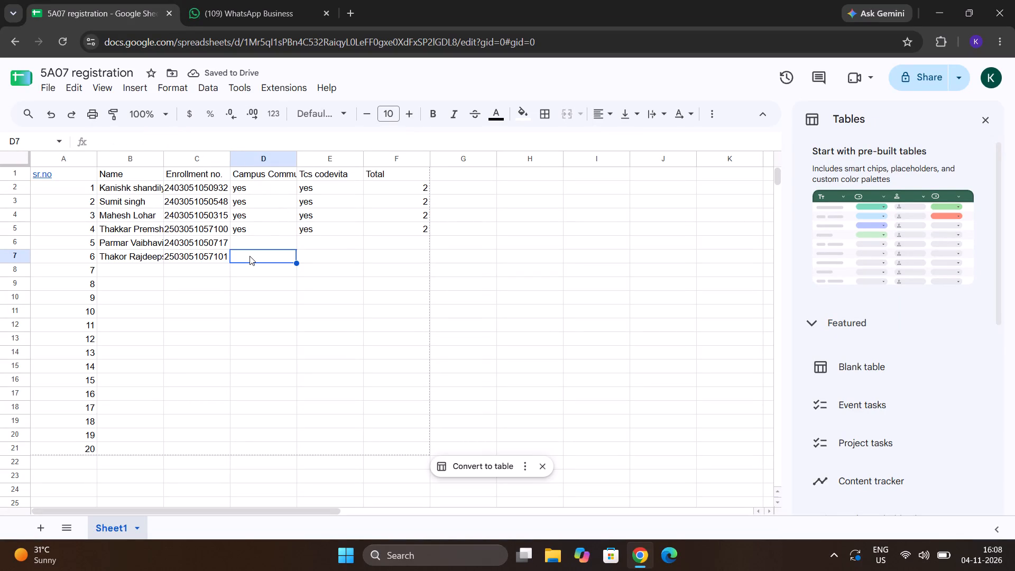
# Fill in the sixth student's row with "yes" for Campus Commune in D7 and "no" for Tcs codevita in E7.
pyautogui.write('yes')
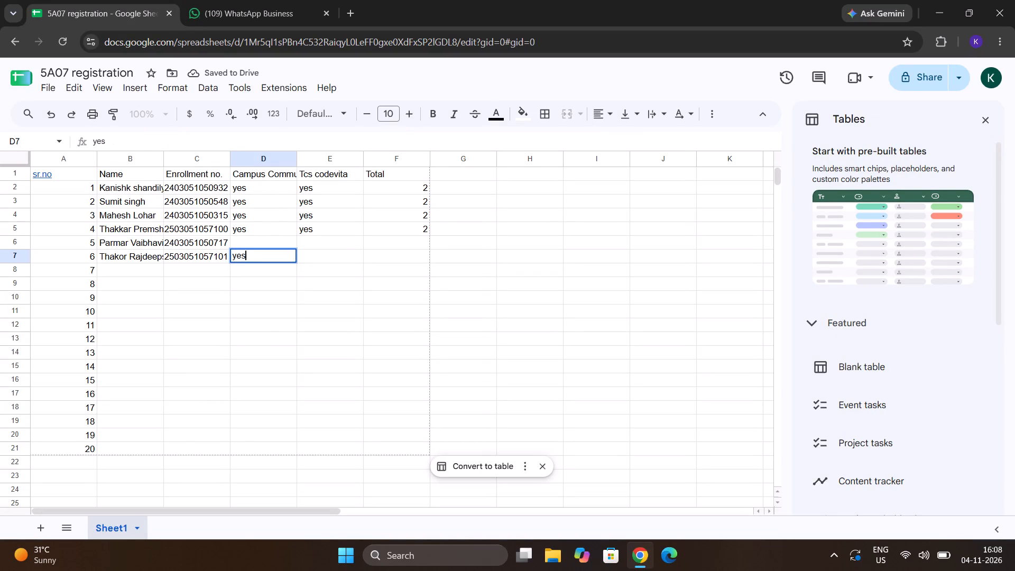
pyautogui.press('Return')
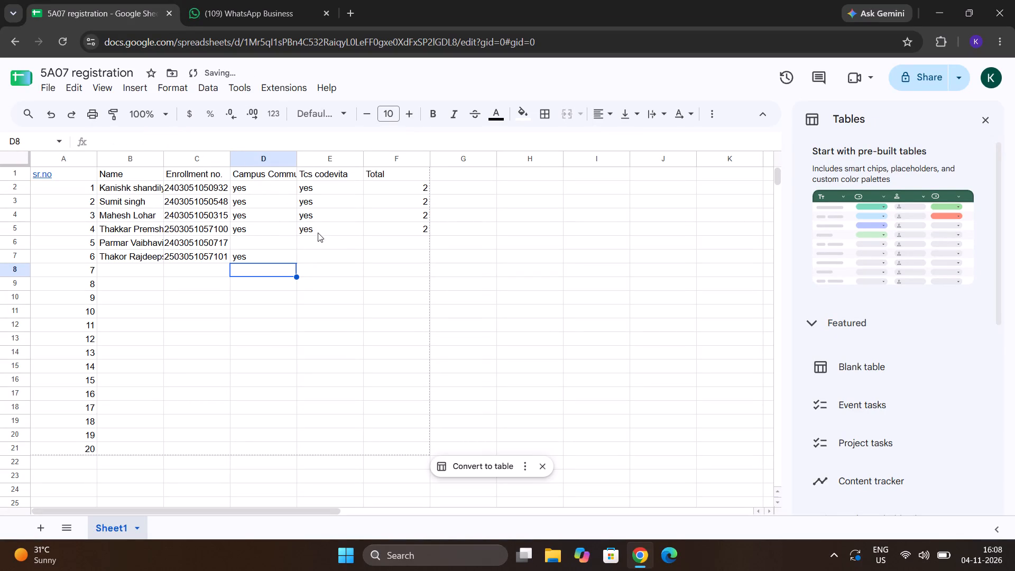
pyautogui.click(312, 254)
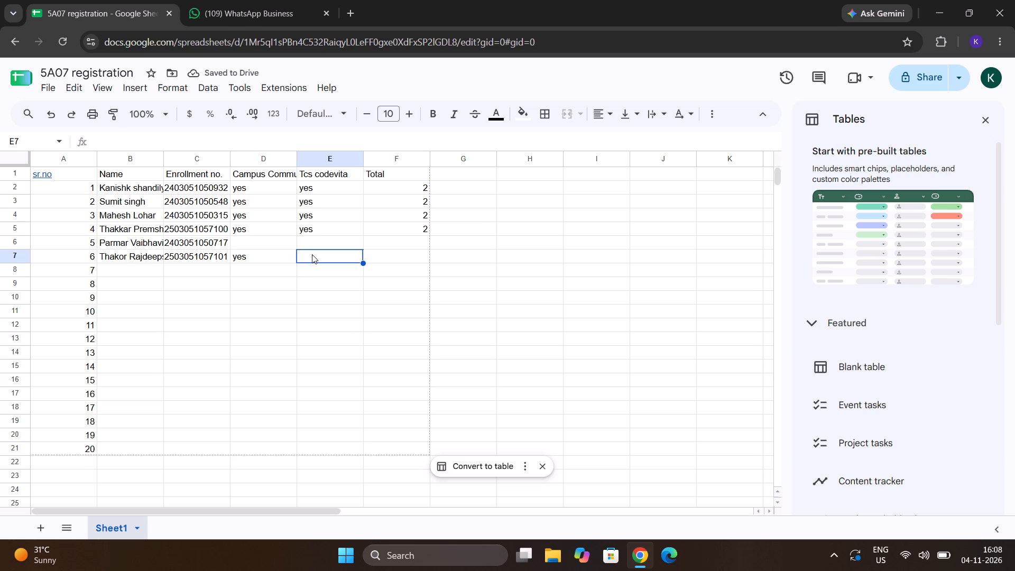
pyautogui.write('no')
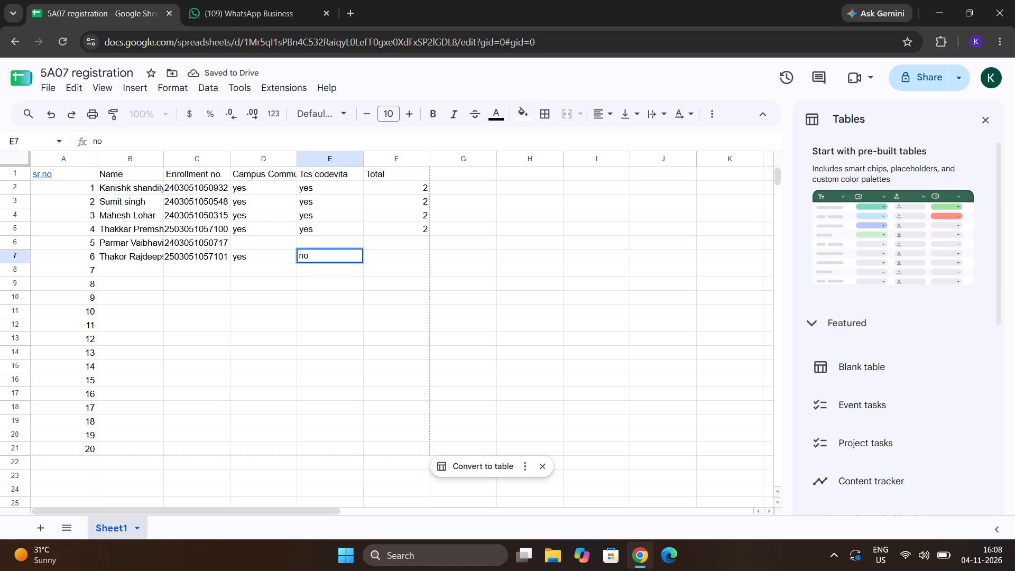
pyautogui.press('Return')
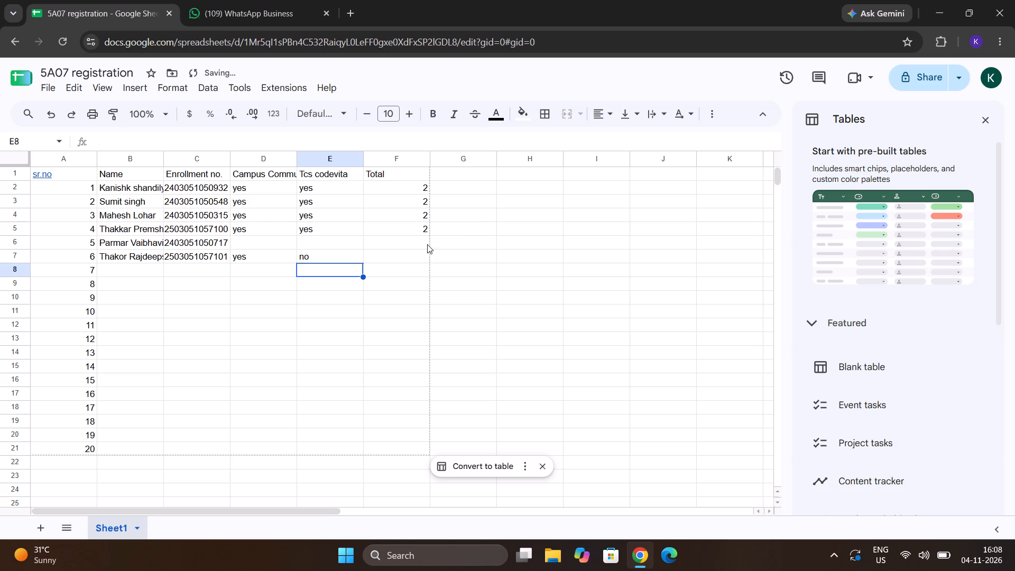
# Select the sixth student's Total cell, F7, for entry.
pyautogui.click(421, 256)
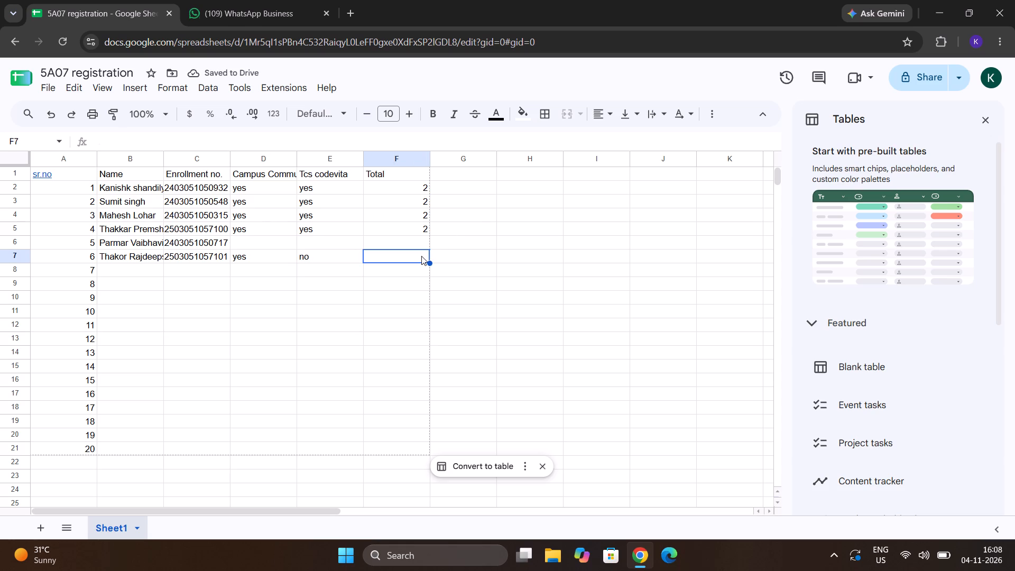
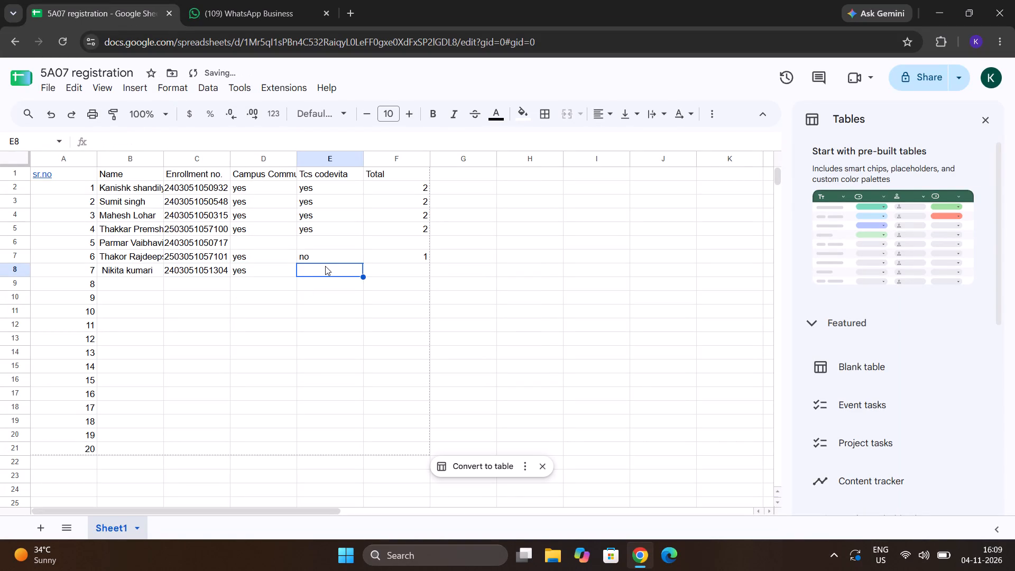
# Enter "yes" as the Tcs codevita status in cell E8 for sr.no 7 and select that row's Total cell, F8.
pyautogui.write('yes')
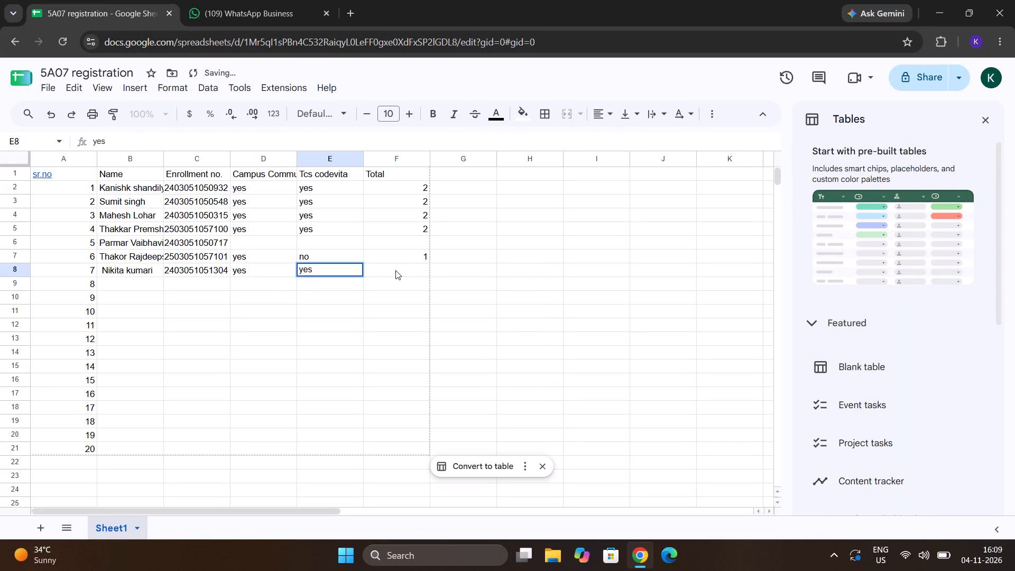
pyautogui.click(419, 262)
pyautogui.click(423, 270)
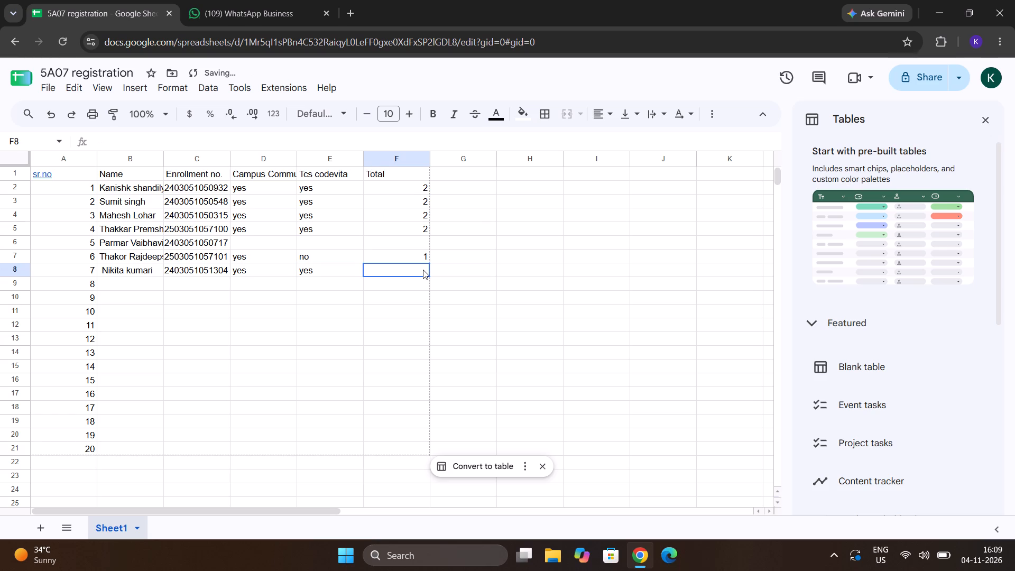
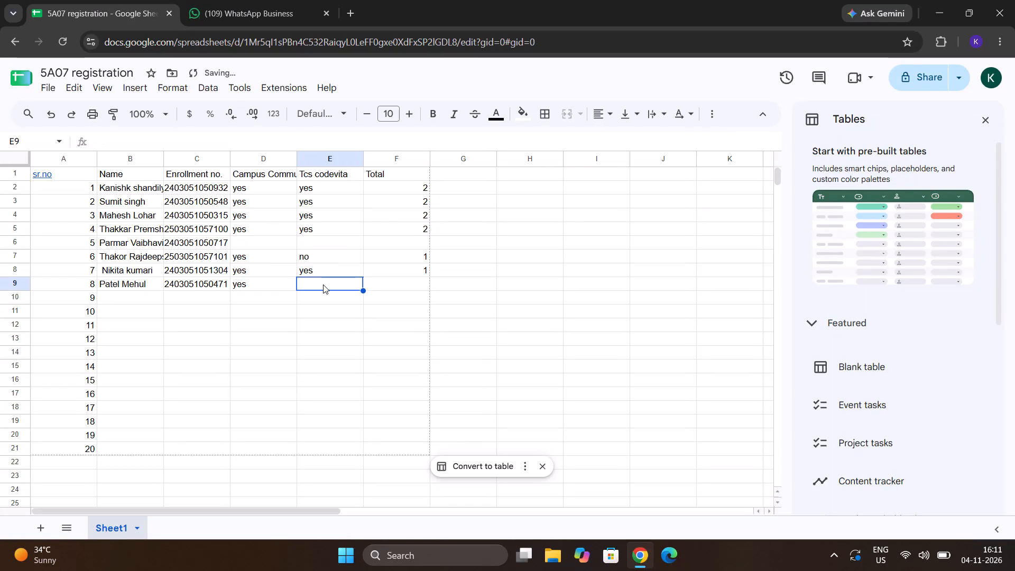
# Complete row 9 for the eighth student with "no" under Tcs codevita and 1 as the Total.
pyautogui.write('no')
pyautogui.click(427, 278)
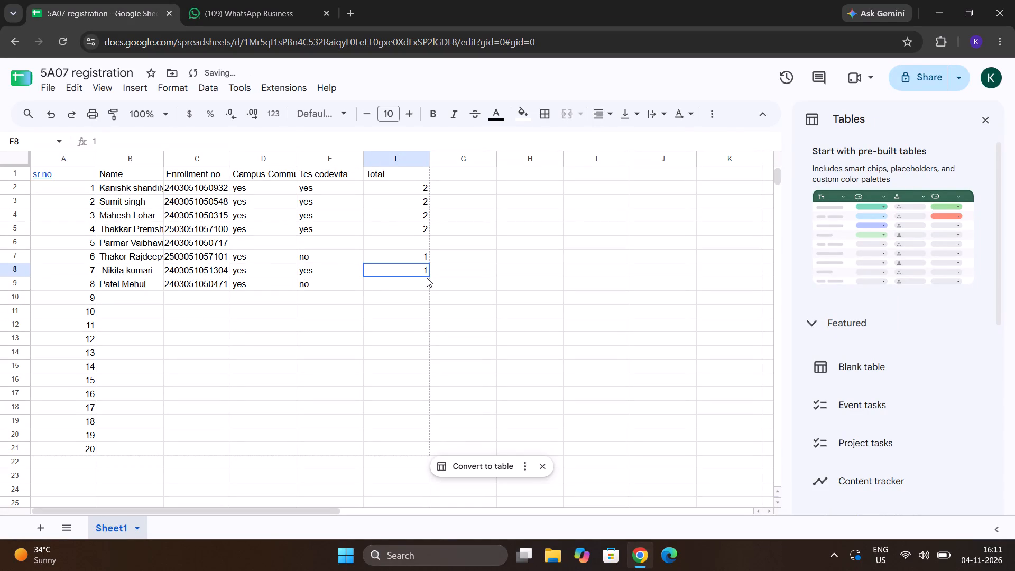
pyautogui.click(425, 287)
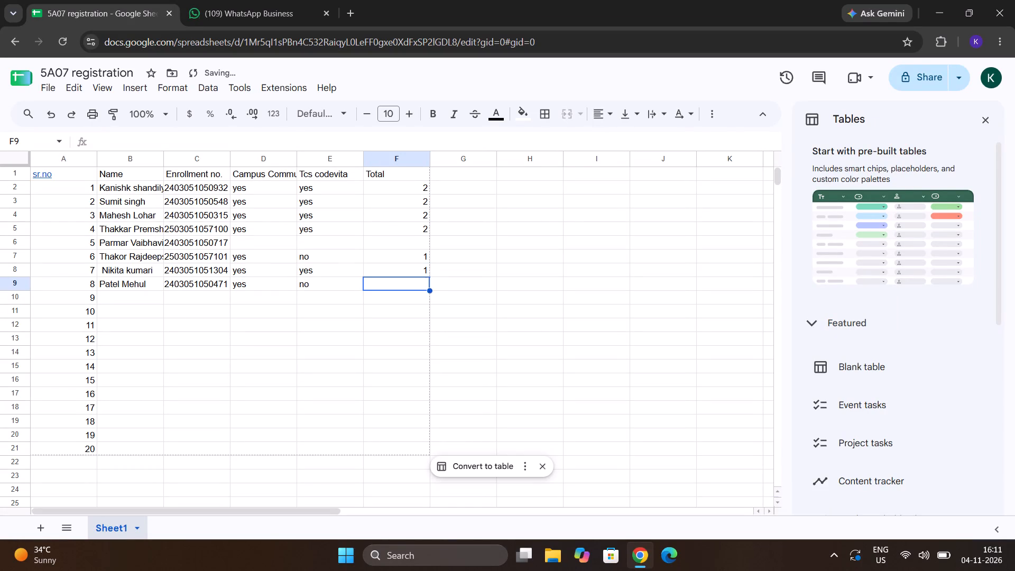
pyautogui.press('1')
pyautogui.press('Return')
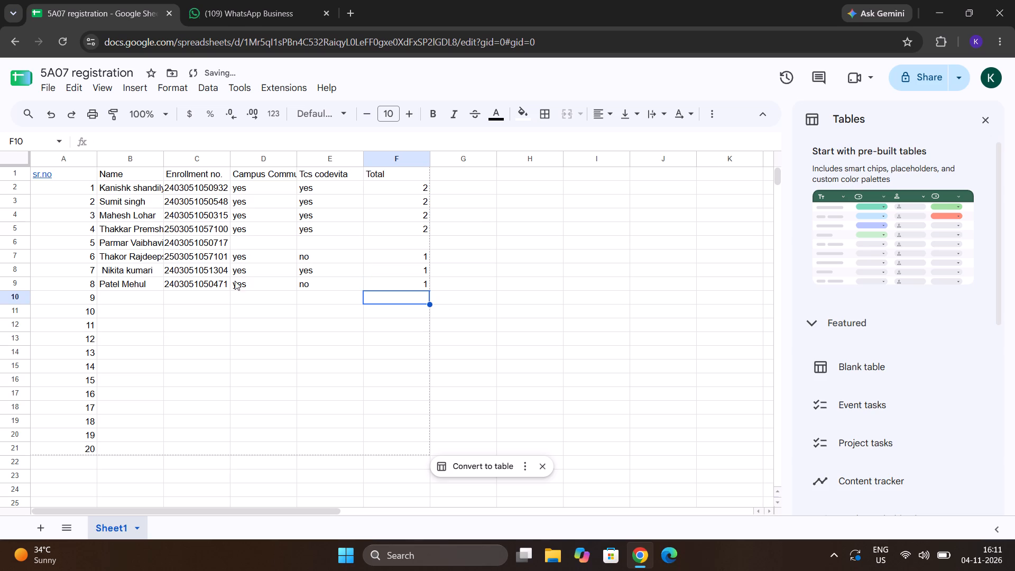
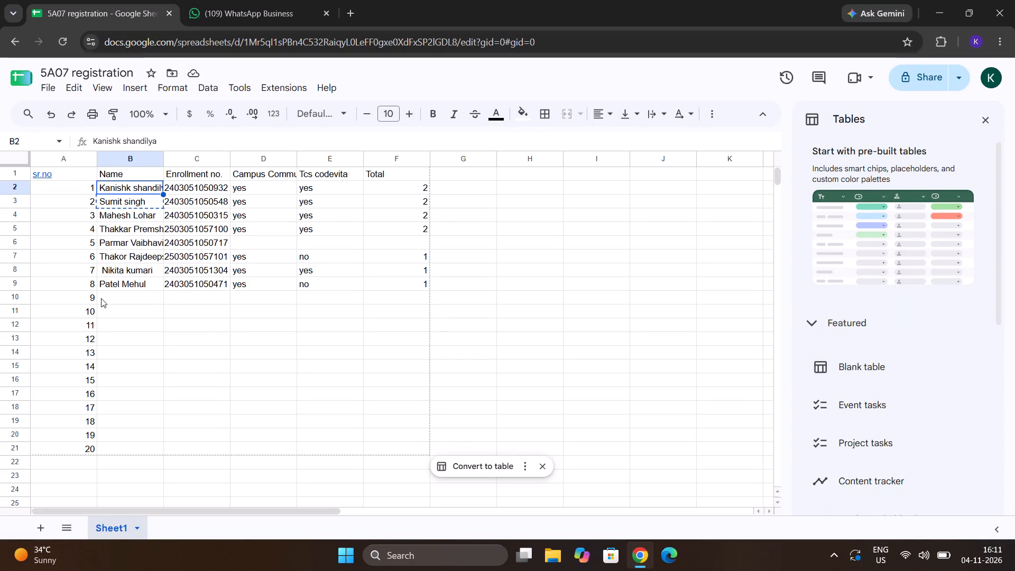
# Paste the copied student's name into cell B10, in the row for sr.no 9.
pyautogui.hotkey('ctrl', 'v')
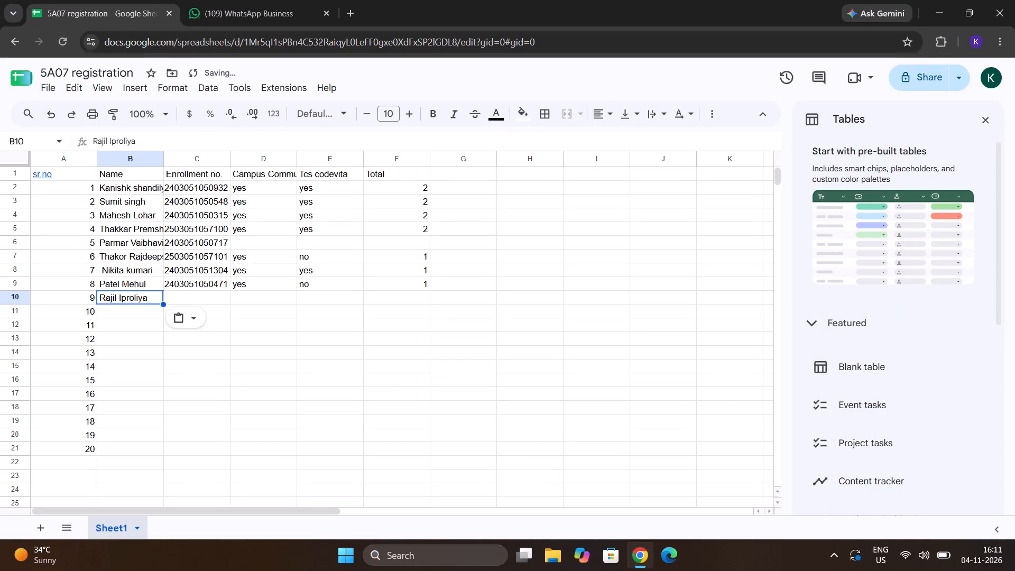
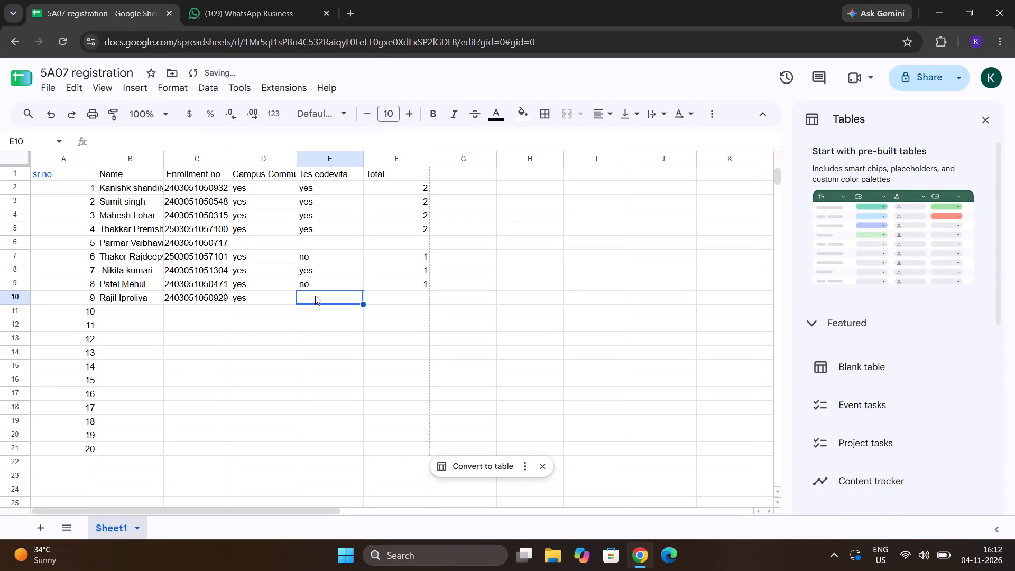
# Enter "yes" under Tcs codevita and 2 as the Total for the student in row 10.
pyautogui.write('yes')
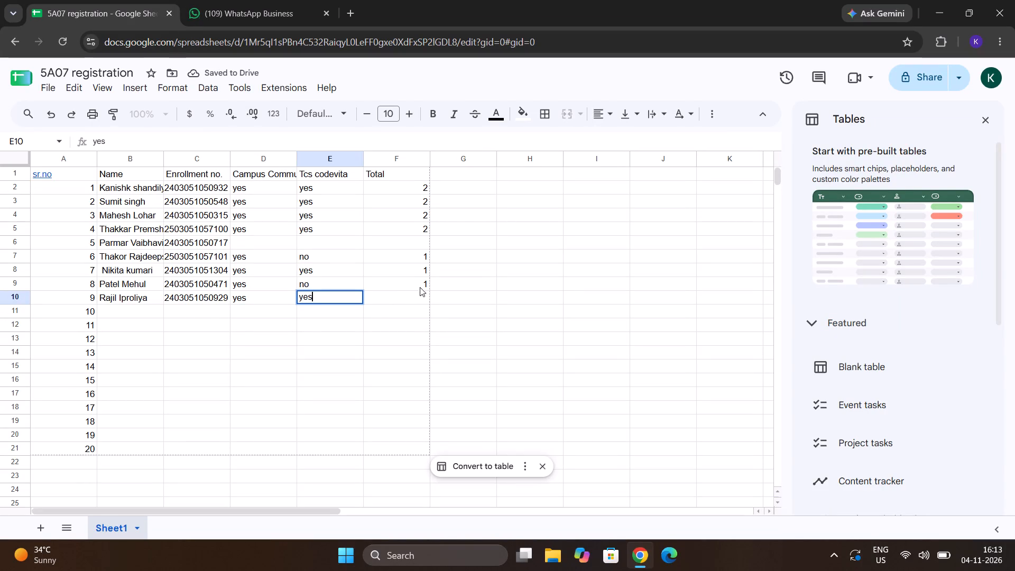
pyautogui.click(422, 296)
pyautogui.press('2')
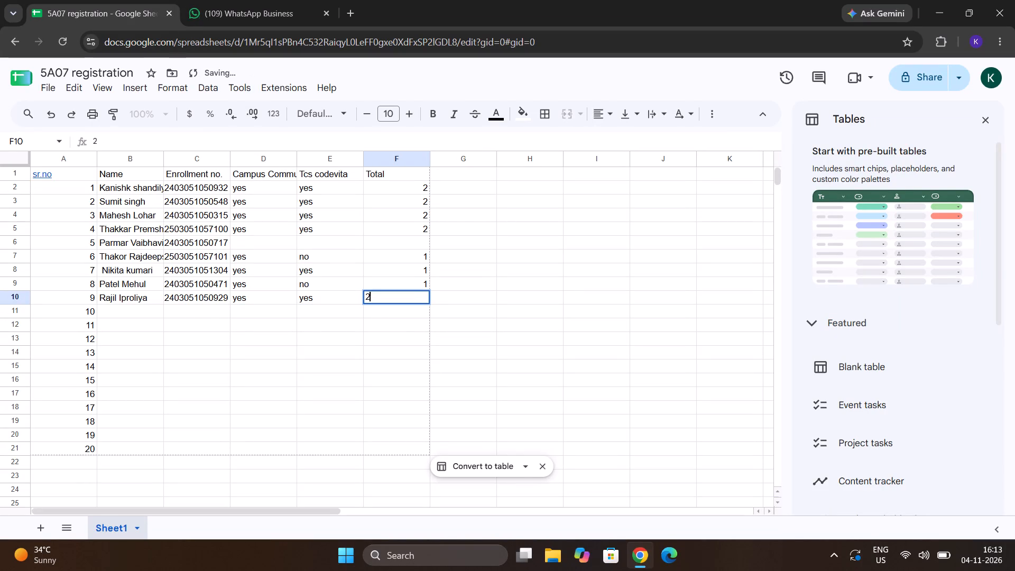
pyautogui.press('Return')
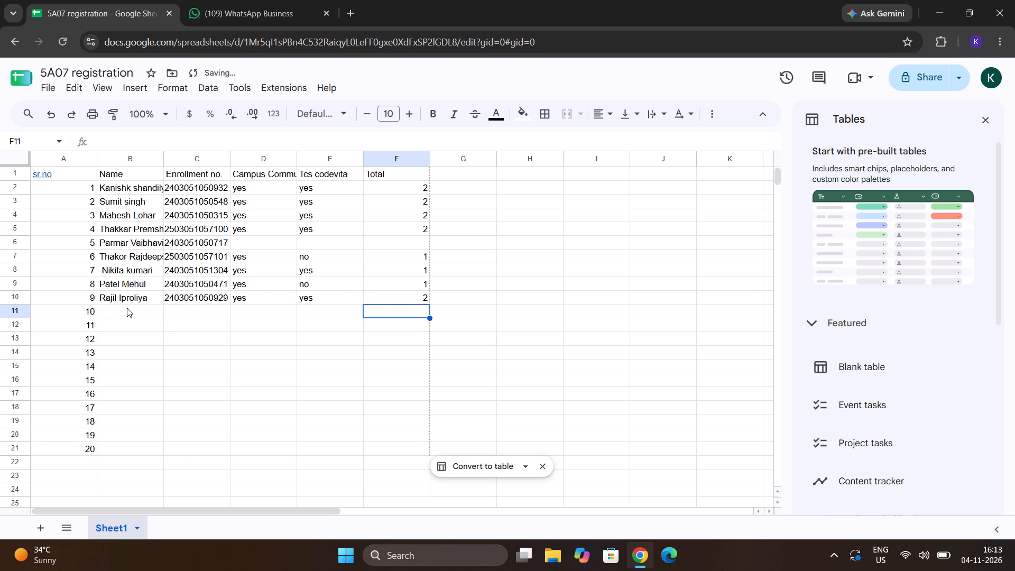
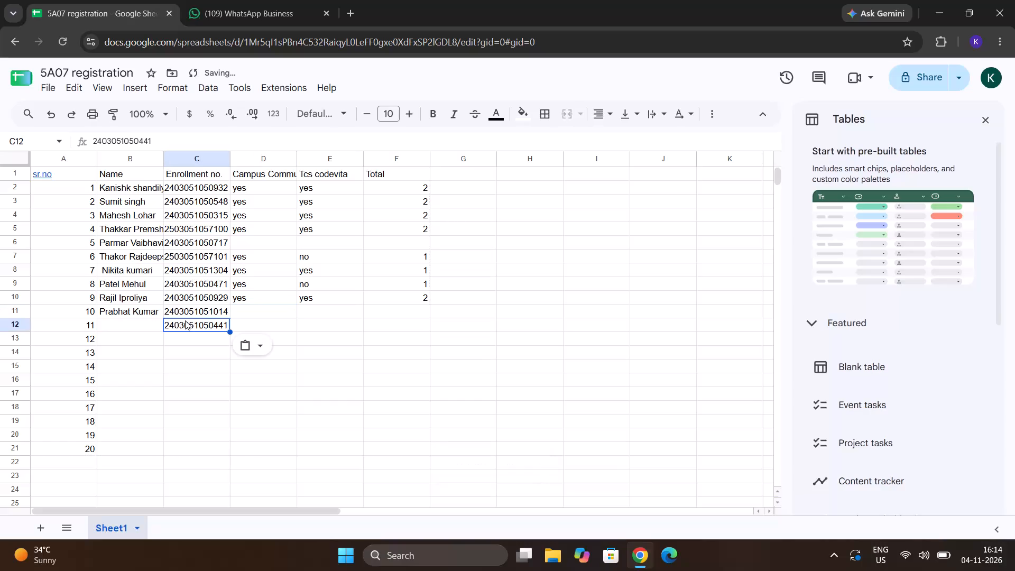
# Enter the student's name for sr.no 11 in cell B12, with both the first name and surname capitalized.
pyautogui.click(127, 321)
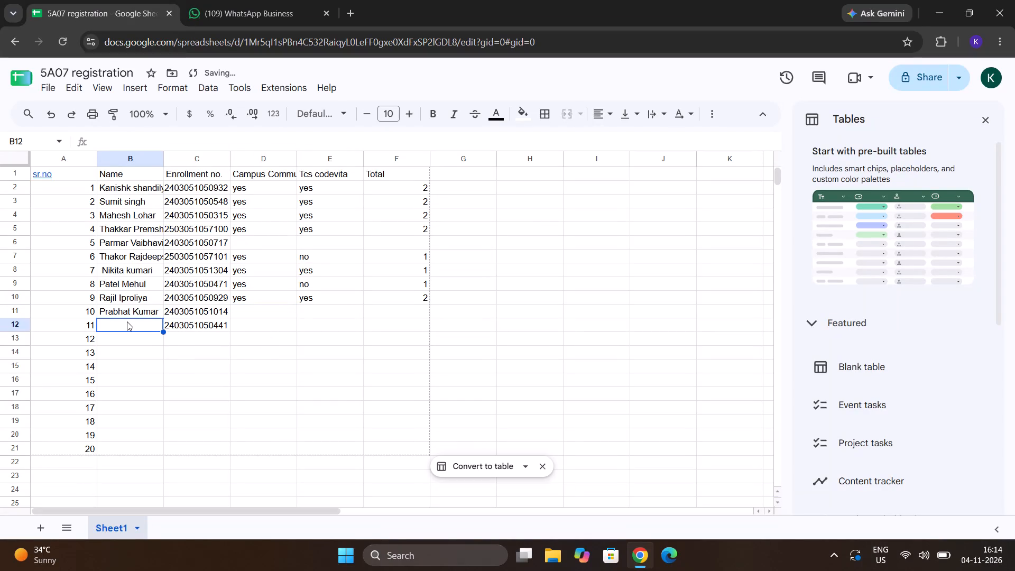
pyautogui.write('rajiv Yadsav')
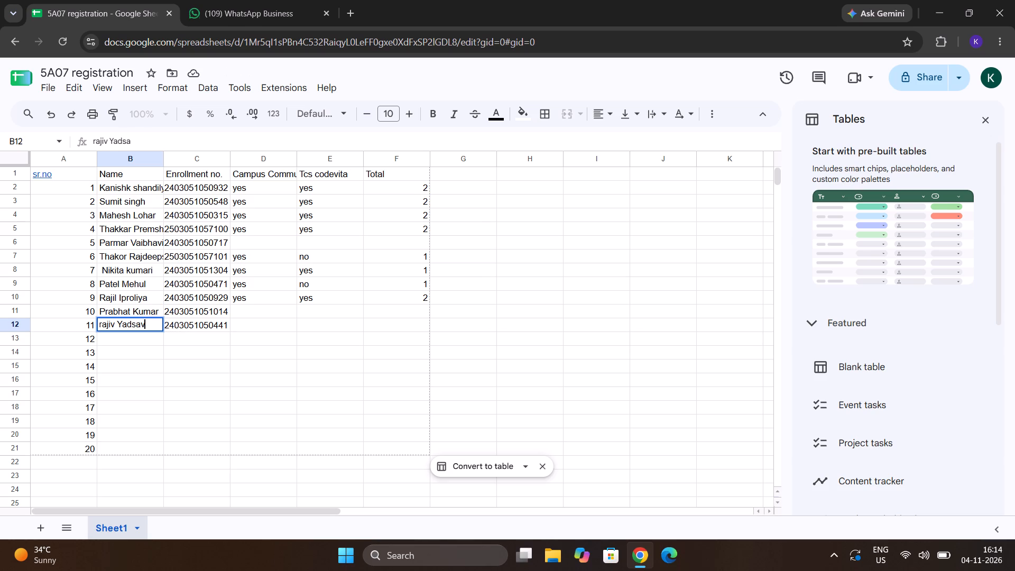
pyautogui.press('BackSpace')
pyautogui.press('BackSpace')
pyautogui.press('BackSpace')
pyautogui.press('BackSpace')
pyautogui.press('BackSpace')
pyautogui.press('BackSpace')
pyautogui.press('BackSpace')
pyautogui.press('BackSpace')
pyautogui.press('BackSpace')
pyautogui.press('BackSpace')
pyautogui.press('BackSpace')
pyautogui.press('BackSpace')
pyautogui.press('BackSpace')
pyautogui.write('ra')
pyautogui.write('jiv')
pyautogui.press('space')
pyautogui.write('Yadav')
pyautogui.click(103, 320)
pyautogui.press('BackSpace')
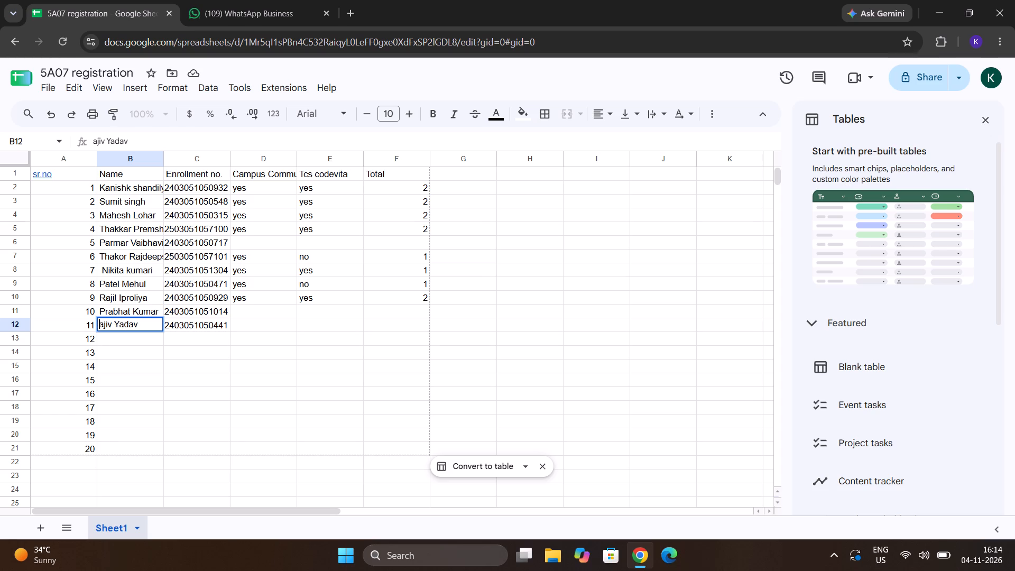
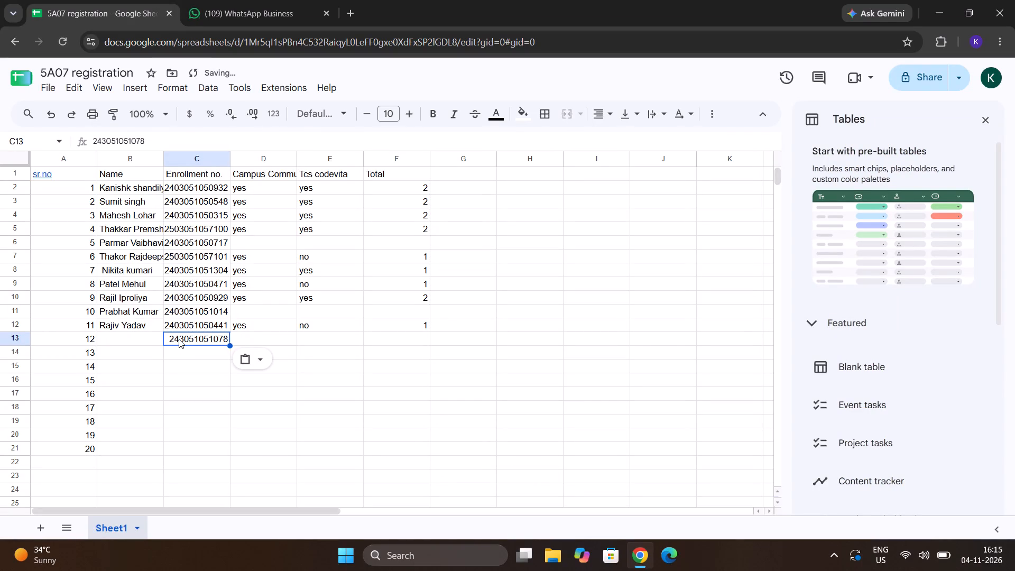
# Open the enrollment number in cell C13 for editing and place the insertion point just after its leading "24".
pyautogui.doubleClick(179, 339)
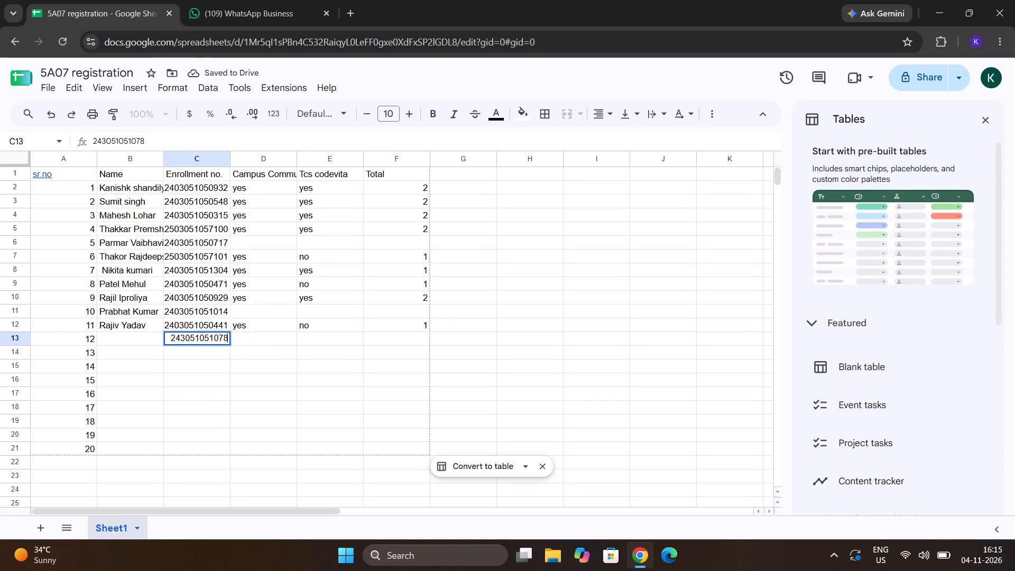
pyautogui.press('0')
pyautogui.press('BackSpace')
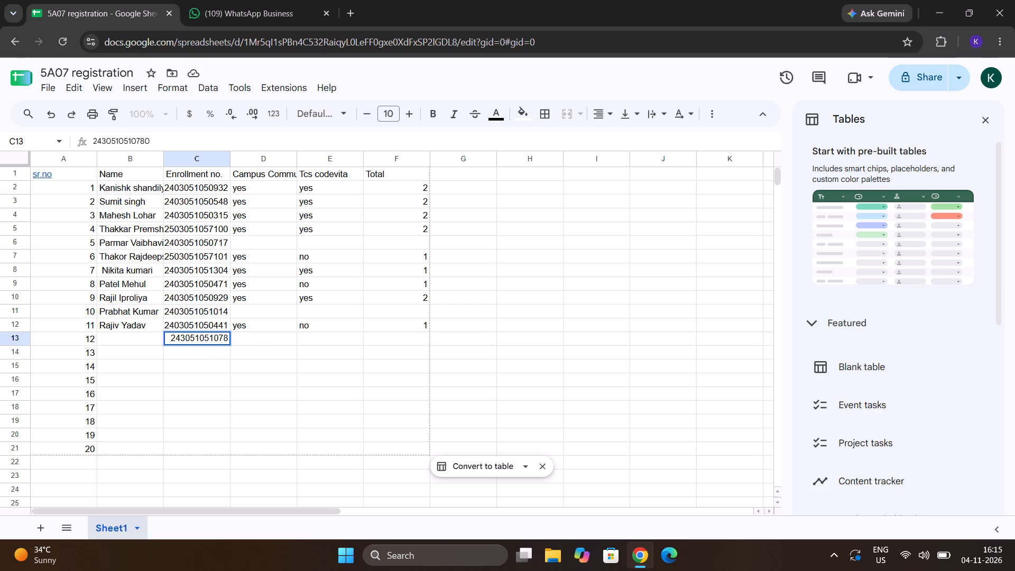
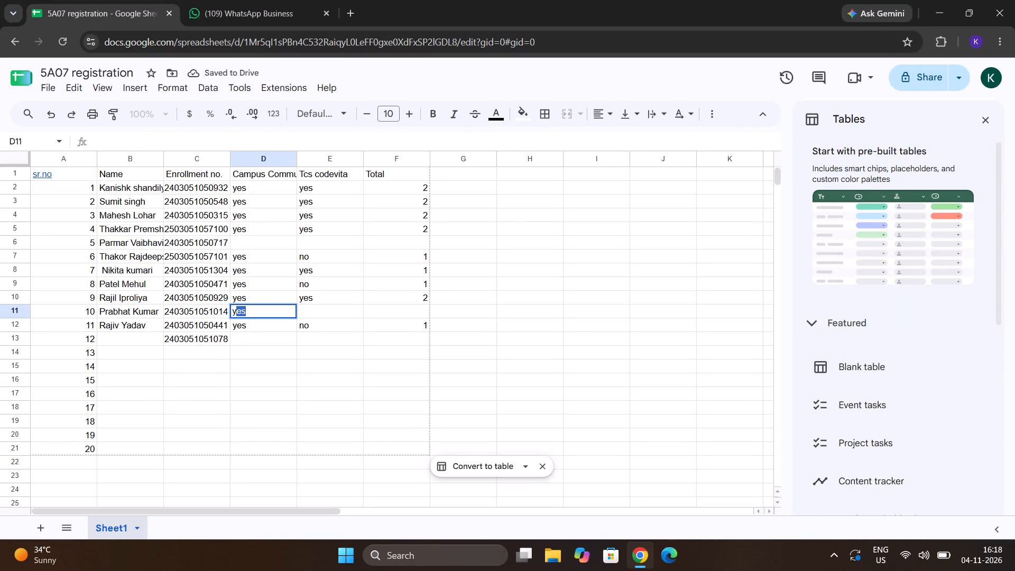
# Complete the "yes" entry for Campus Commune in cell D11 and enter "yes" for Tcs codevita in cell E11.
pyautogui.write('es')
pyautogui.click(319, 310)
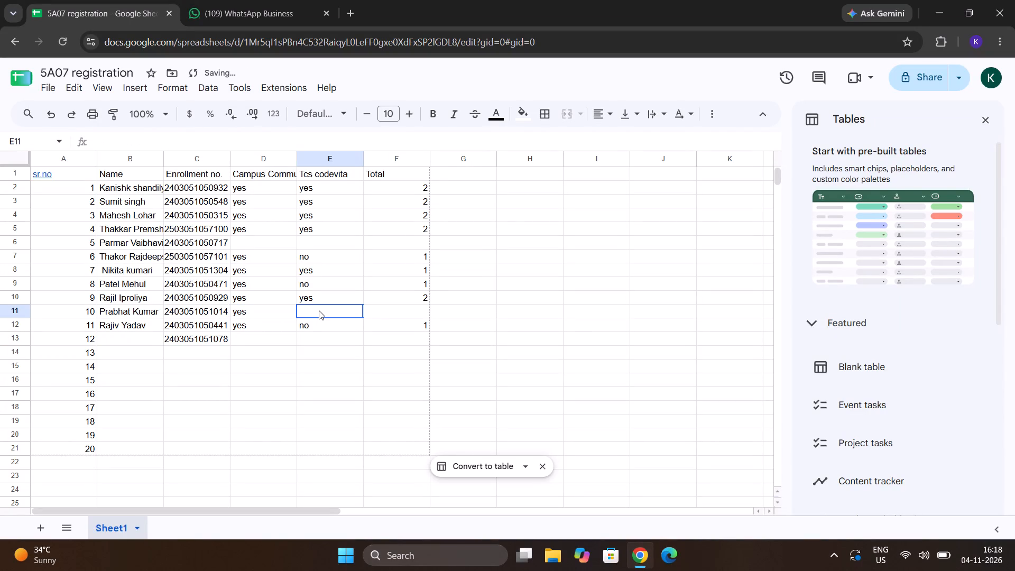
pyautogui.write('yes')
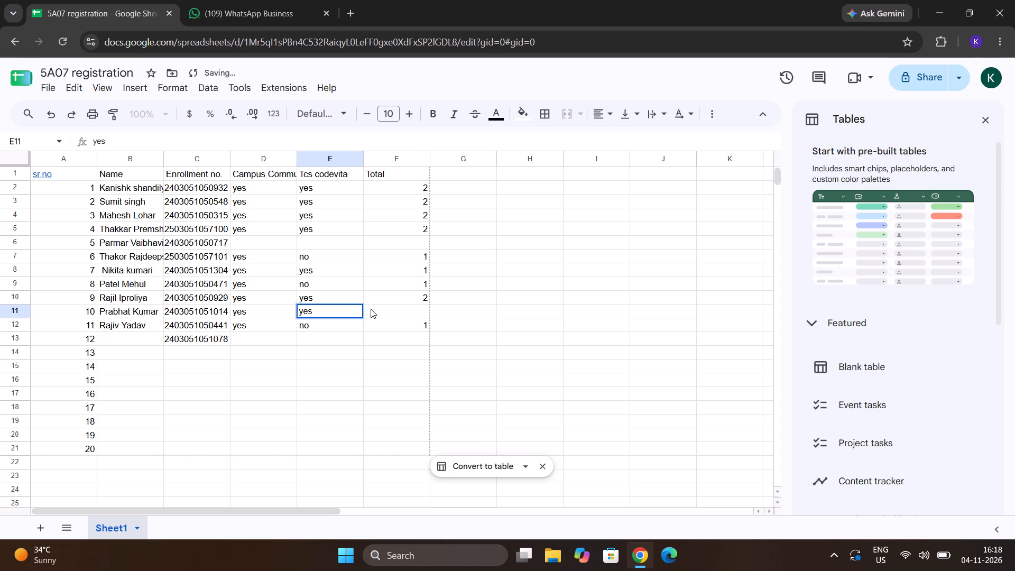
# Enter 2 as the Total in cell F10.
pyautogui.click(421, 305)
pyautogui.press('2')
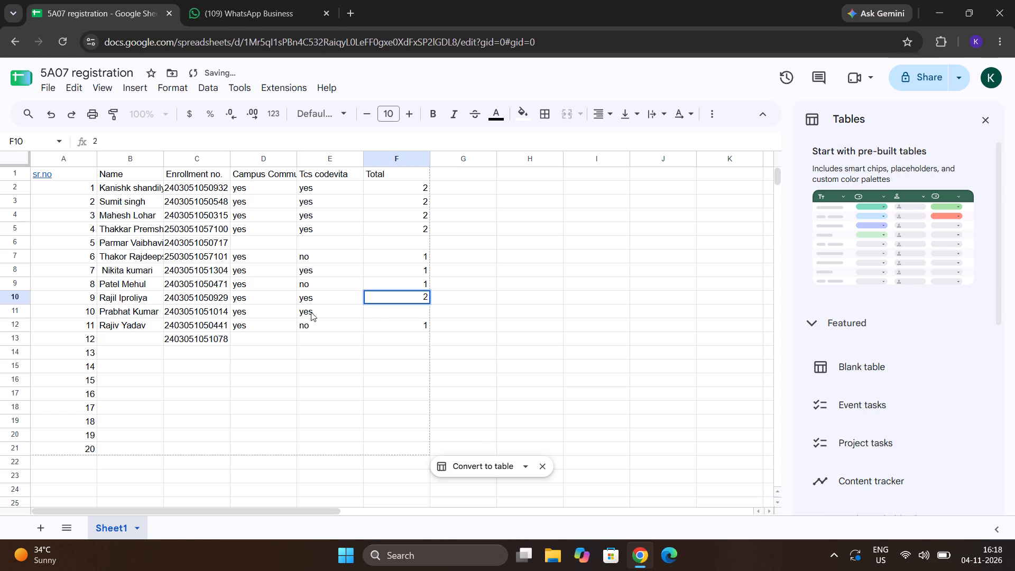
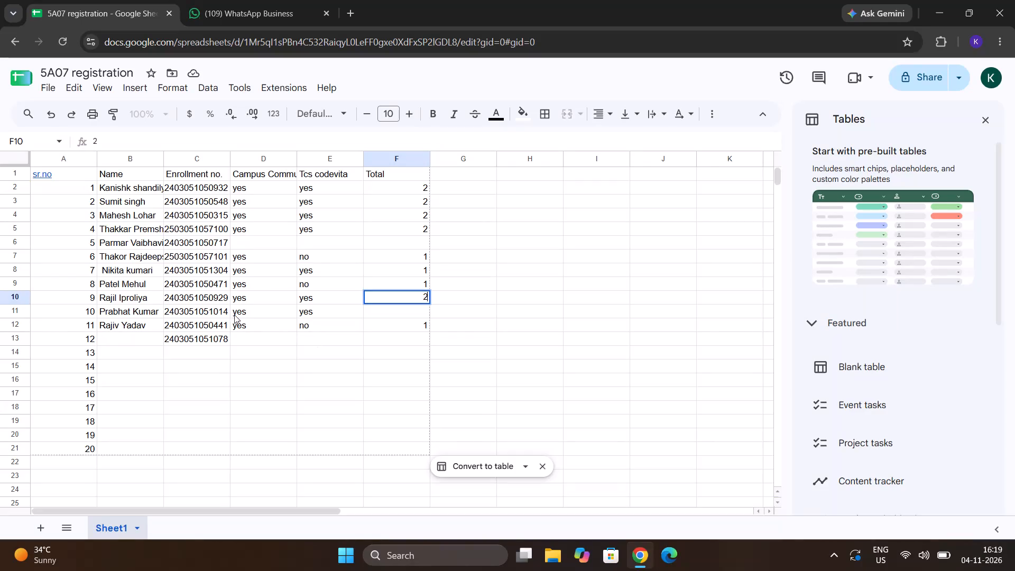
# Enter 2 as the Total for the tenth student in cell F11.
pyautogui.click(419, 306)
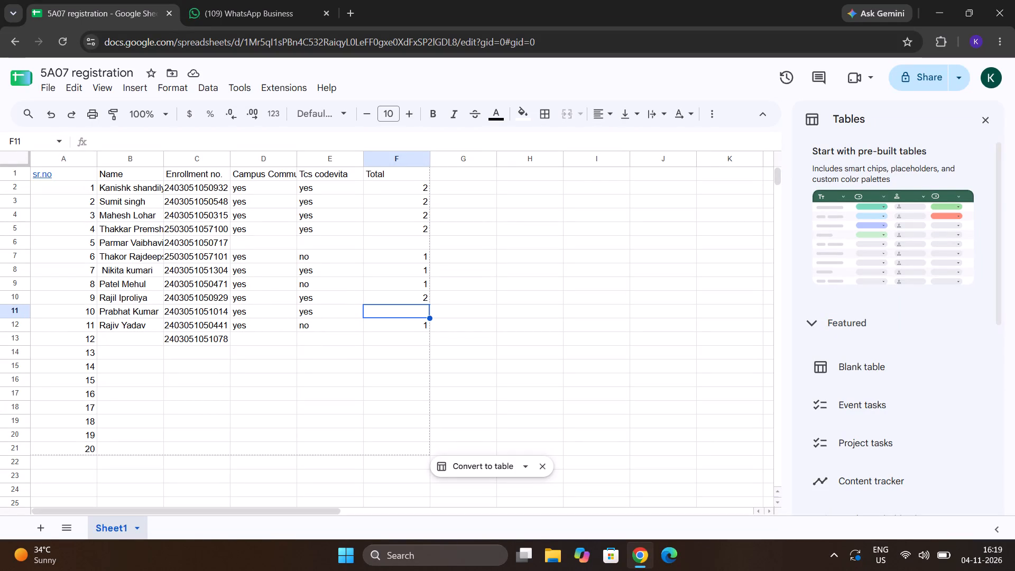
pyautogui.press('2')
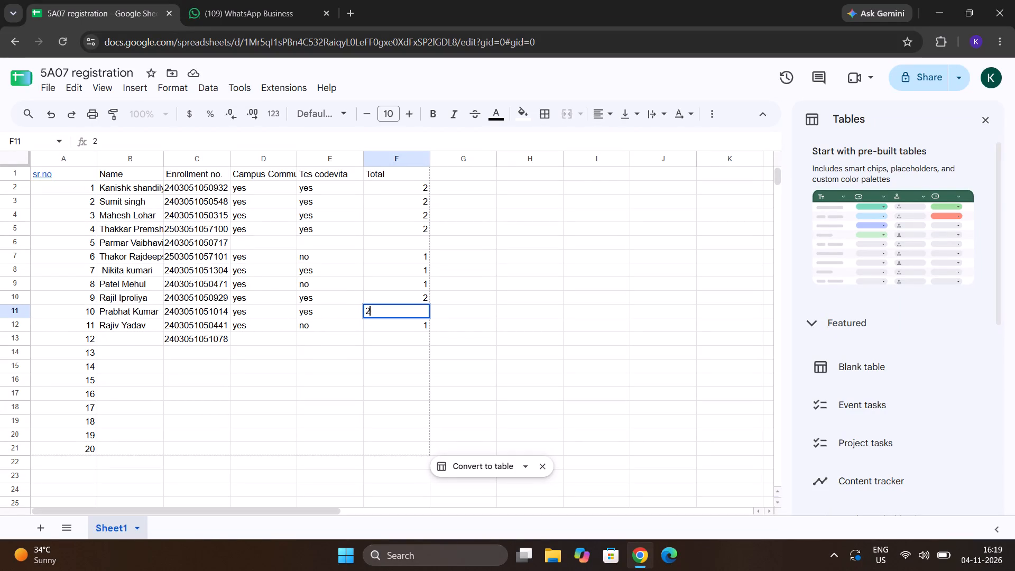
pyautogui.press('Return')
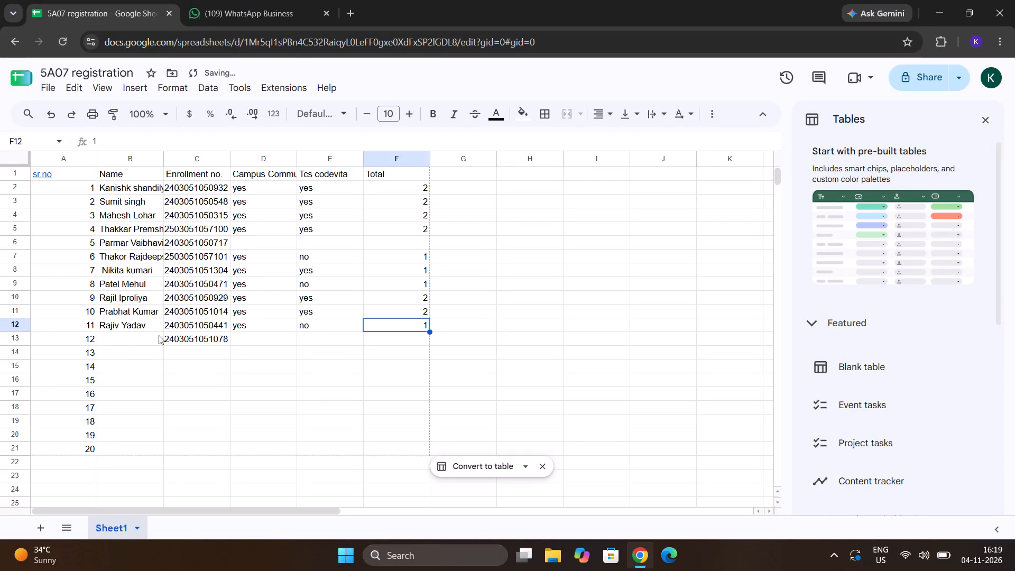
# Enter the twelfth student's full name in the Name column, cell B13.
pyautogui.click(133, 339)
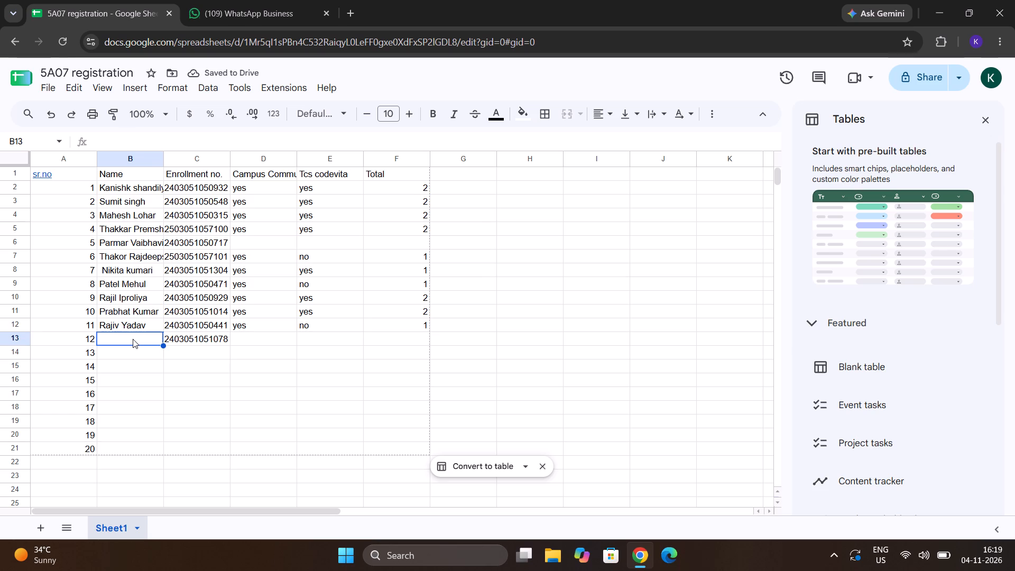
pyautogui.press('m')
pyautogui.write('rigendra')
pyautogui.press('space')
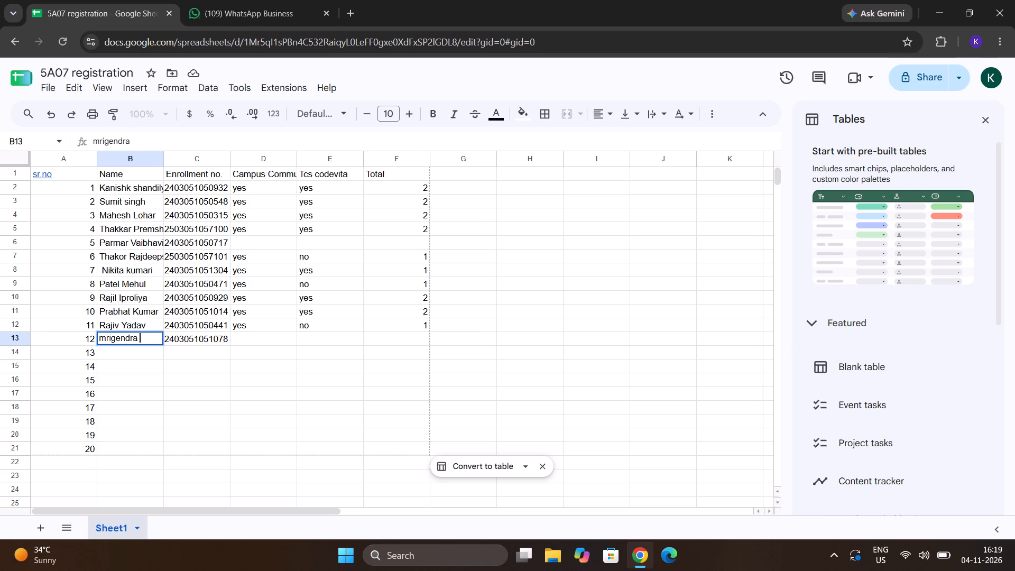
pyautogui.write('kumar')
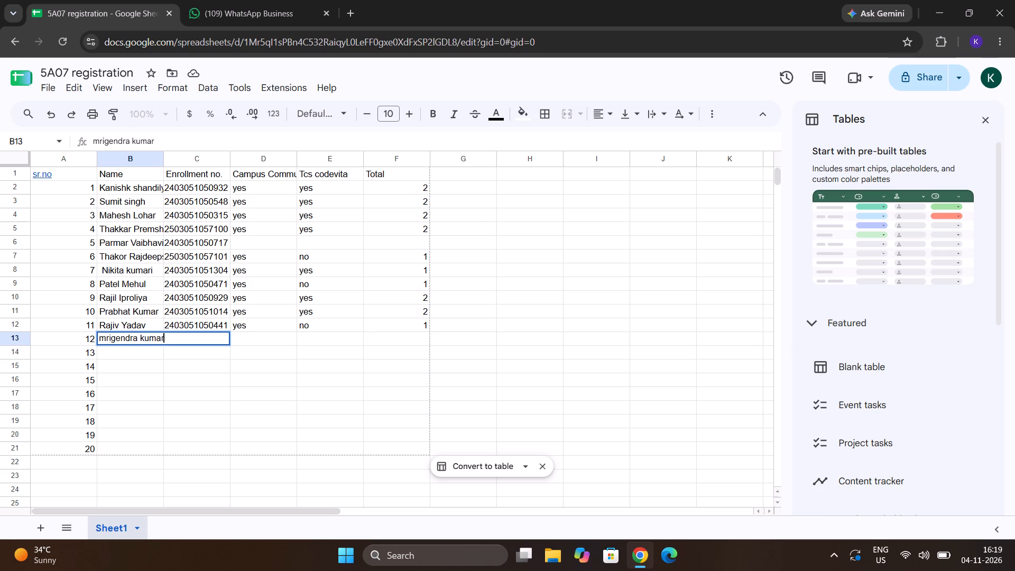
pyautogui.click(105, 338)
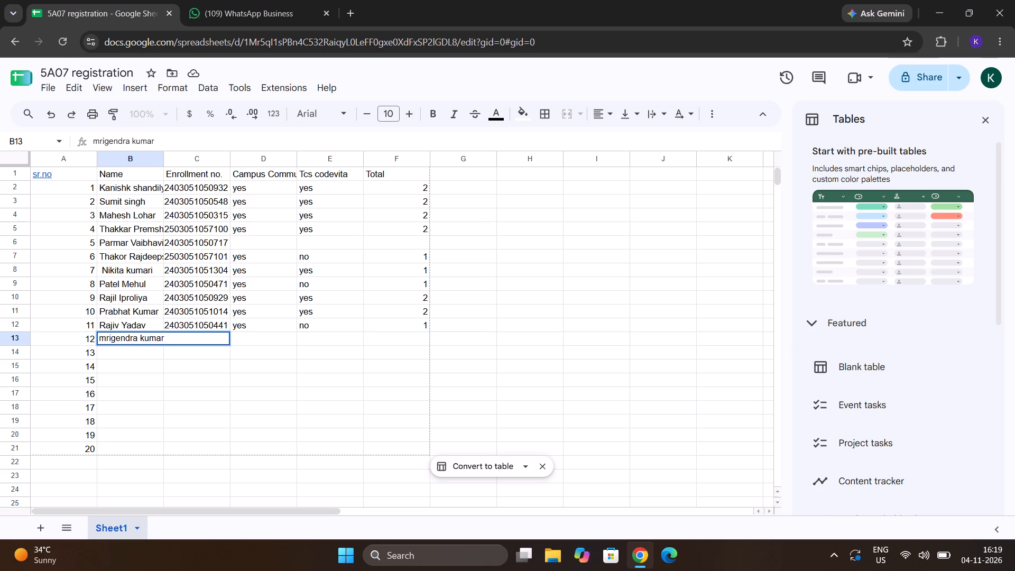
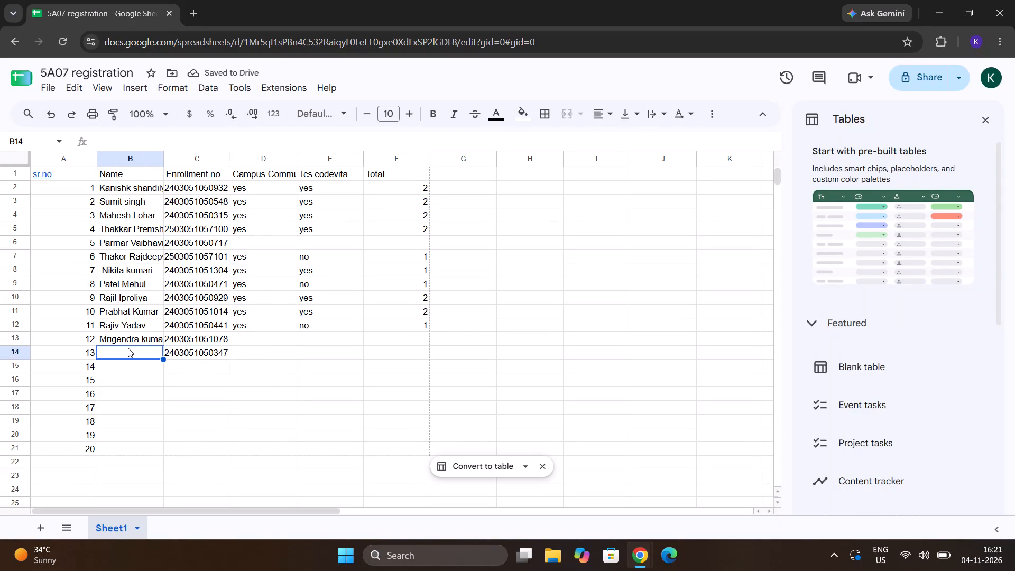
# Enter the thirteenth student's full name in the Name column, cell B14.
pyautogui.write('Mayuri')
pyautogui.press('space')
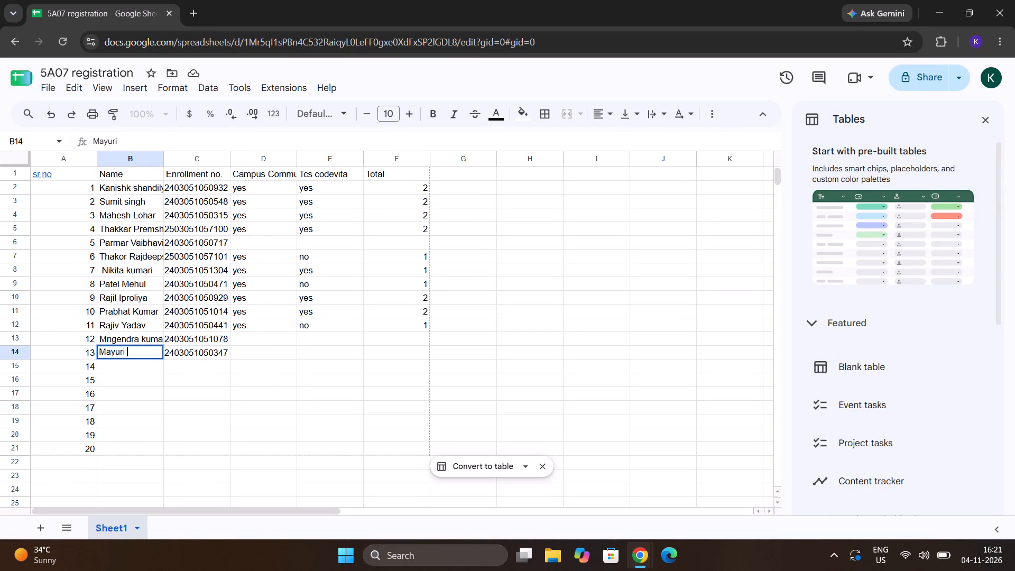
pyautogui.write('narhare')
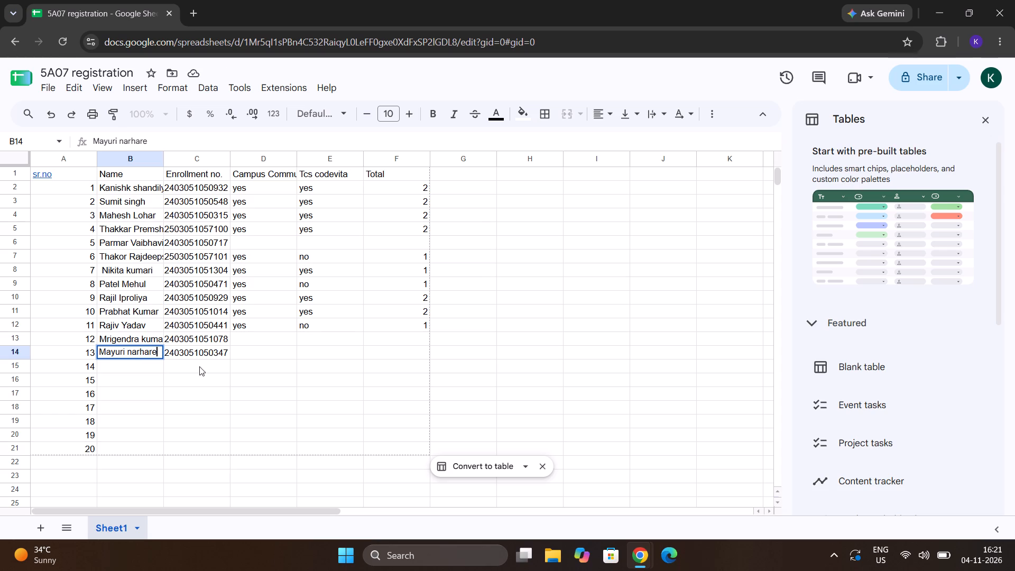
# Enter yes for both Campus Commune and Tcs codevita in the thirteenth student's row, cells D14 and E14.
pyautogui.click(242, 349)
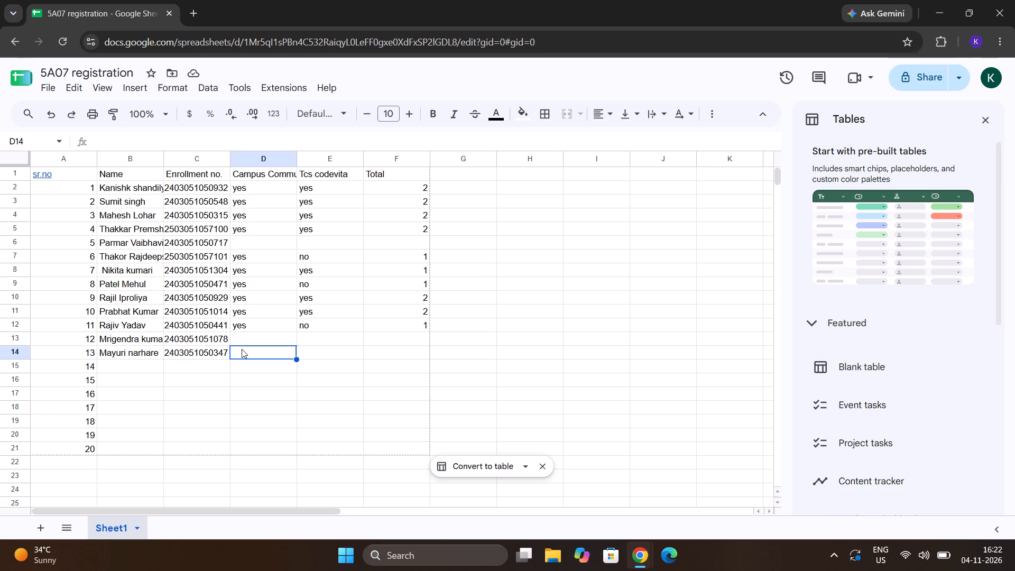
pyautogui.write('yes')
pyautogui.click(320, 351)
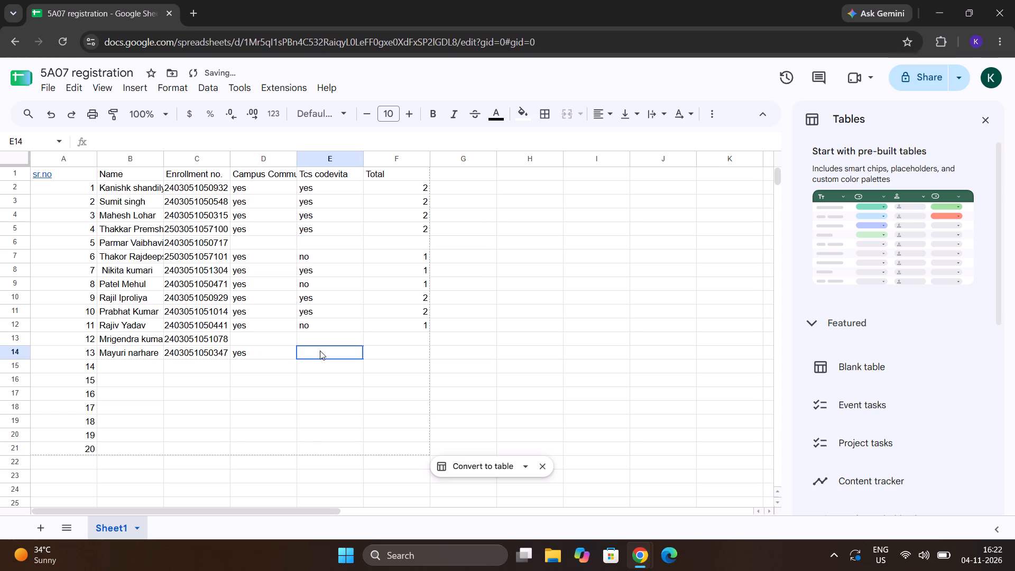
pyautogui.write('yes')
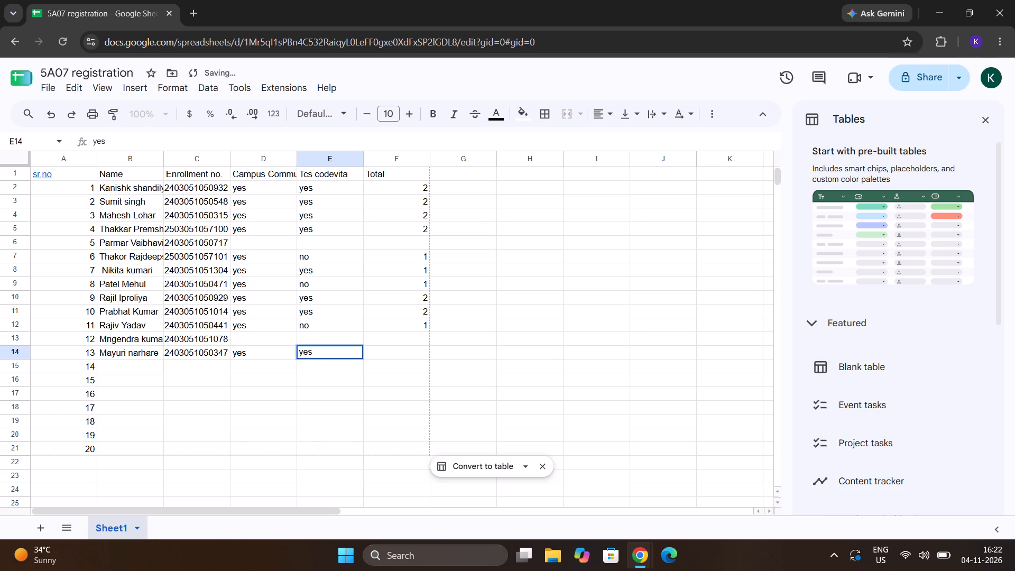
pyautogui.click(421, 350)
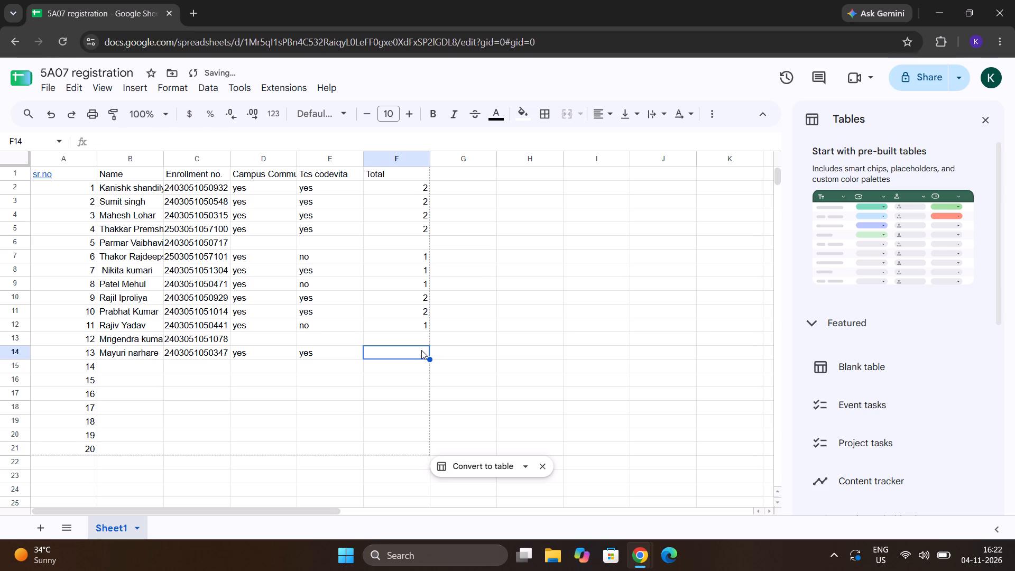
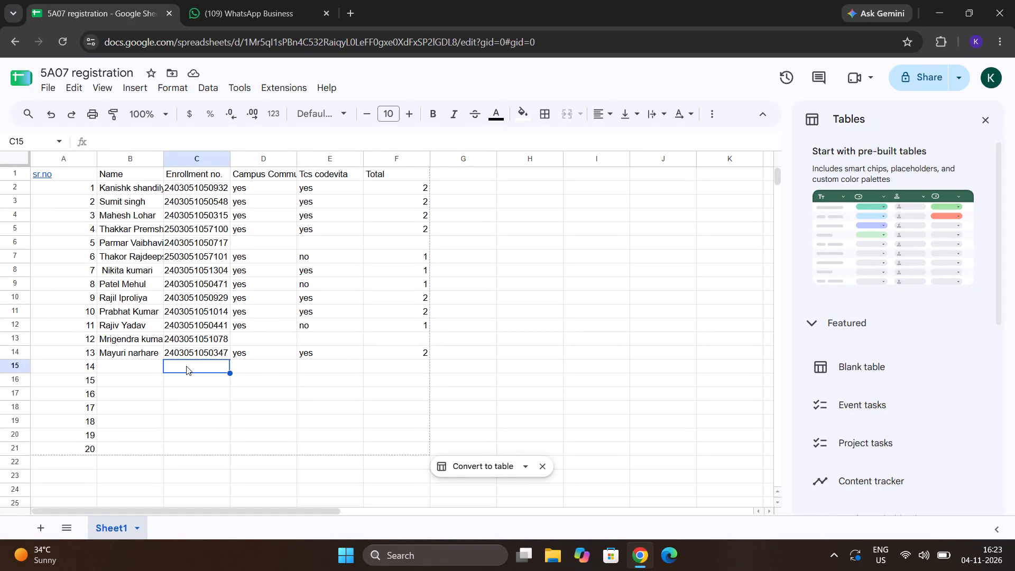
# Select the fourteenth student's empty Name cell, B15, to fill in the student's name.
pyautogui.click(121, 365)
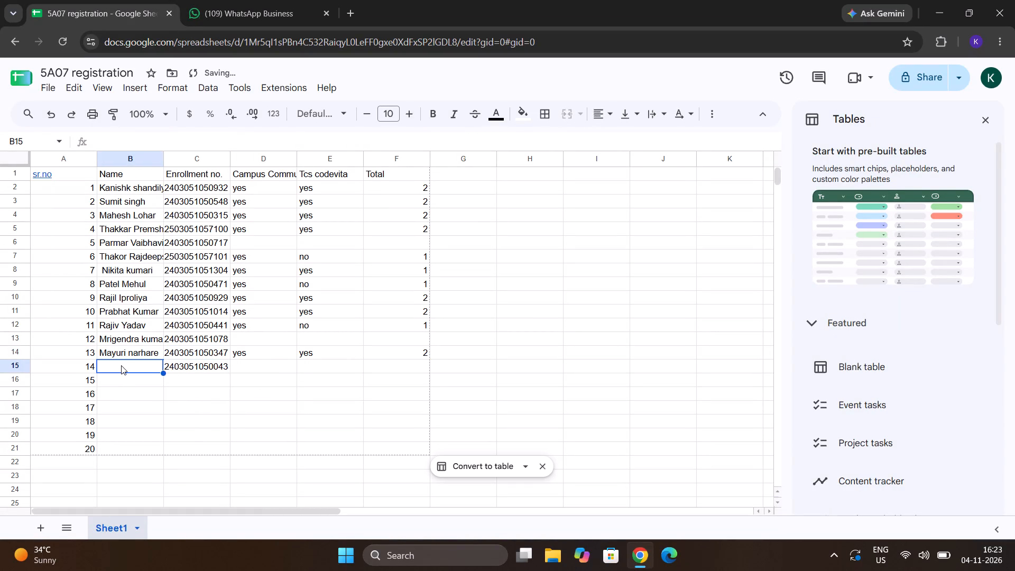
# Enter the fourteenth student's full name in the Name column, cell B15, with both first name and surname capitalised.
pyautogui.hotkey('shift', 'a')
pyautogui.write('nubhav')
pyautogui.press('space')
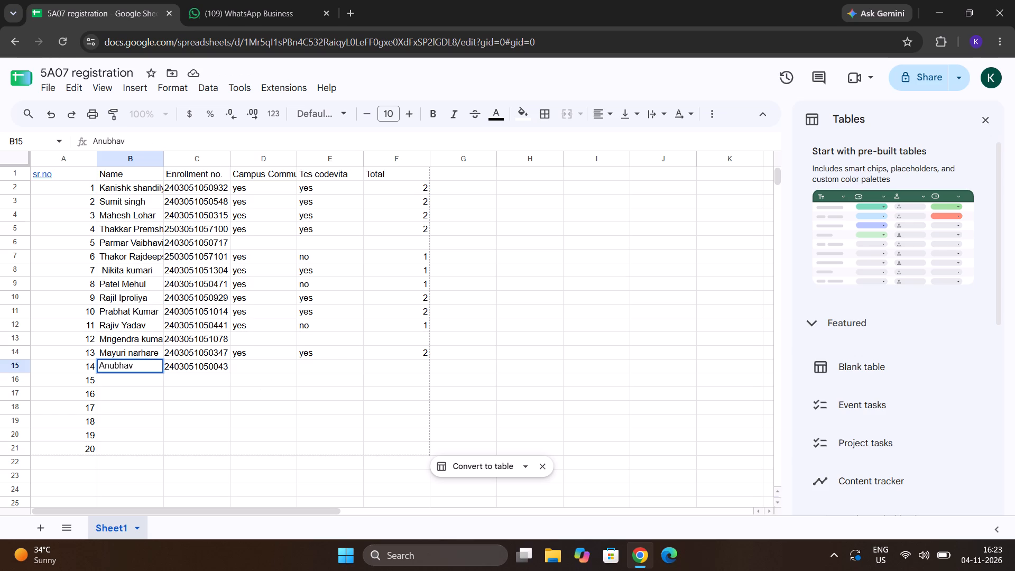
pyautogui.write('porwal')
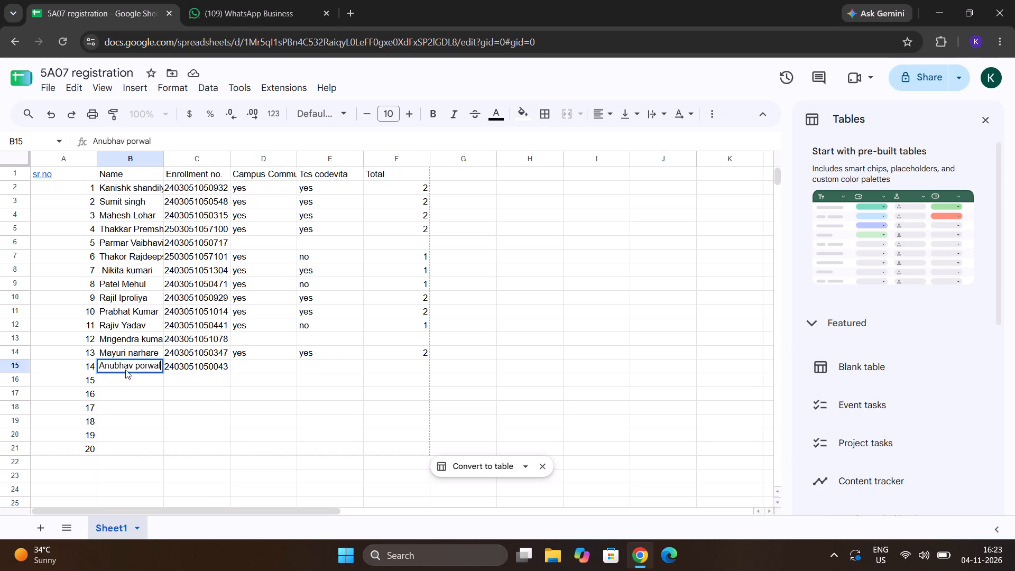
pyautogui.click(137, 366)
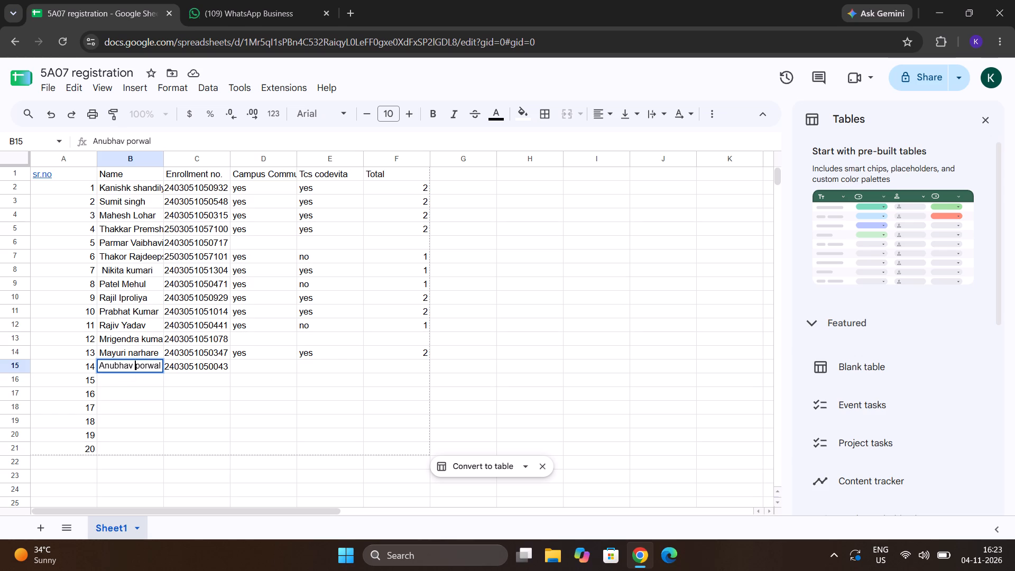
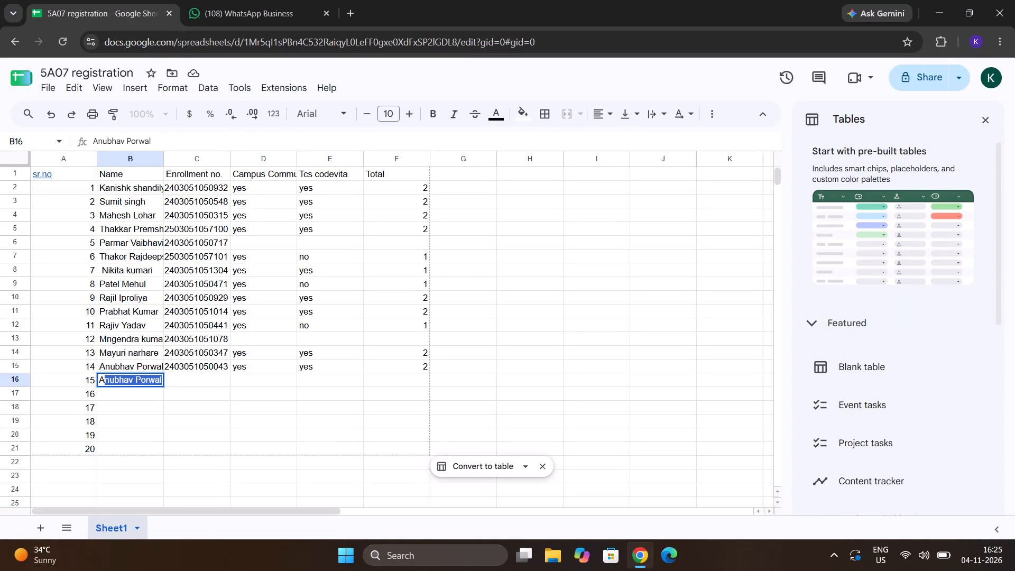
# Enter the fifteenth student's name in the Name column, cell B16.
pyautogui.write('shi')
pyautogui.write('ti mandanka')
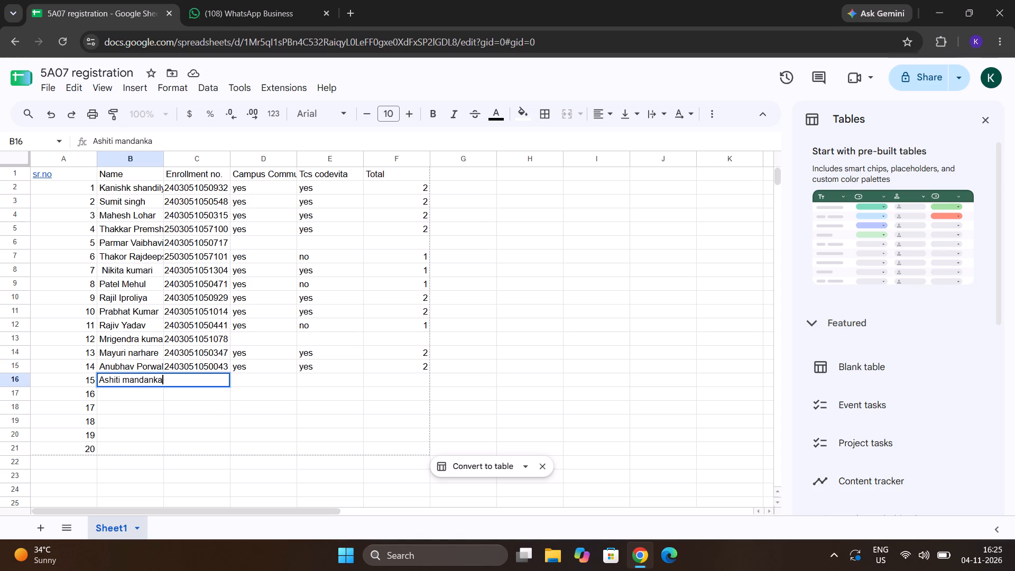
# Paste the copied enrollment number into the fifteenth student's Enrollment no. cell, C16.
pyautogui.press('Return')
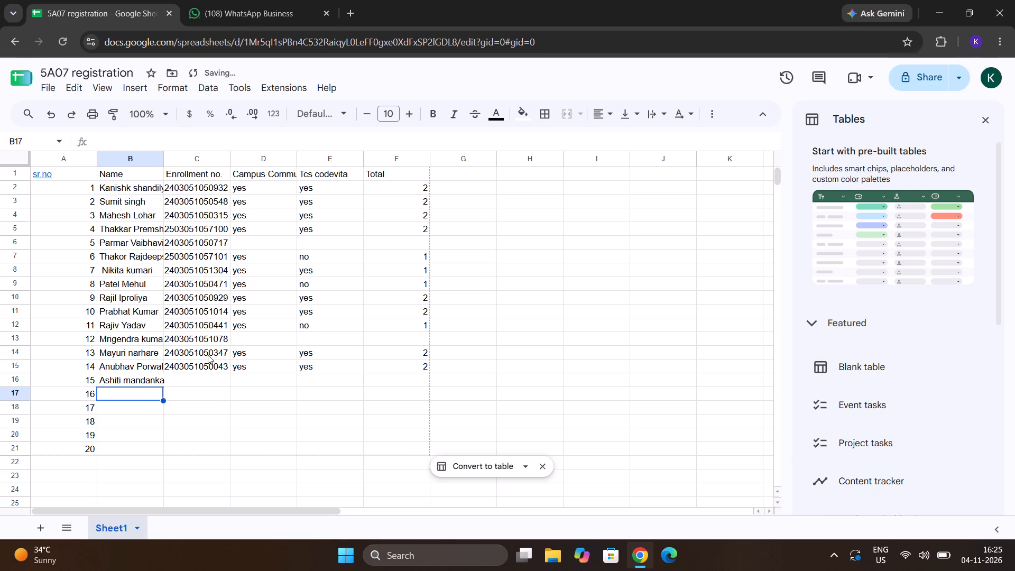
pyautogui.click(179, 379)
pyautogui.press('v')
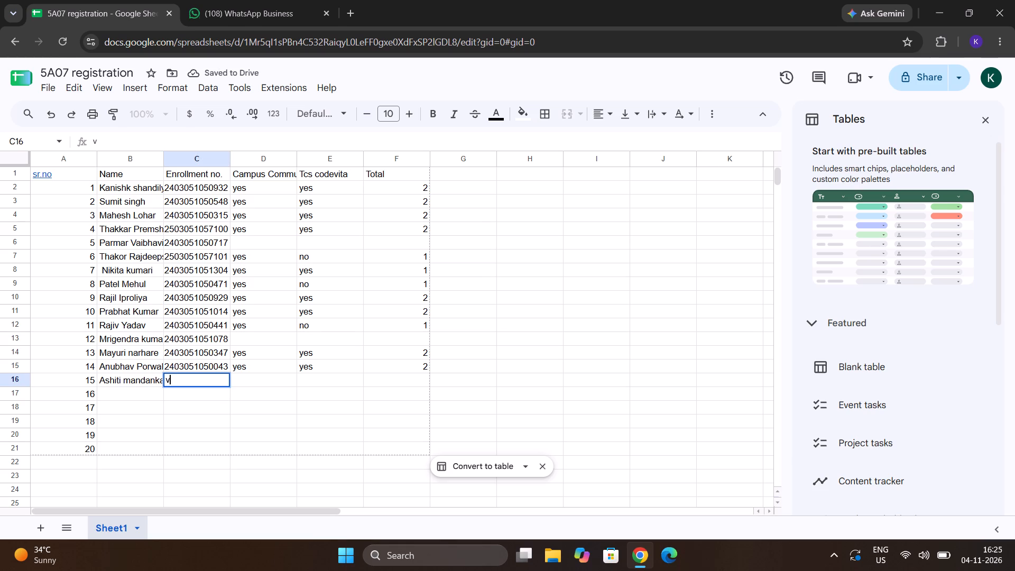
pyautogui.press('BackSpace')
pyautogui.hotkey('ctrl', 'v')
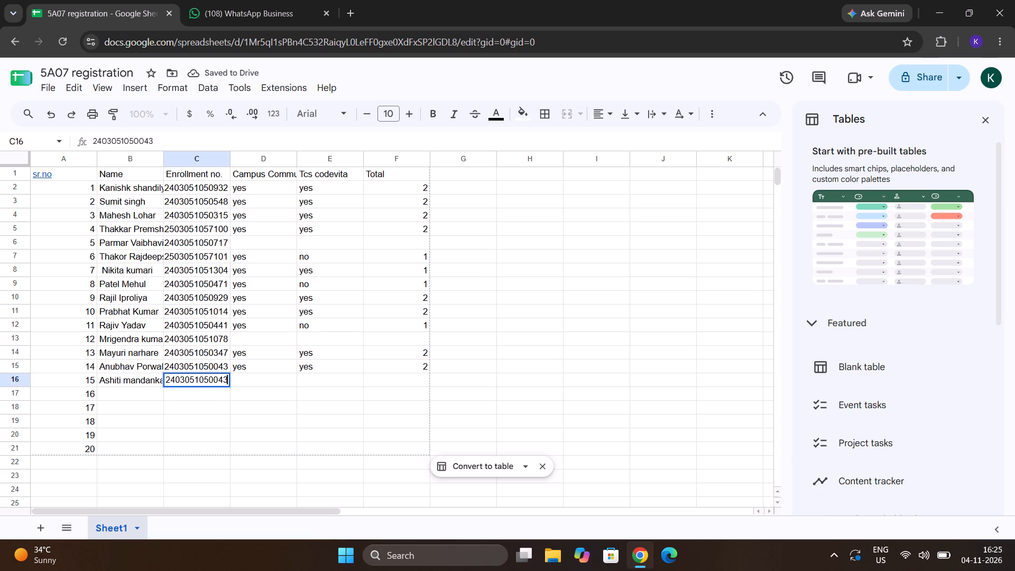
pyautogui.click(252, 380)
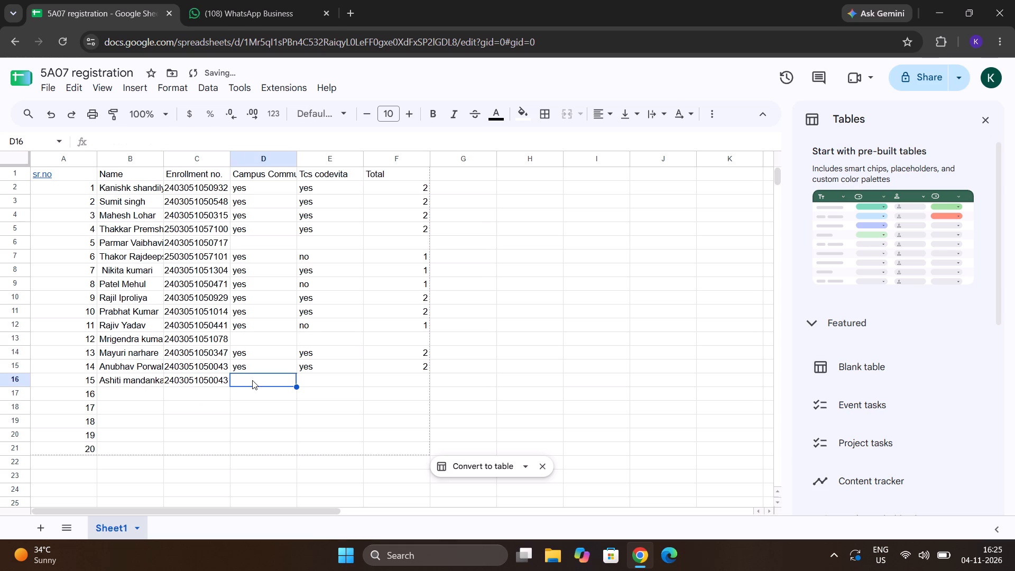
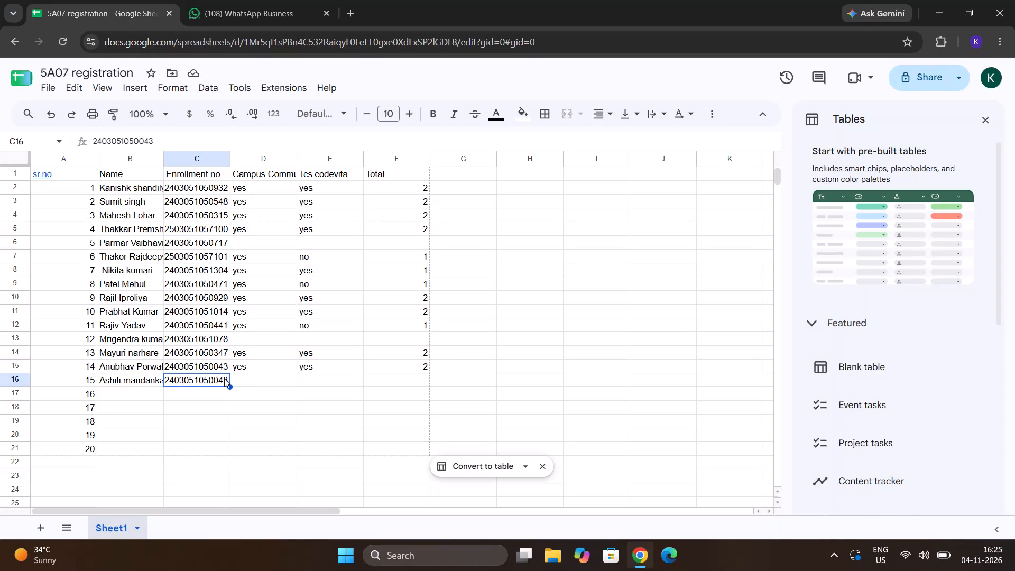
# Replace the last three digits of the enrollment number in cell C16 with those of the fifteenth student's own number.
pyautogui.doubleClick(215, 380)
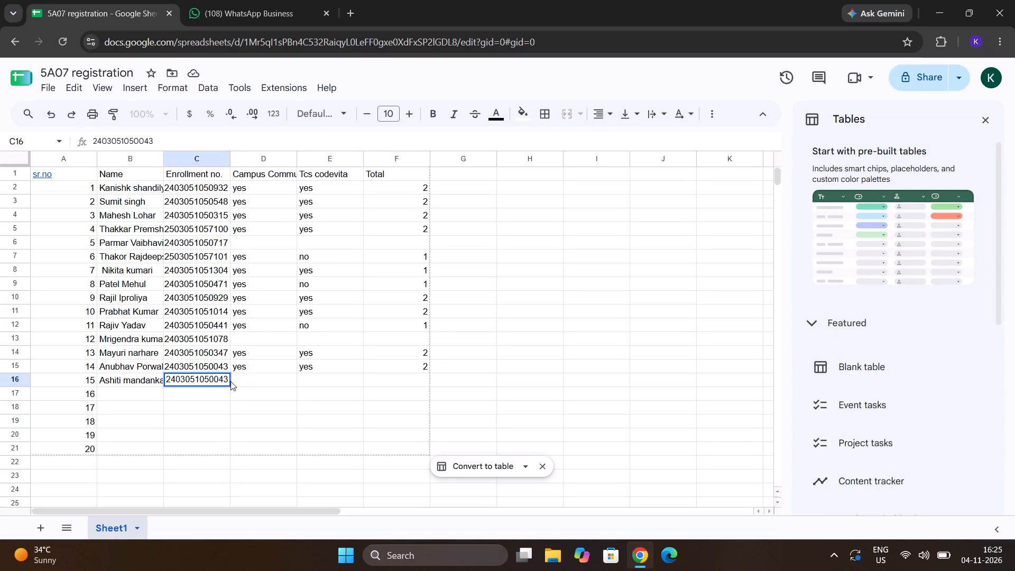
pyautogui.press('BackSpace')
pyautogui.press('BackSpace')
pyautogui.press('BackSpace')
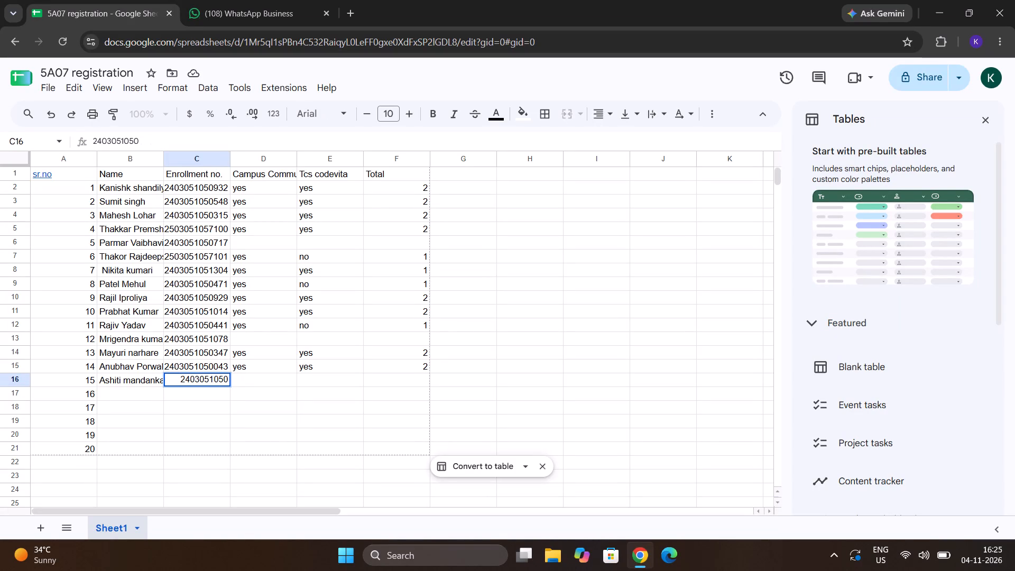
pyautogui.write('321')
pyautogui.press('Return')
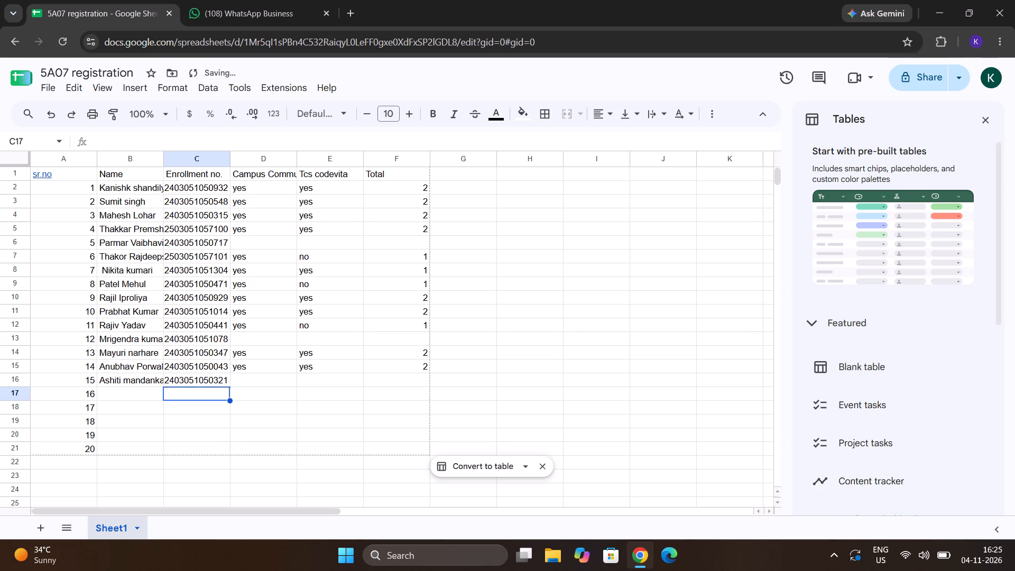
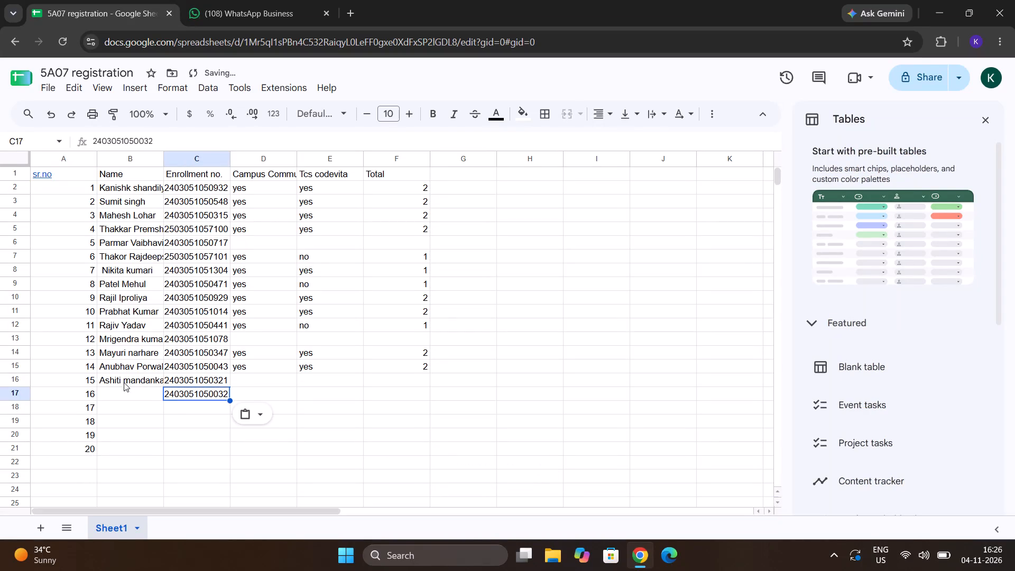
# Enter the sixteenth student's name, starting with a capital letter, in the Name column, cell B17.
pyautogui.click(119, 388)
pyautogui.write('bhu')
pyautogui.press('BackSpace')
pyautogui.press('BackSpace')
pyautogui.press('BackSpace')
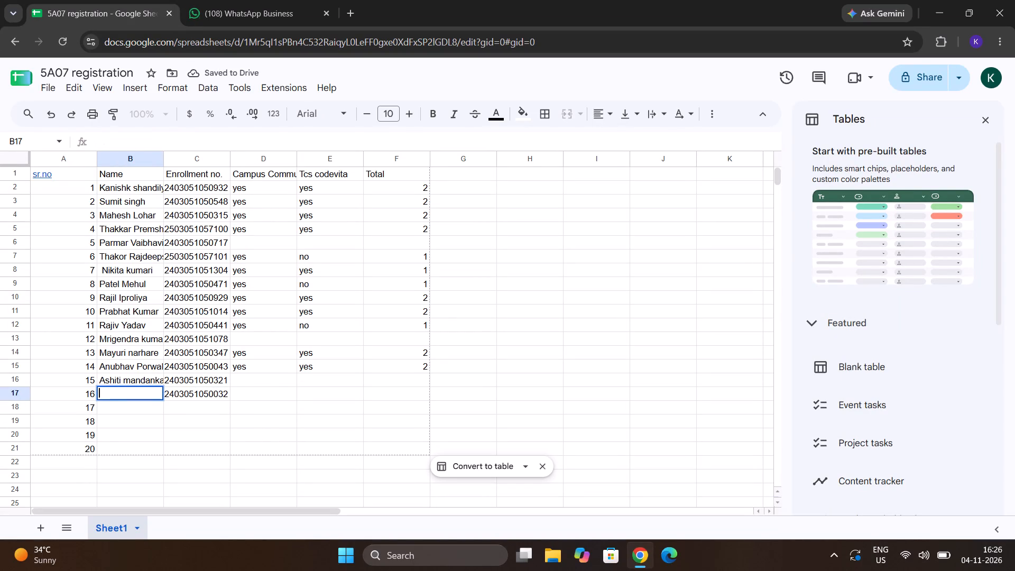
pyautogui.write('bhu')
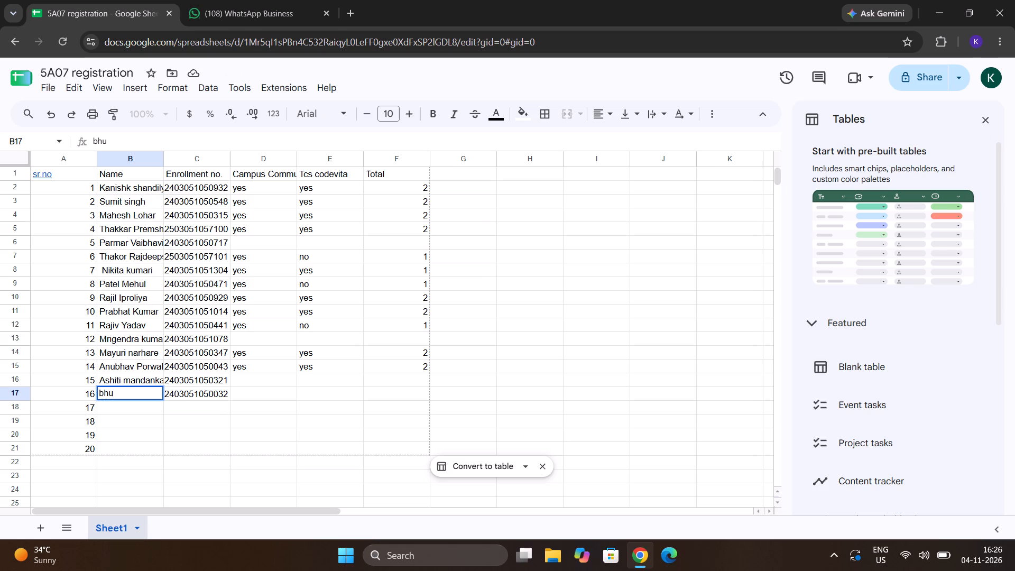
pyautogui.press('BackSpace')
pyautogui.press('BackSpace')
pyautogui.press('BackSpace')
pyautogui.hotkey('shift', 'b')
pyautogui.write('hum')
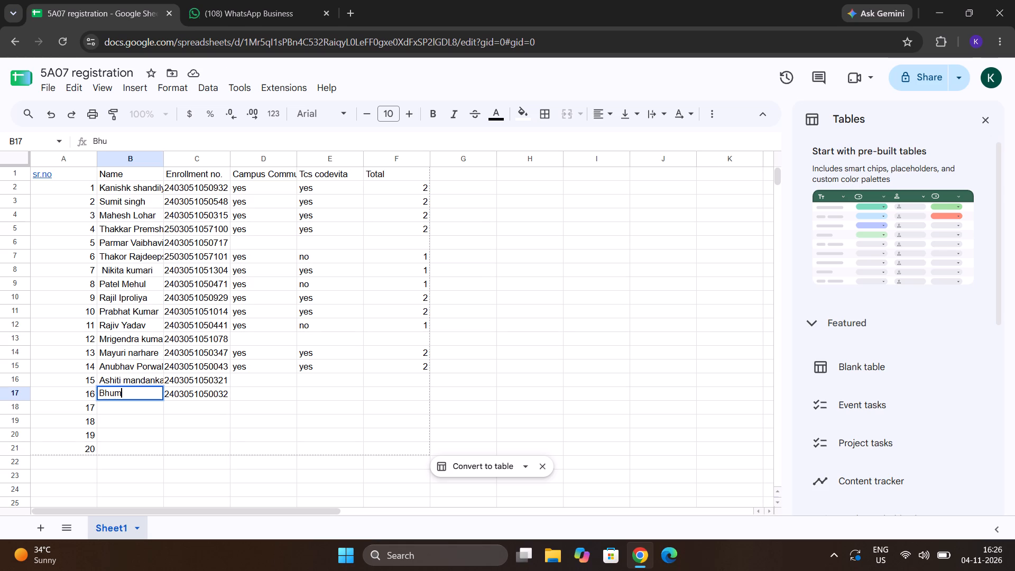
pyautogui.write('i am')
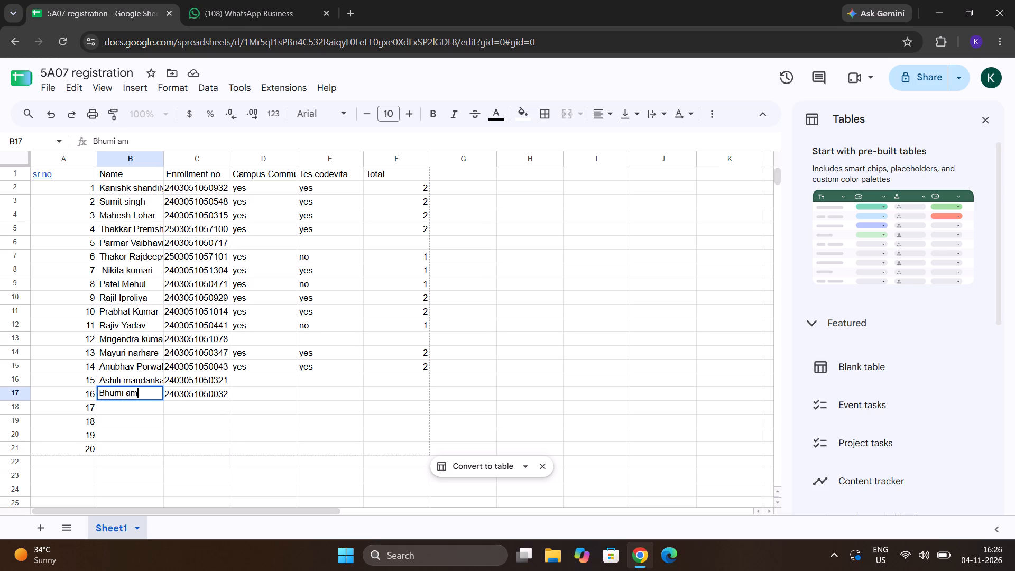
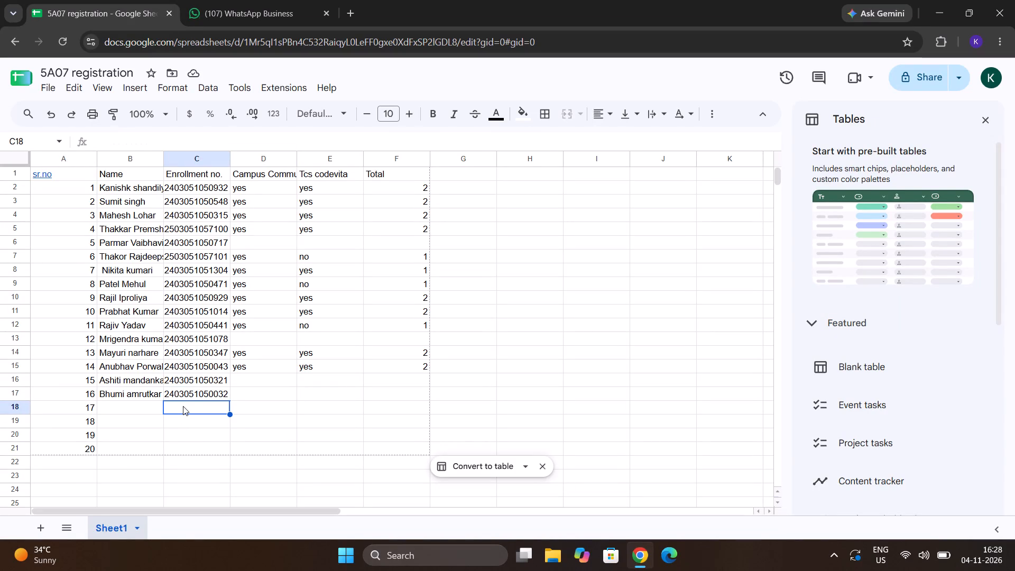
# Fill in the seventeenth student's row with the copied enrollment number in cell C18 and the student's full name in cell B18.
pyautogui.hotkey('ctrl', 'v')
pyautogui.click(128, 401)
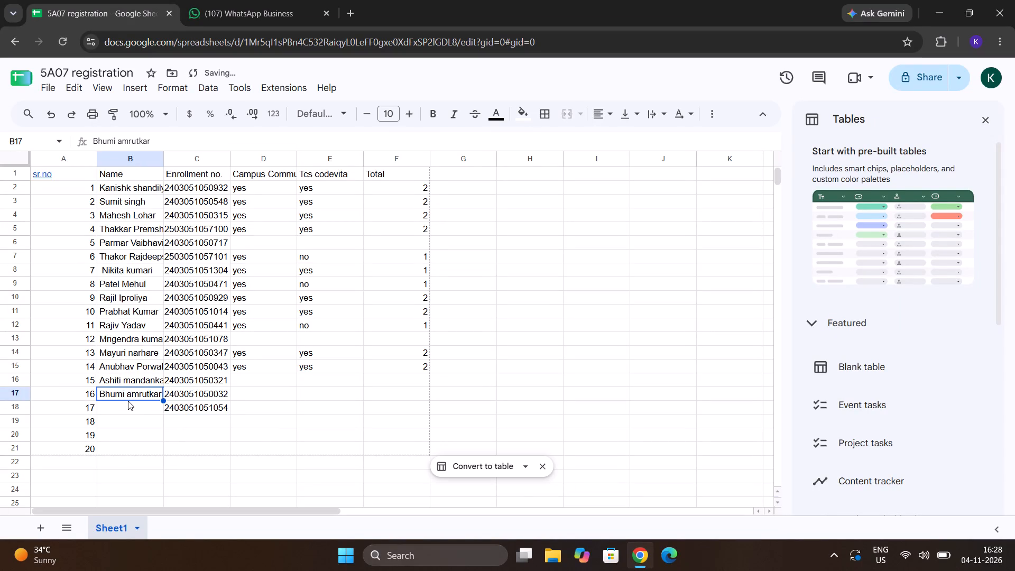
pyautogui.click(121, 409)
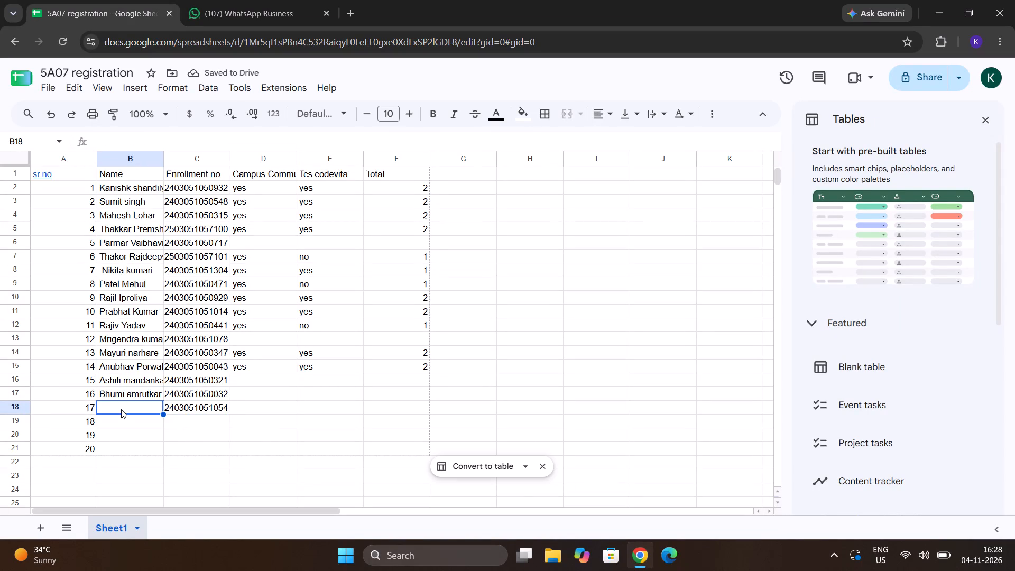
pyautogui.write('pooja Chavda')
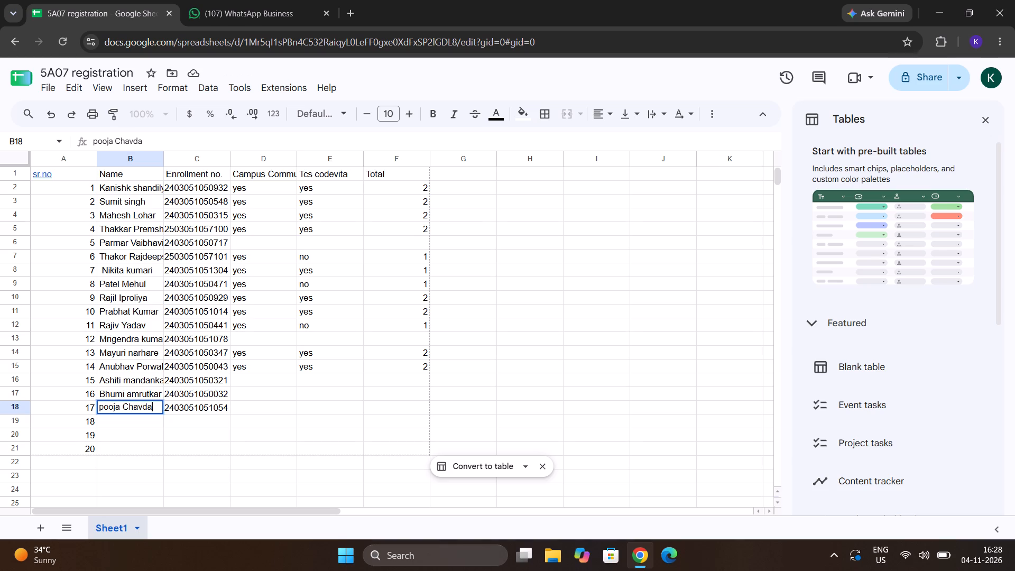
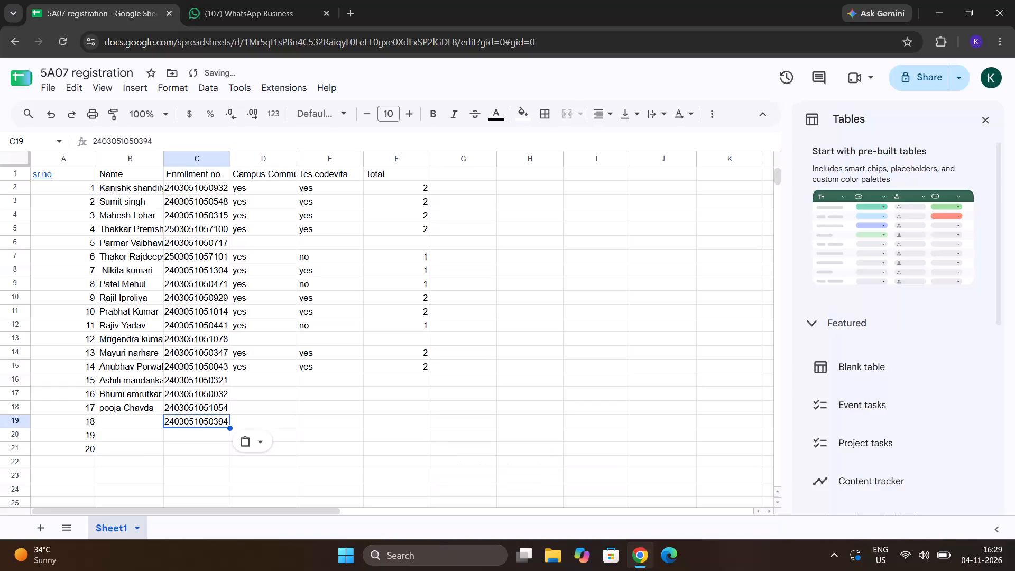
# Enter the eighteenth student's name in the Name column, cell B19.
pyautogui.click(120, 423)
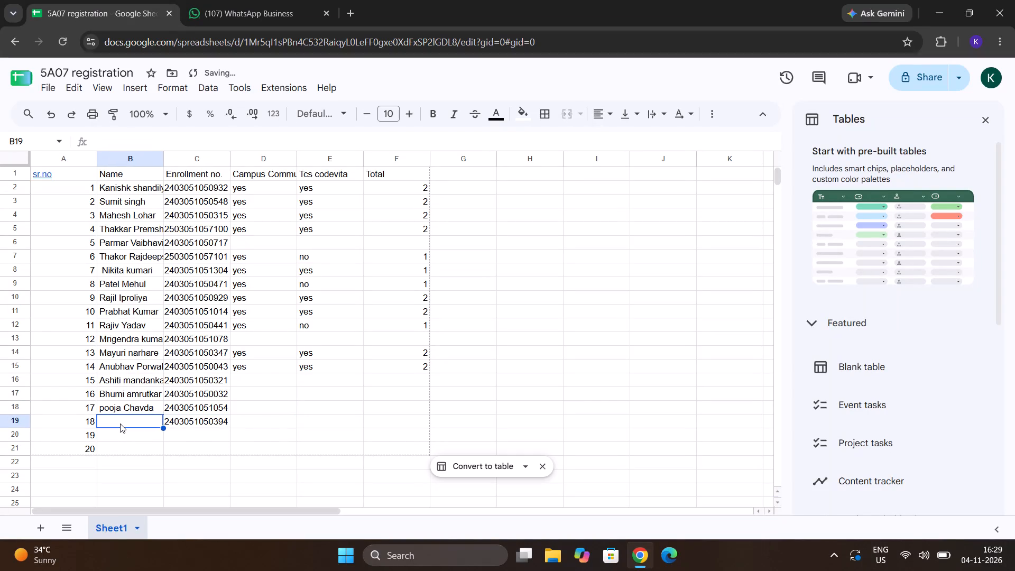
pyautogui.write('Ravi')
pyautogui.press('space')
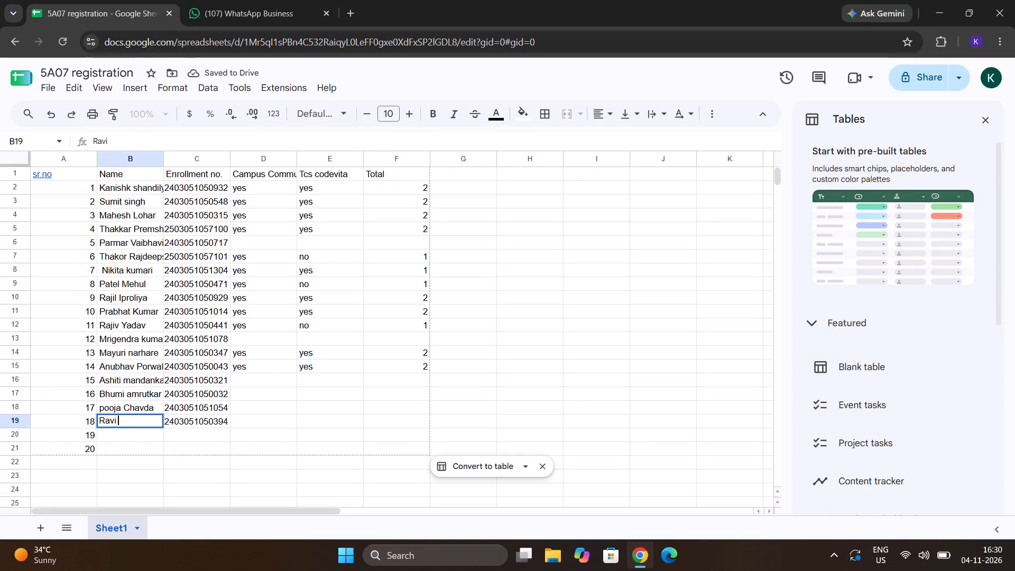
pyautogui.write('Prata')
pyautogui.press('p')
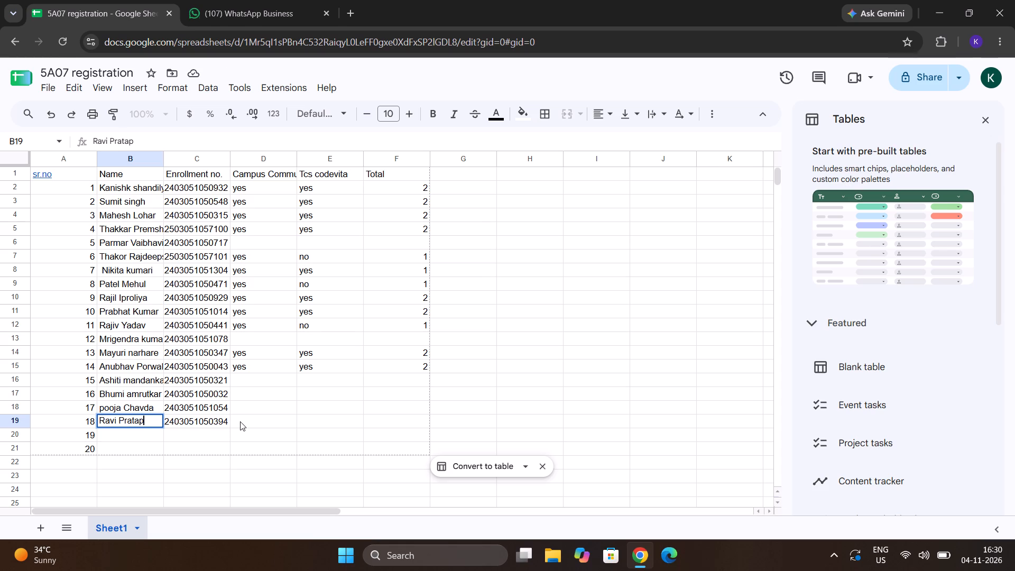
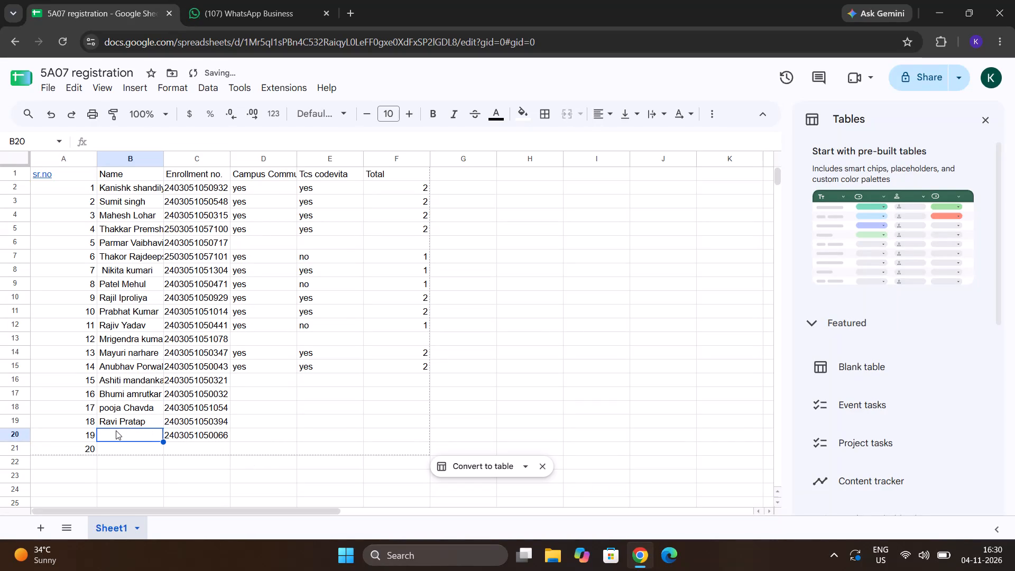
# Enter the nineteenth student's full name in the Name column, cell B20, and retype the surname's first letter.
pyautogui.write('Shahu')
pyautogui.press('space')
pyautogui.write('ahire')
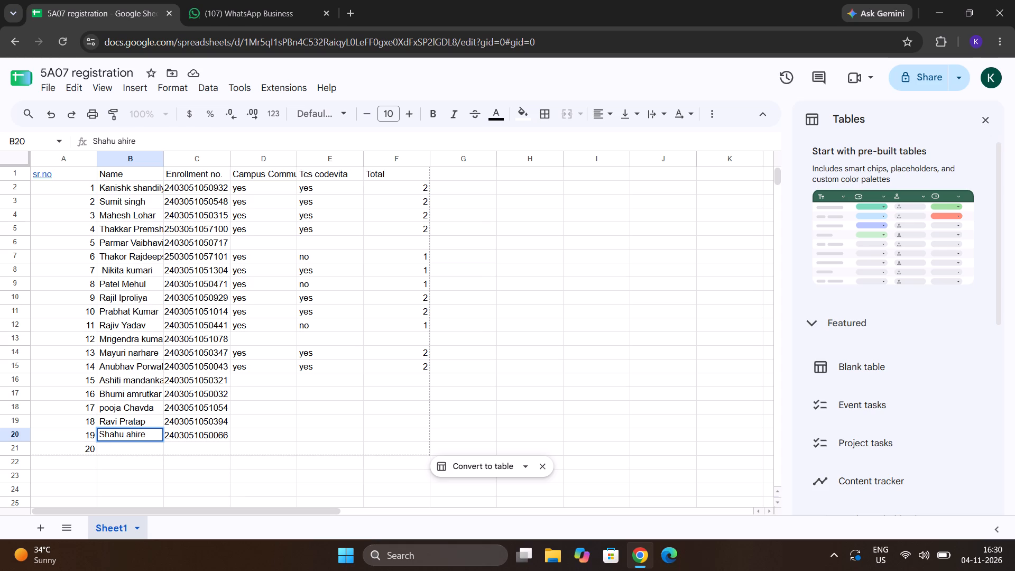
pyautogui.click(131, 436)
pyautogui.press('BackSpace')
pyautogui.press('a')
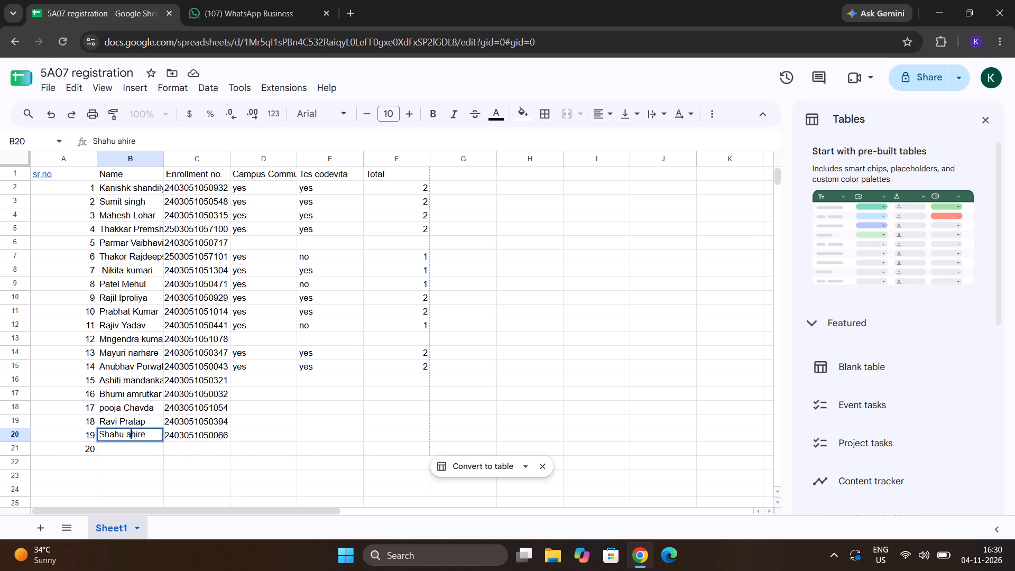
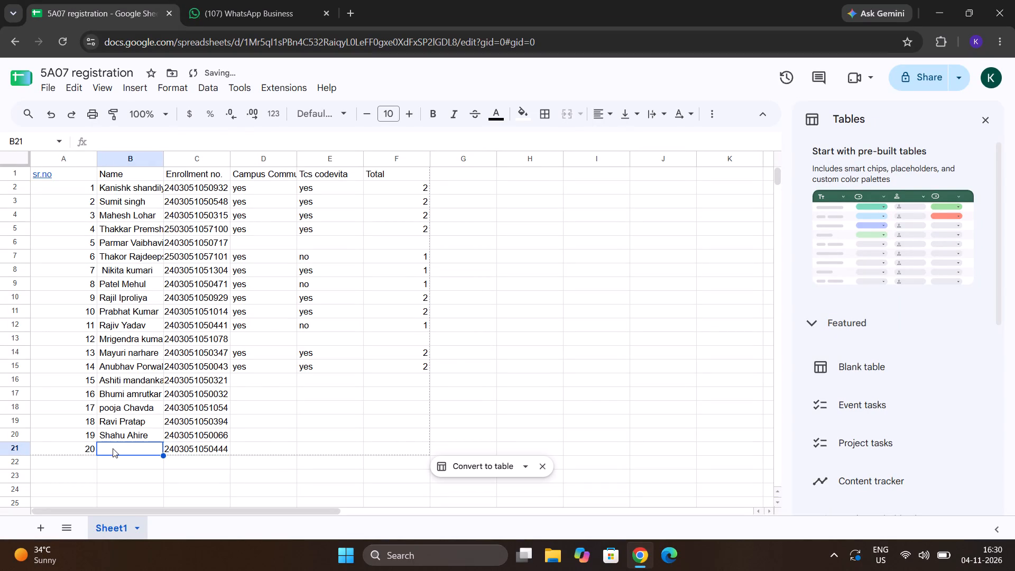
# Enter the twentieth student's full name in the Name column, cell B21.
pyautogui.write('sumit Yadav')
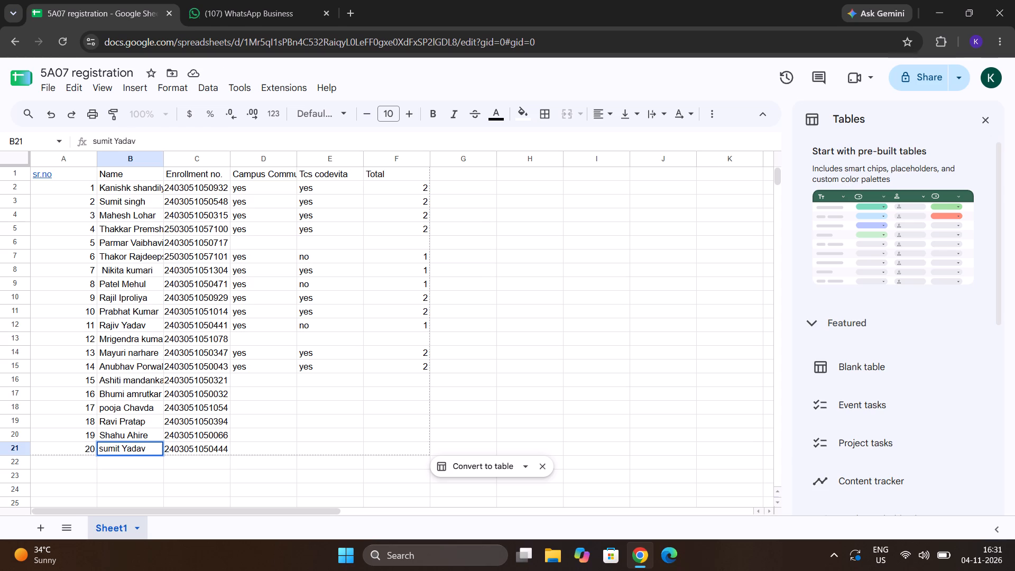
# Capitalize the first letter of the twentieth student's name in the Name column, cell B21.
pyautogui.click(104, 450)
pyautogui.press('BackSpace')
pyautogui.press('s')
pyautogui.press('BackSpace')
pyautogui.hotkey('shift', 's')
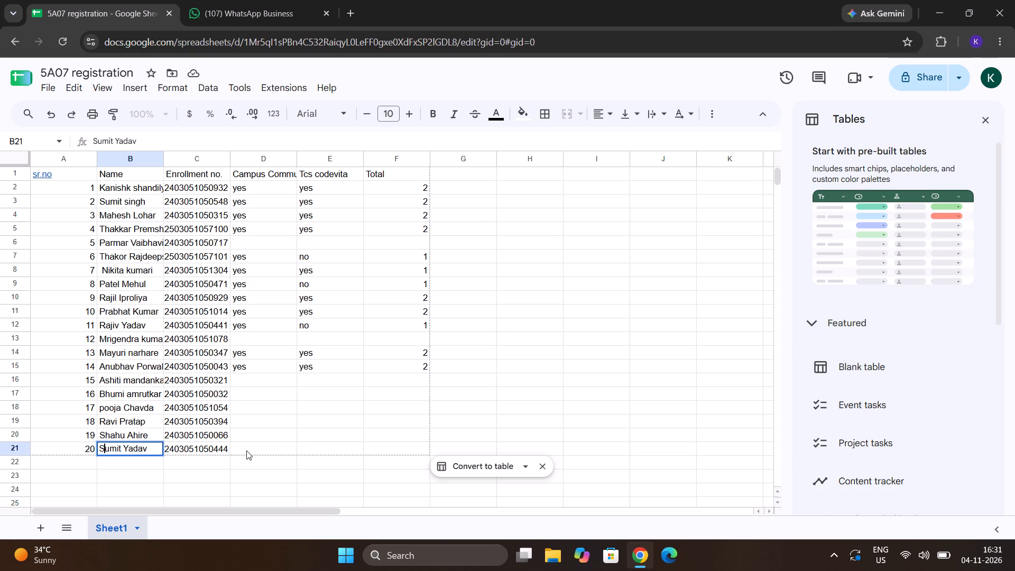
# Enter serial number 21 in the sr.no column, cell A22.
pyautogui.click(86, 459)
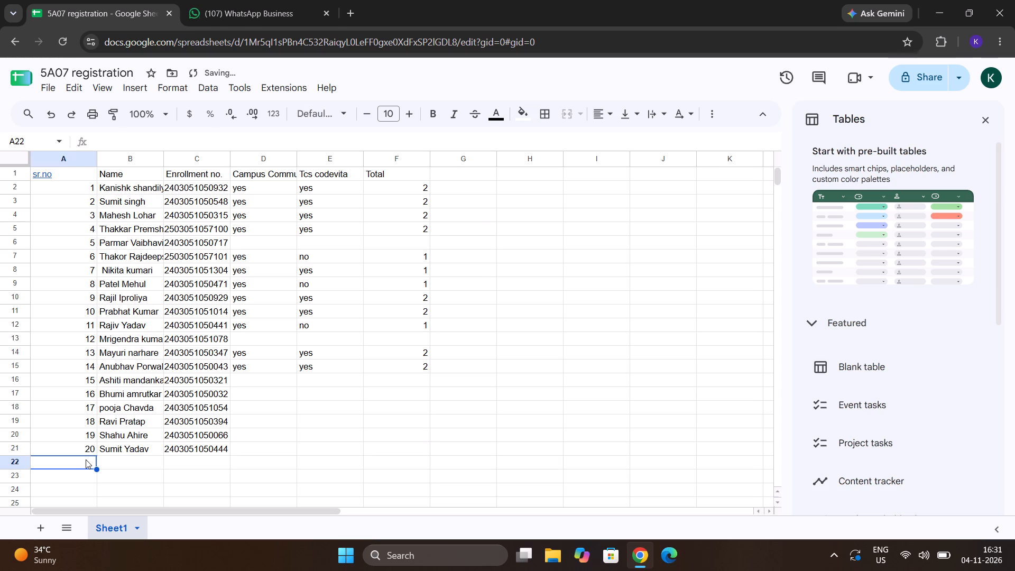
pyautogui.write('21')
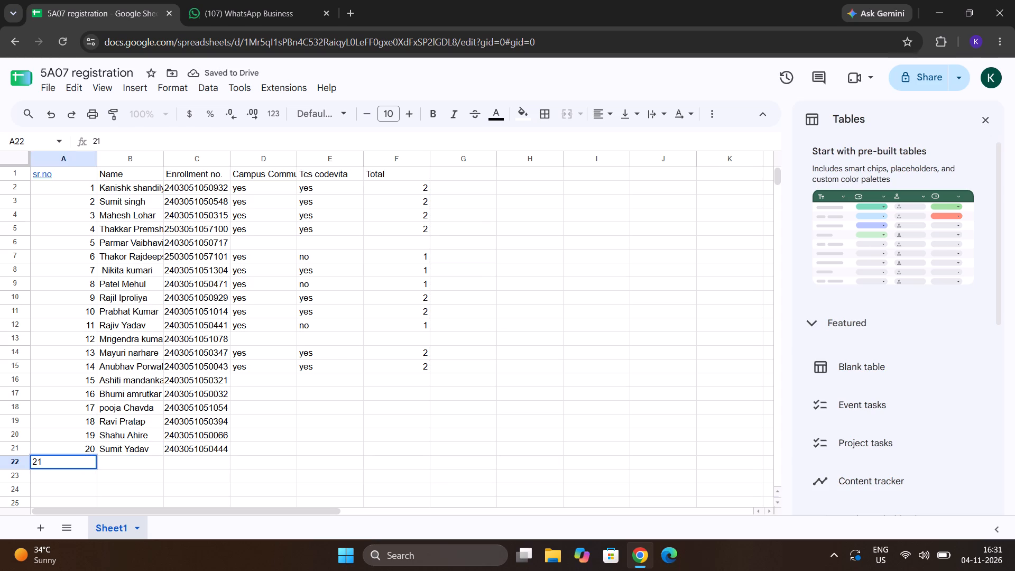
pyautogui.scroll(-1, 86, 459)
pyautogui.hotkey('ctrl', 'shift', 'Down')
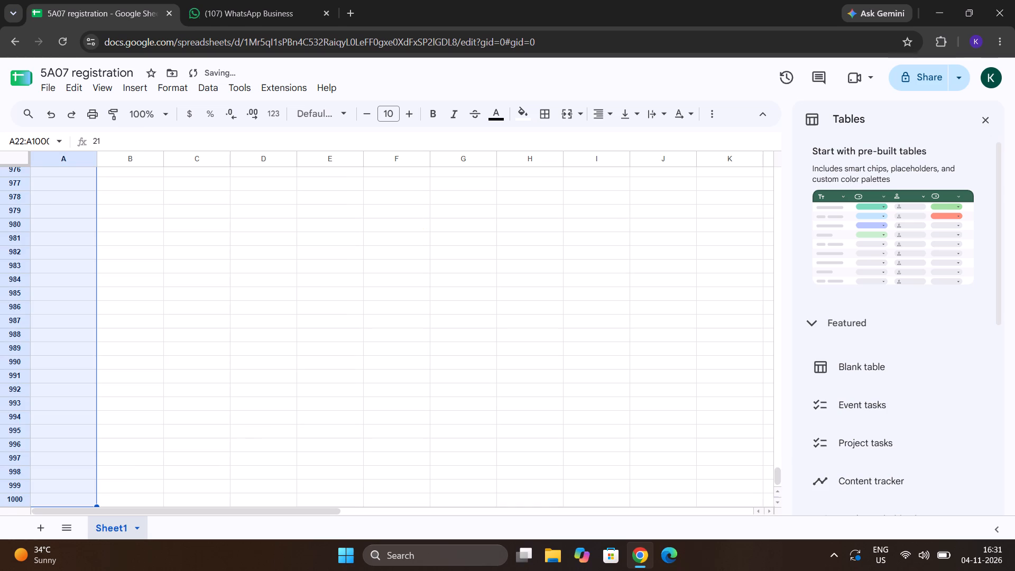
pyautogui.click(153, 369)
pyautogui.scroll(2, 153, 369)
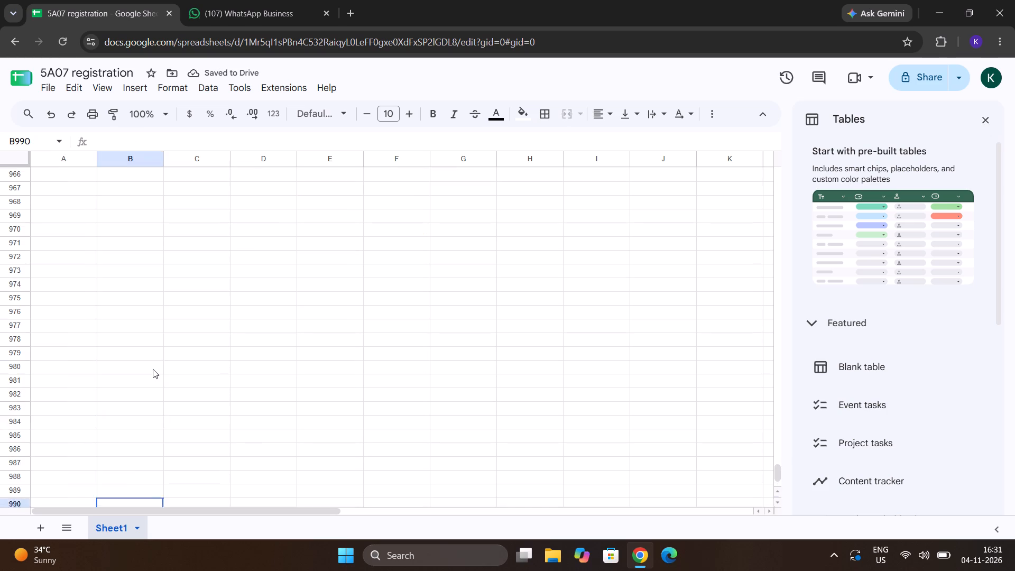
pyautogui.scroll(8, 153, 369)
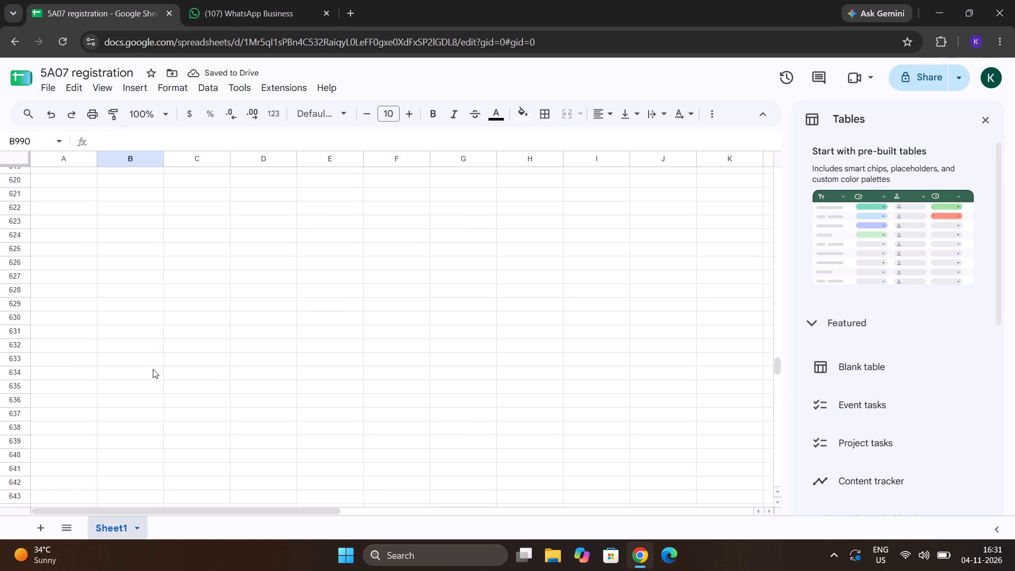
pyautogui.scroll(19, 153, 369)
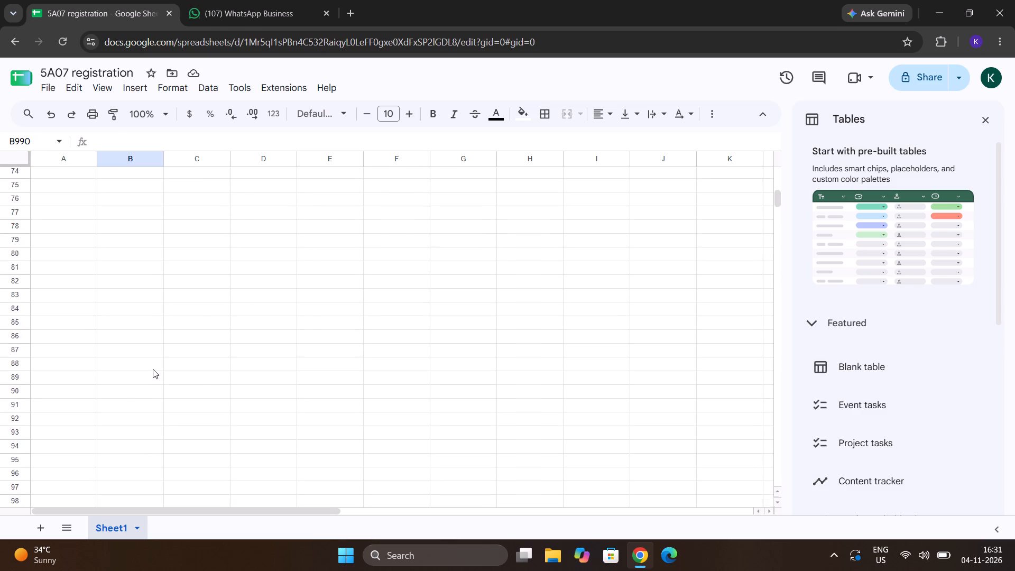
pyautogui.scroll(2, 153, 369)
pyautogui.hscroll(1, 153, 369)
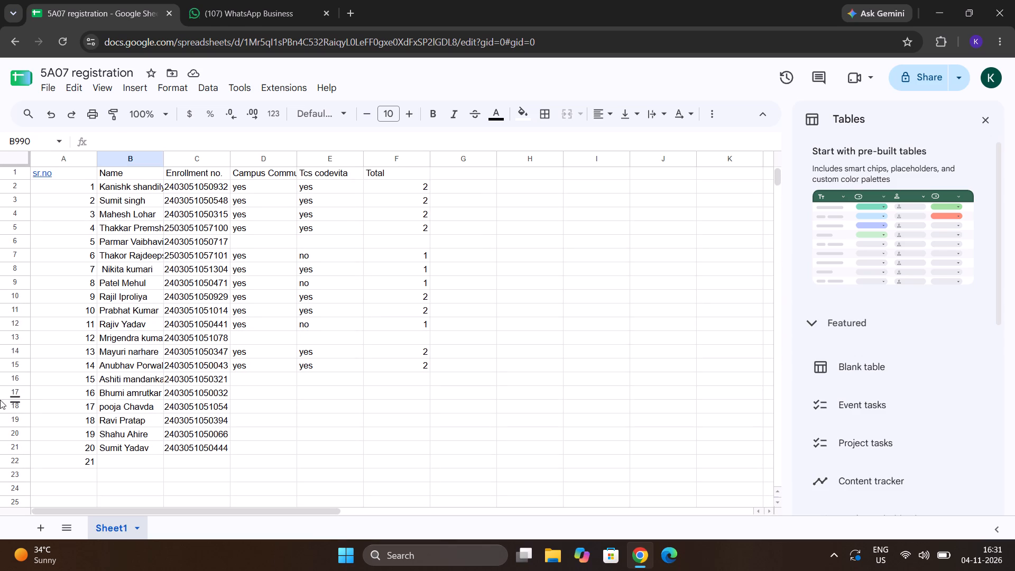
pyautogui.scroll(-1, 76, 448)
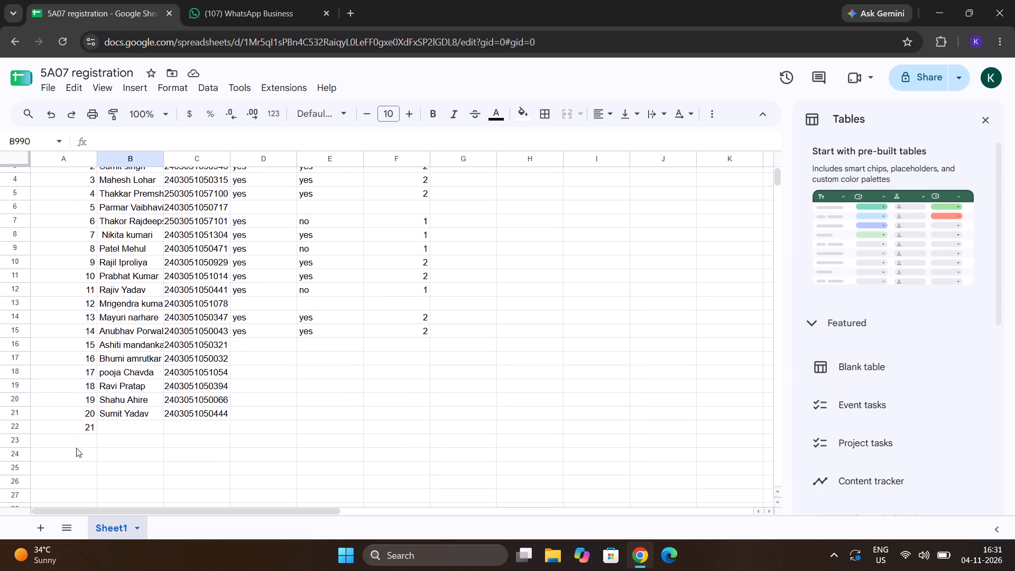
# Enter serial numbers 22 through 30 in consecutive cells A23 to A31 of the sr.no column.
pyautogui.scroll(-1, 76, 448)
pyautogui.click(89, 432)
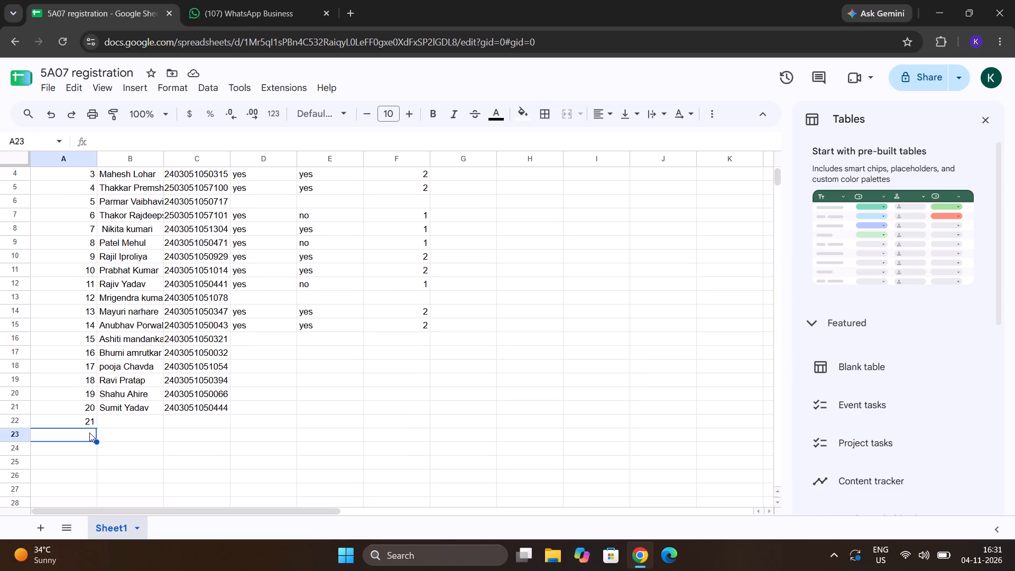
pyautogui.click(89, 432)
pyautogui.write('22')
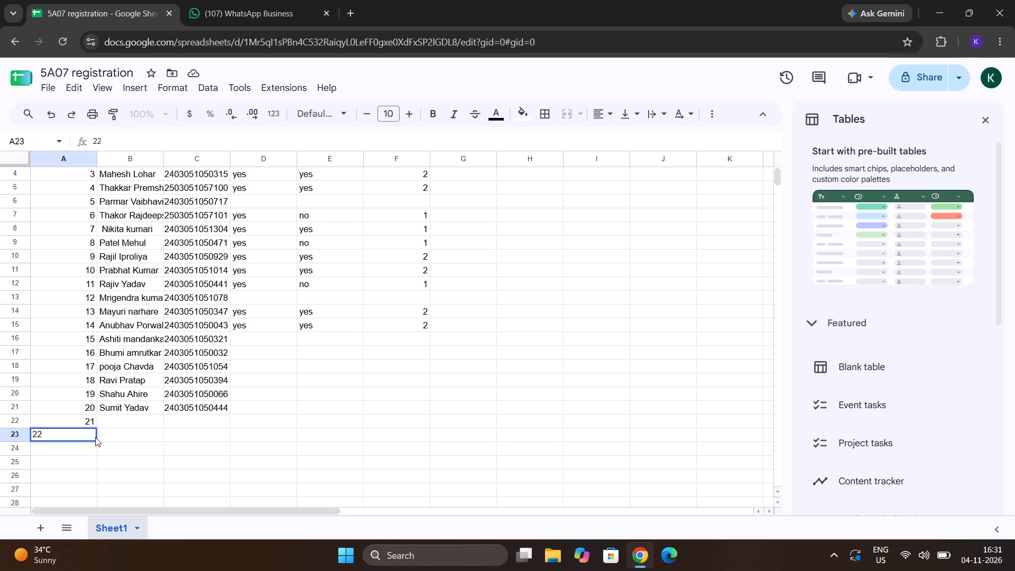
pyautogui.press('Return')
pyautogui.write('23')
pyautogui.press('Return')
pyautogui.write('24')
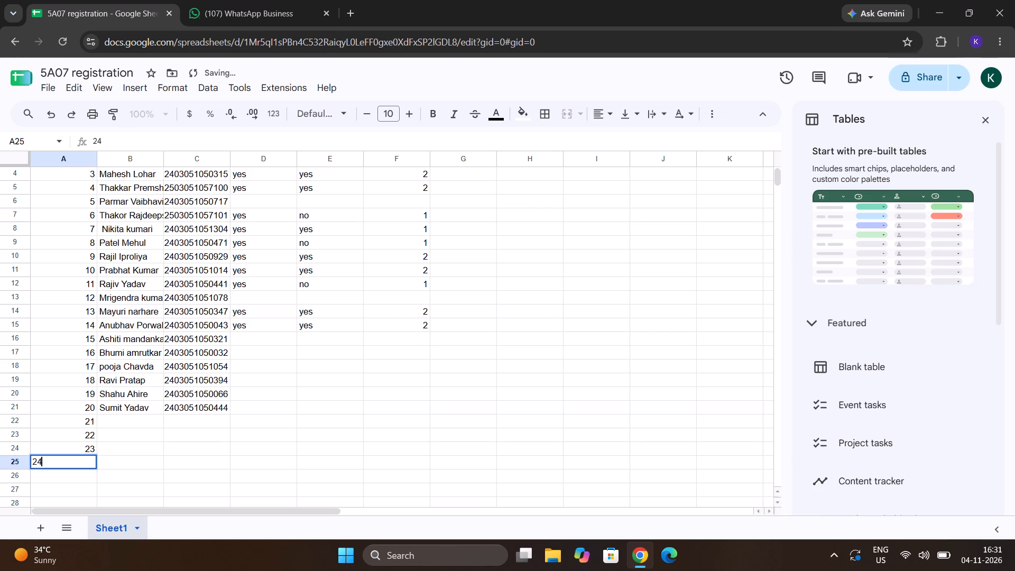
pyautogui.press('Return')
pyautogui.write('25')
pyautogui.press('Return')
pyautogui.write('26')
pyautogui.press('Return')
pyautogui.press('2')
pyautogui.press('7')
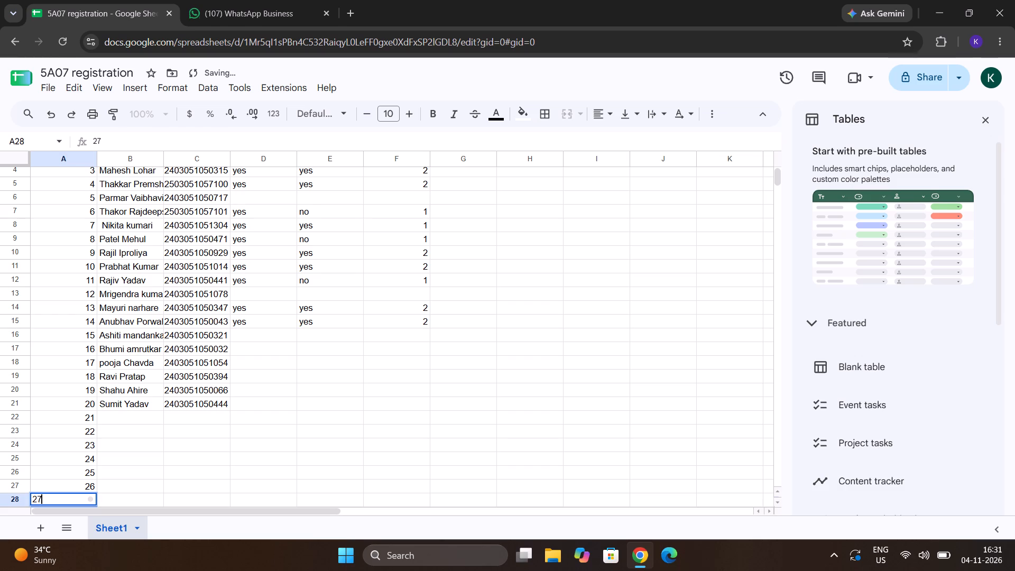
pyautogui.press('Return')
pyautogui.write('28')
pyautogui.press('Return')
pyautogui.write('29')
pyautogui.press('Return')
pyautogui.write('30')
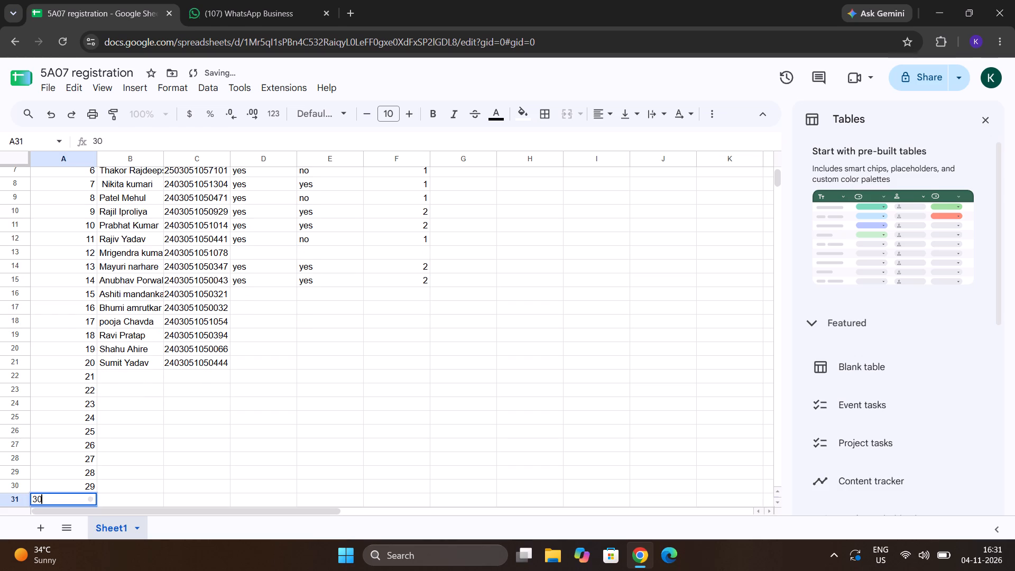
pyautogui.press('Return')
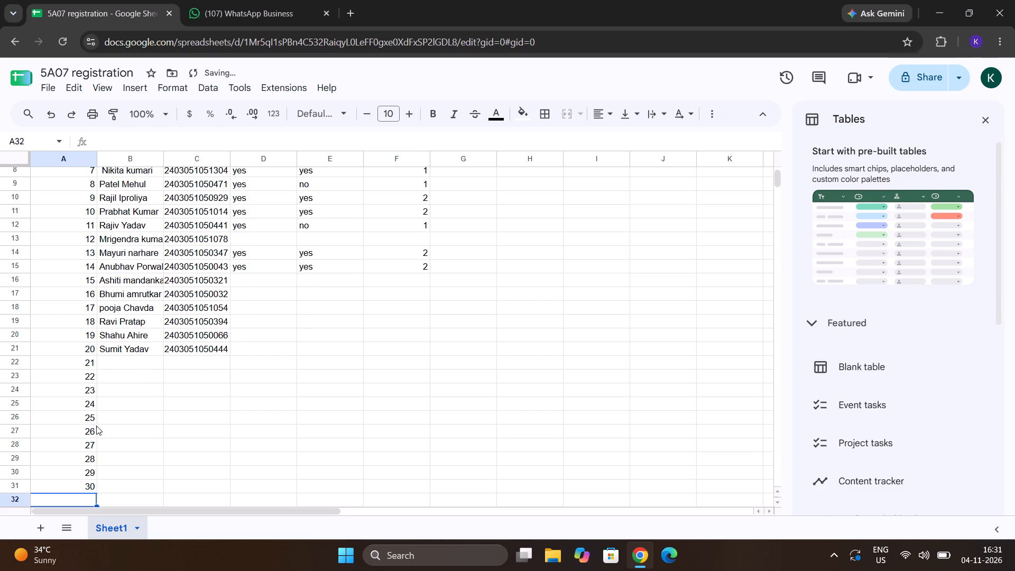
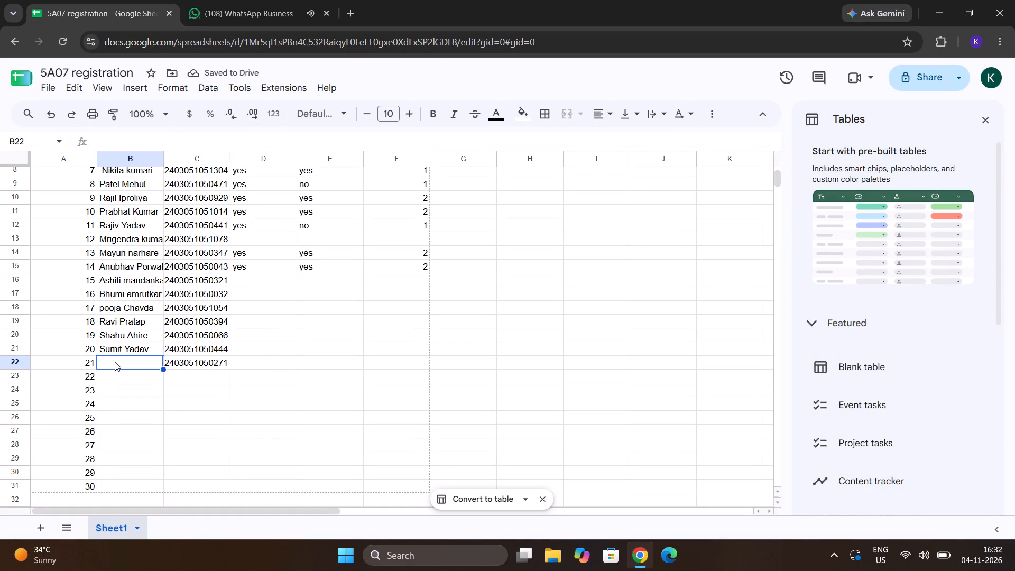
# Enter the twenty-first student's name in the Name column, cell B22.
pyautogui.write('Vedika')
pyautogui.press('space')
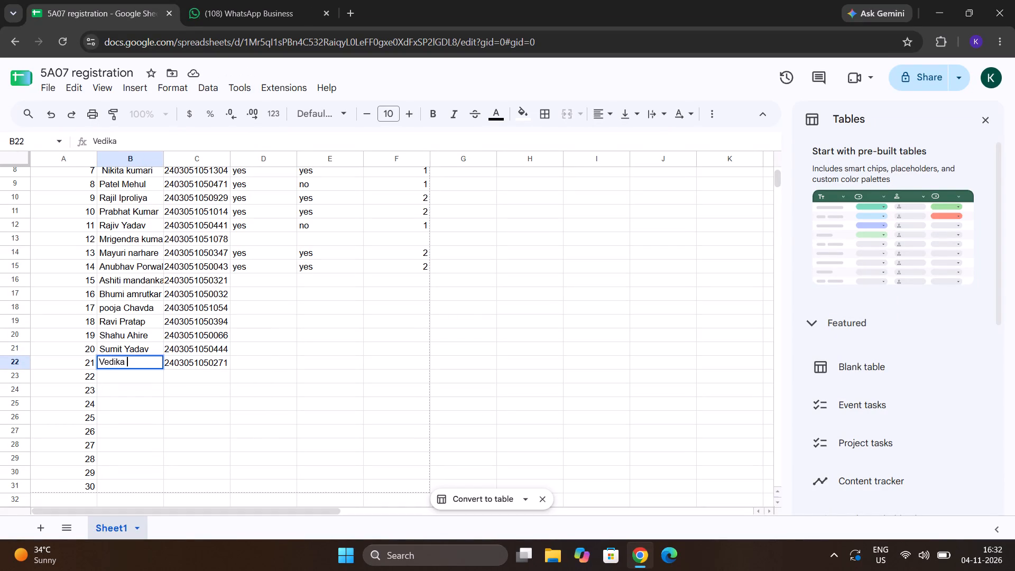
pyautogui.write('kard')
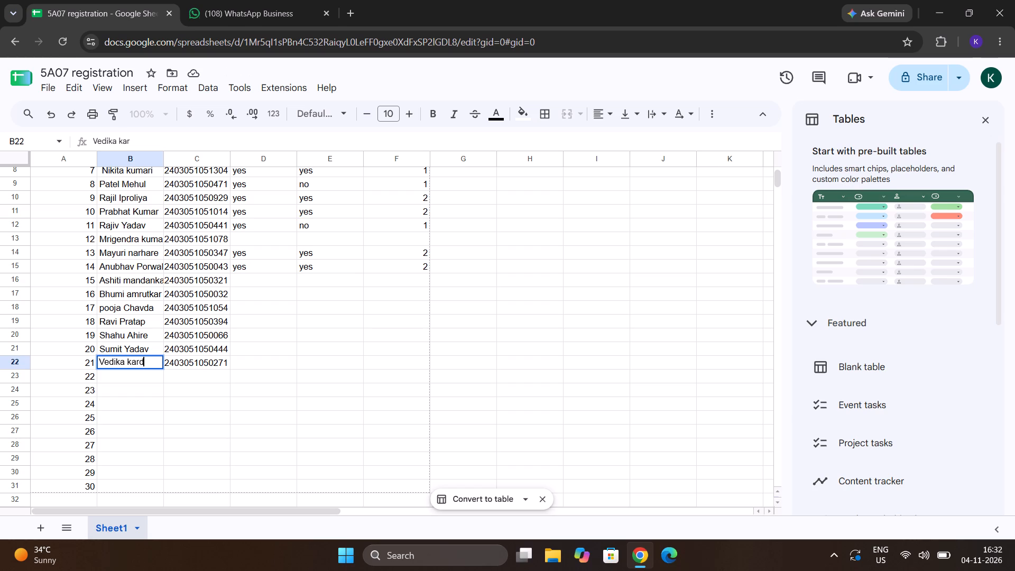
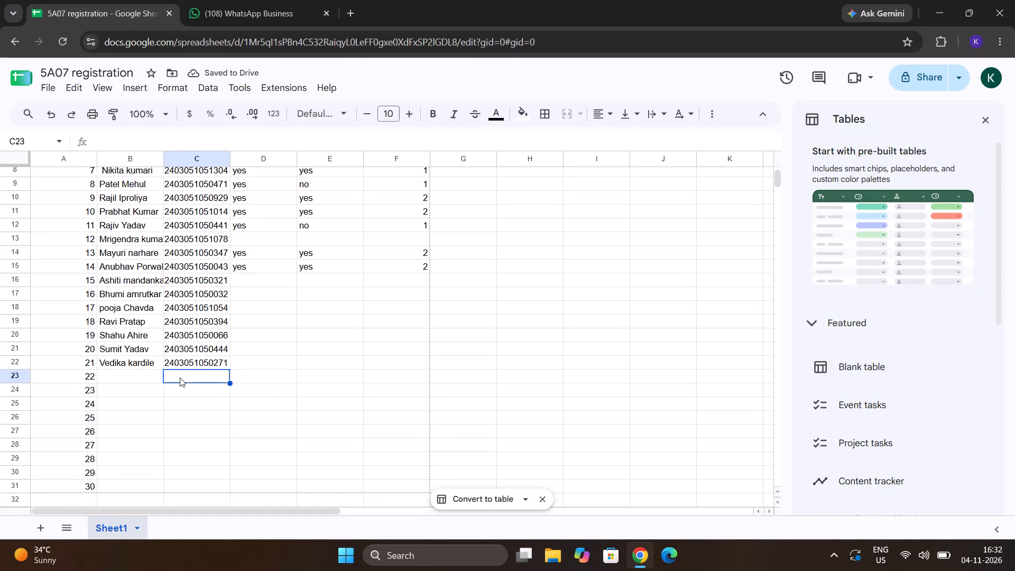
# Paste the copied enrollment number for the twenty-second student into the enrollment column, cell C23.
pyautogui.hotkey('ctrl', 'v')
# Enter the twenty-second student's first name and surname in the Name column, cell B23, with the surname's first letter capitalized.
pyautogui.click(111, 371)
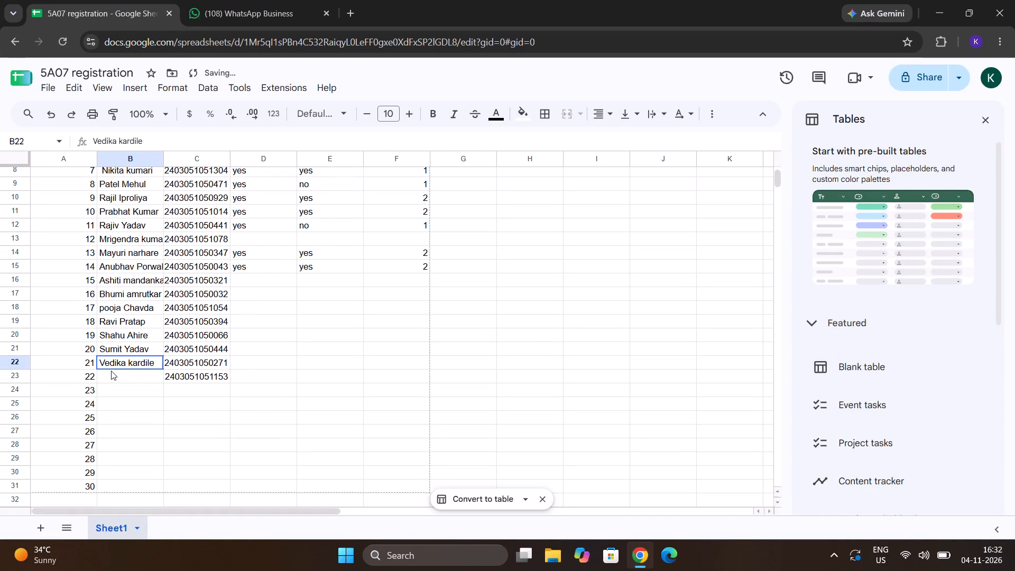
pyautogui.click(111, 378)
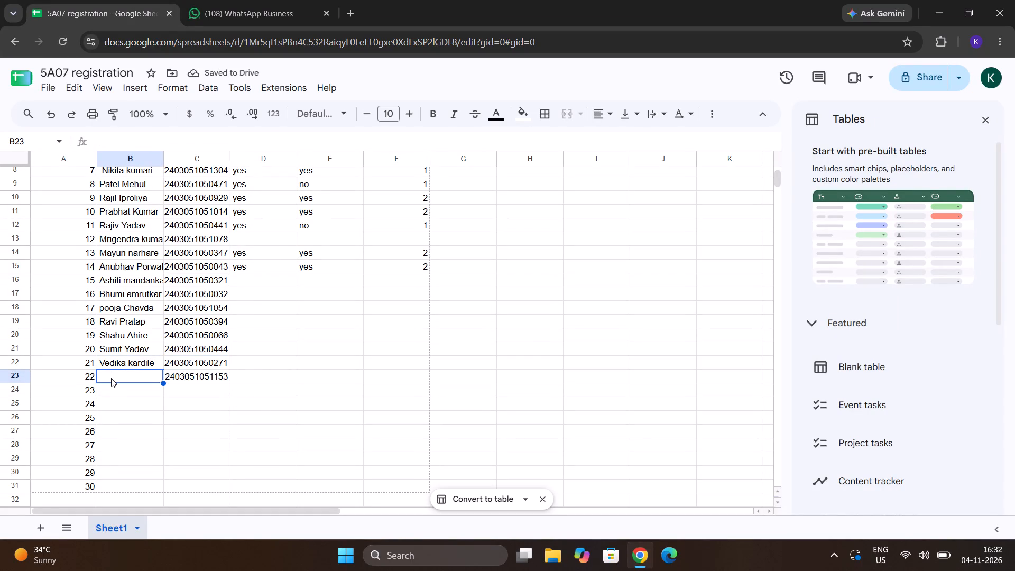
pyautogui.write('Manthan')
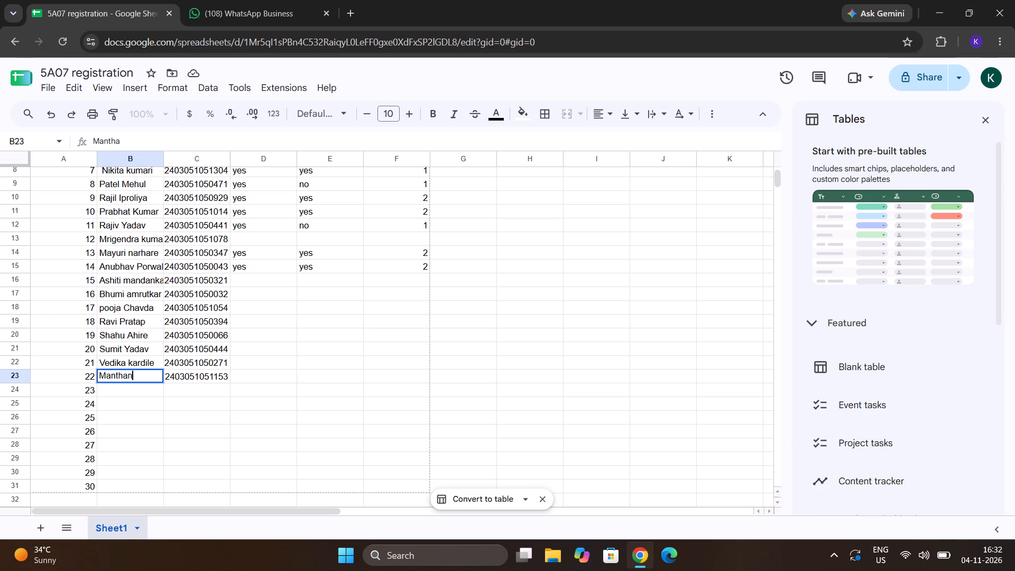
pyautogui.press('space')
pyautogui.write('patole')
pyautogui.click(141, 373)
pyautogui.press('BackSpace')
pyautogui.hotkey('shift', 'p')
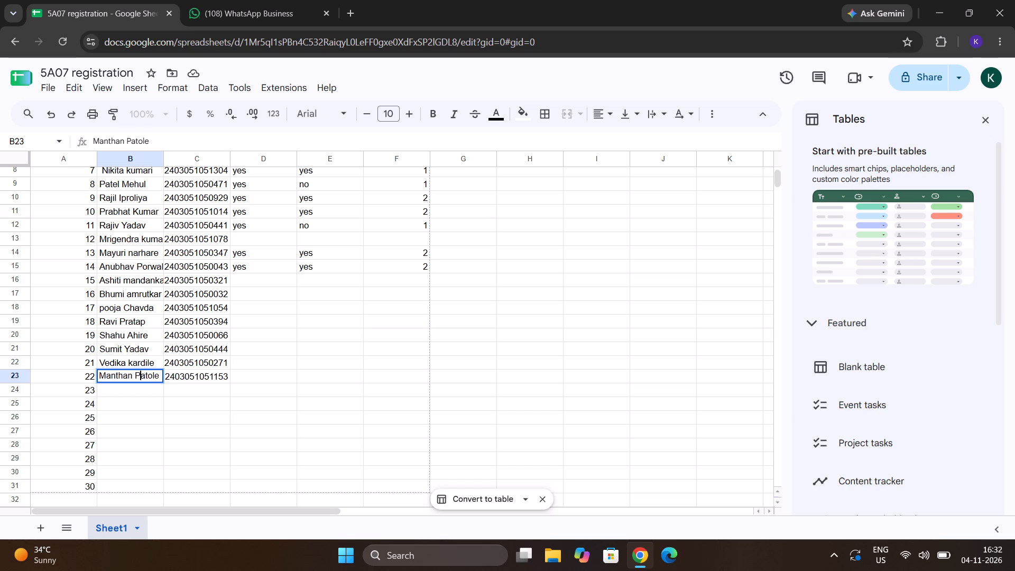
pyautogui.click(115, 391)
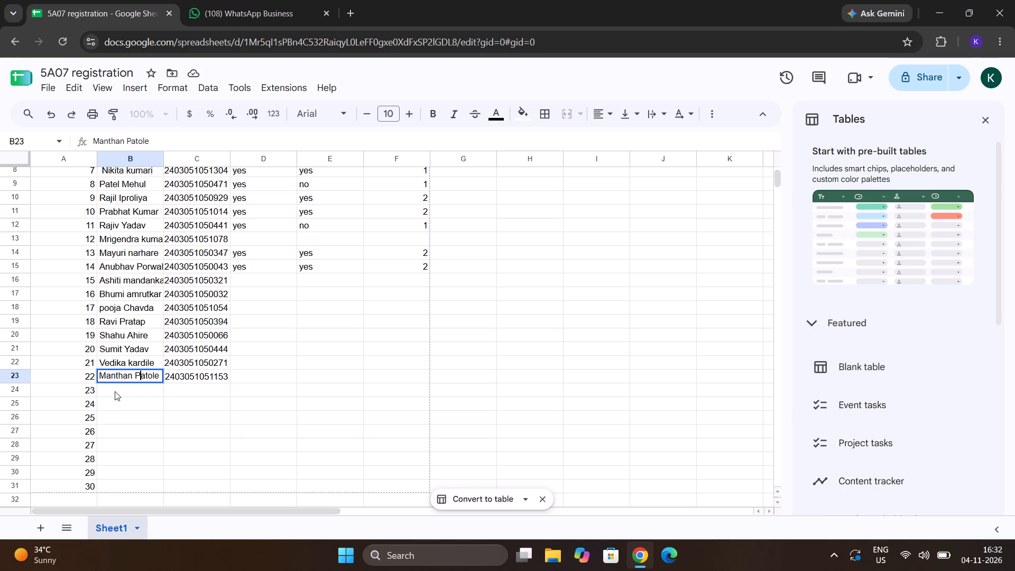
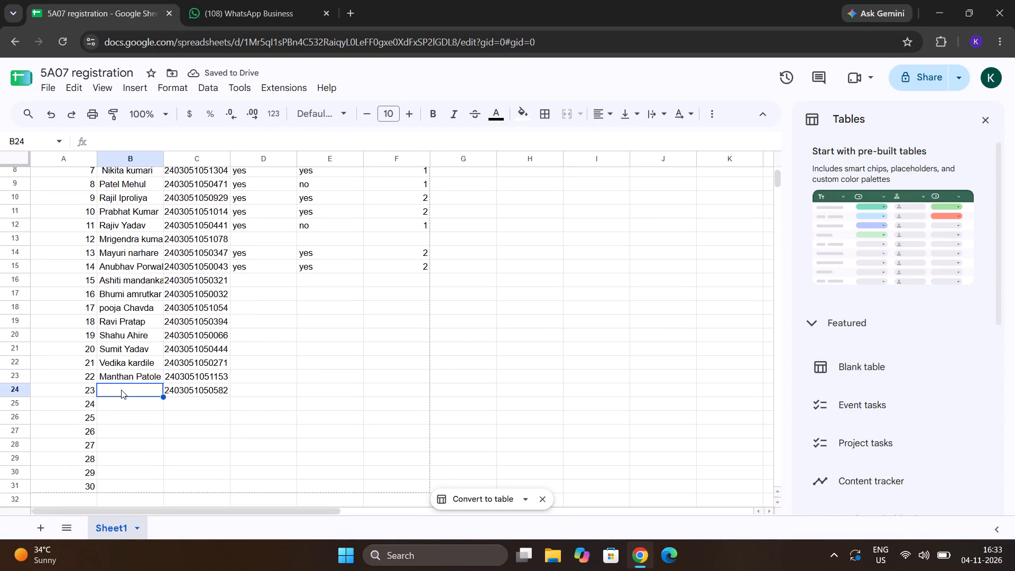
# Enter the twenty-third student's full name, with initial capitals, in the Name column, cell B24.
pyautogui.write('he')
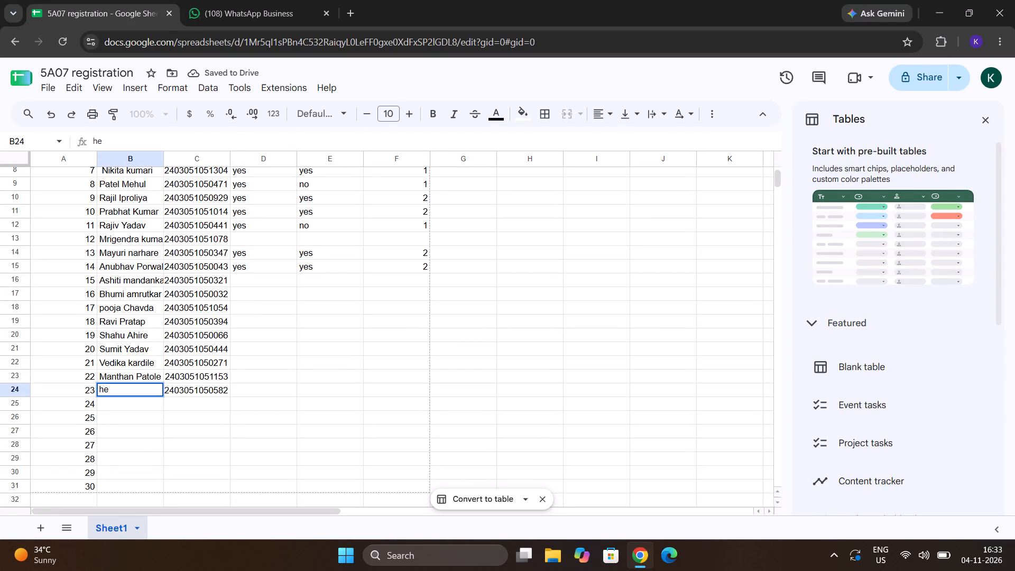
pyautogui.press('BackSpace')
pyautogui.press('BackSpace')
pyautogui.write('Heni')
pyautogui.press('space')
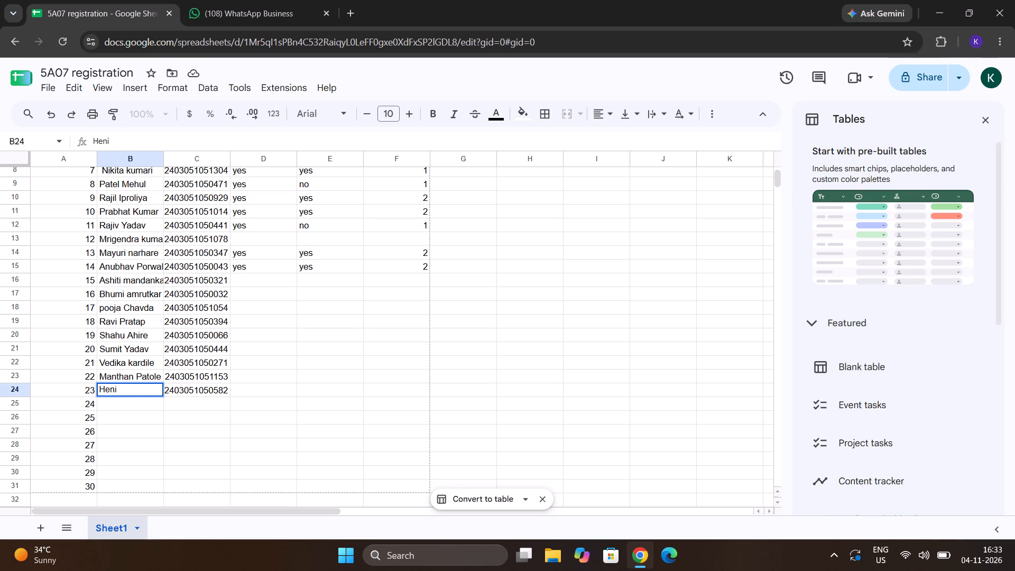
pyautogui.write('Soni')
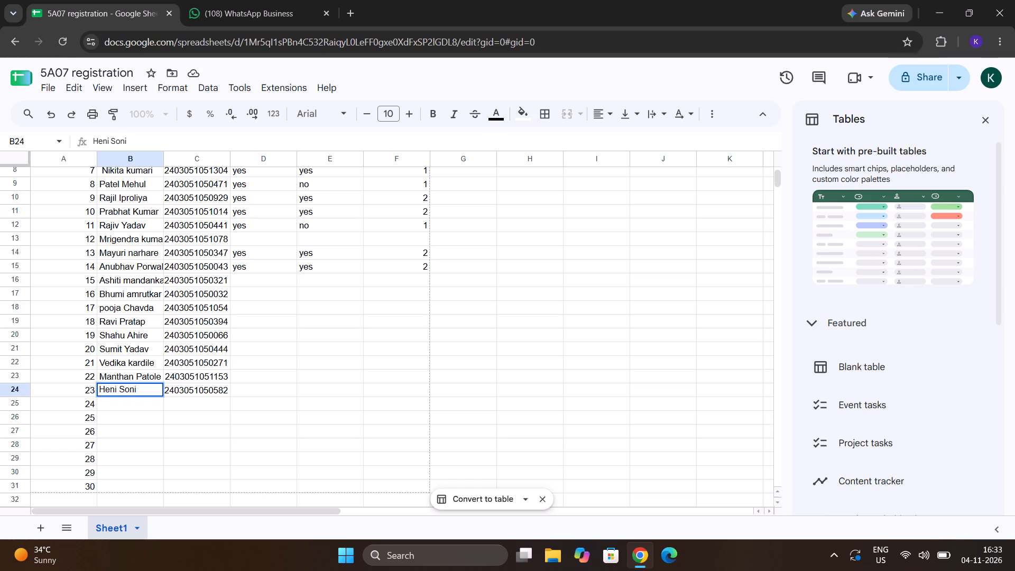
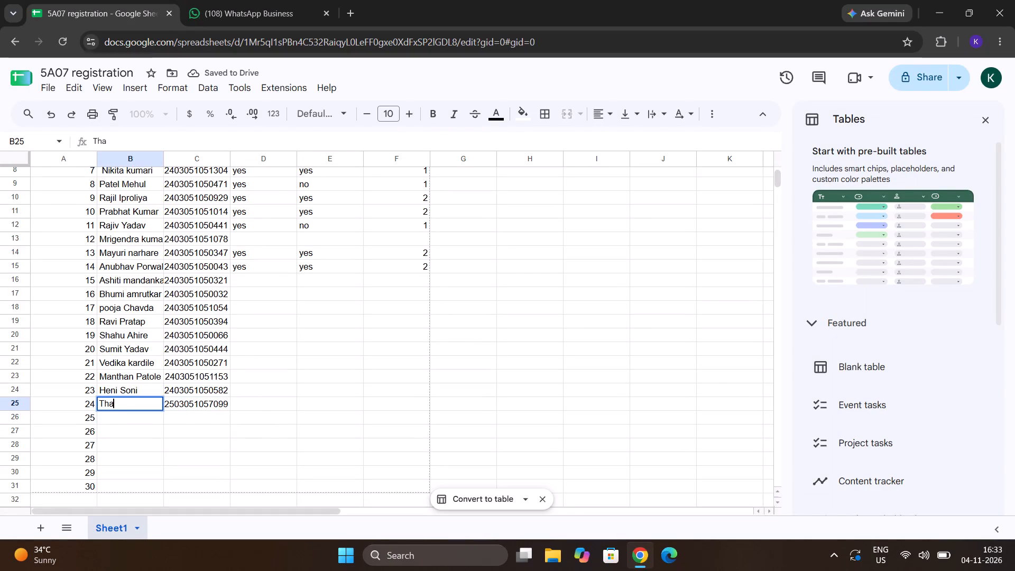
# Enter the twenty-fourth student's name in the Name column, cell B25.
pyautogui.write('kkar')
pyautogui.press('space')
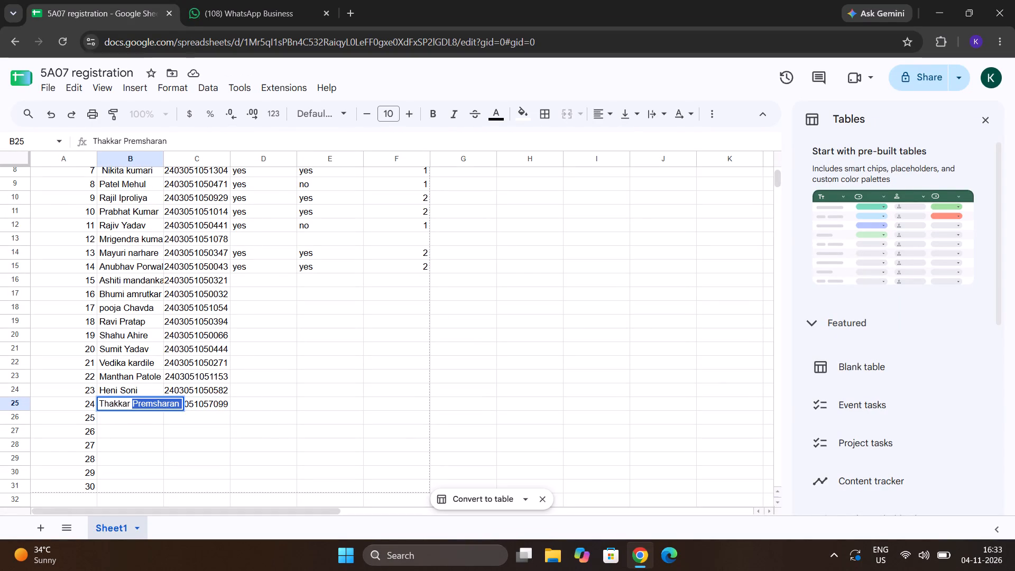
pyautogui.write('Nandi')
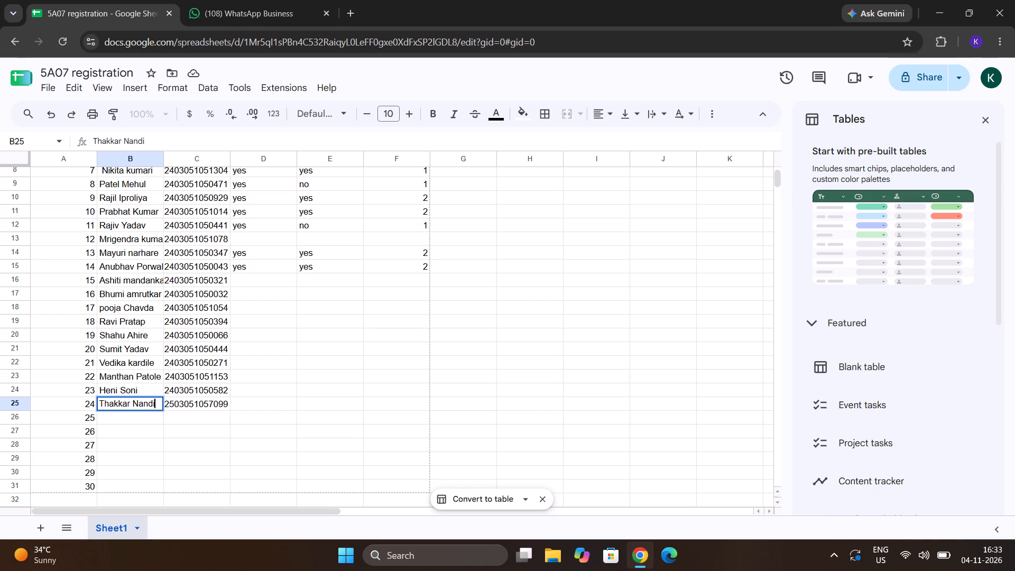
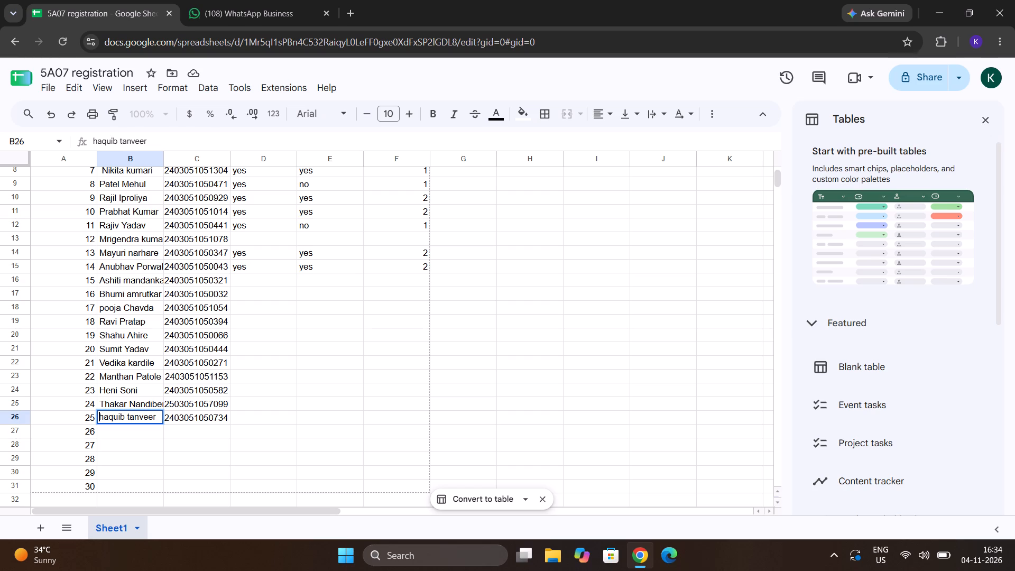
# Add the missing first letter "s" to the twenty-fifth student's name in the Name column, cell B26.
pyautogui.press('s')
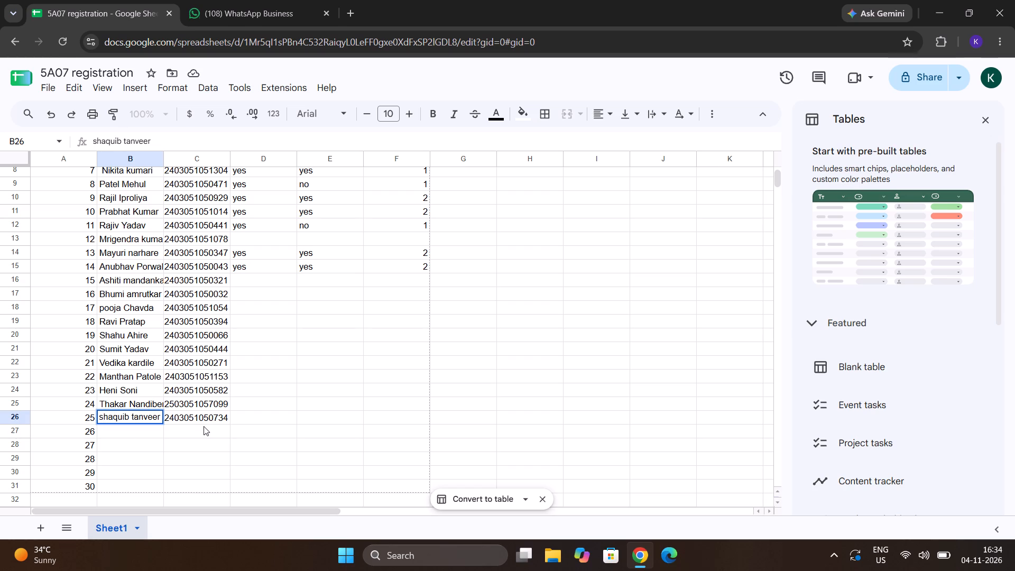
pyautogui.click(263, 412)
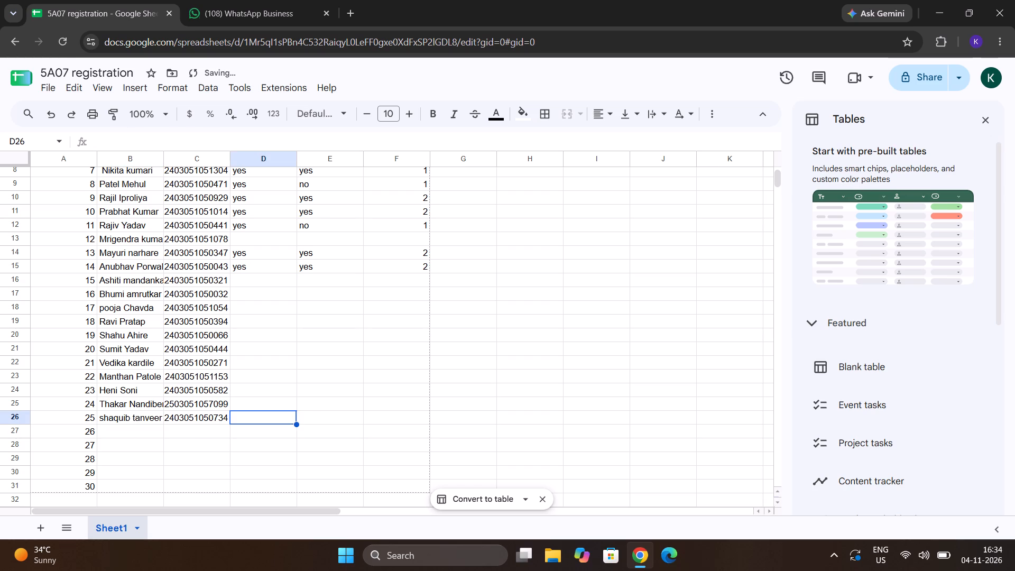
# Enter the twenty-sixth student's name in the Name column, cell B27.
pyautogui.click(125, 431)
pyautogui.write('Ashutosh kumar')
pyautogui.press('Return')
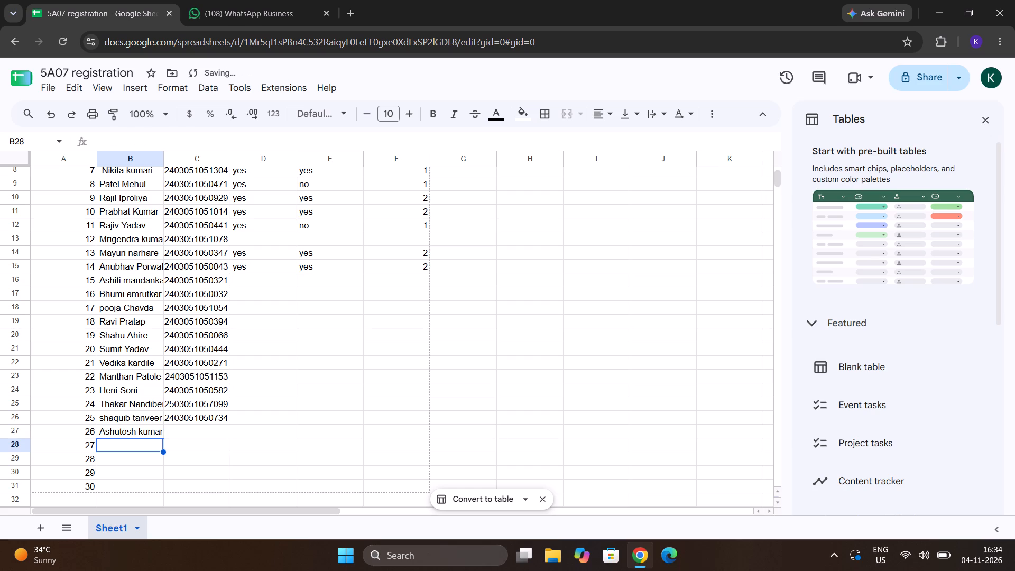
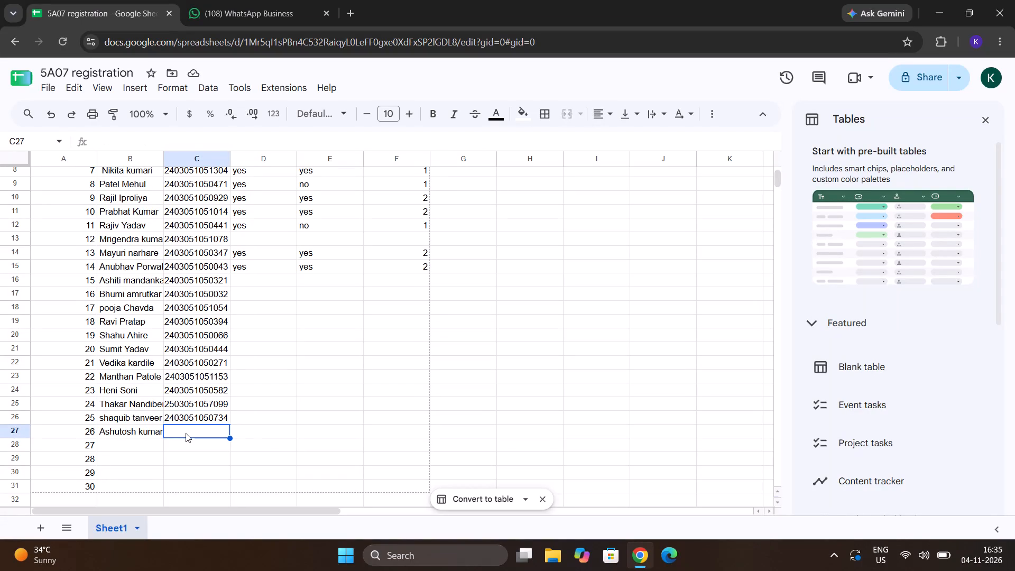
# Paste the copied enrollment number for the twenty-sixth student into the enrollment column, cell C27.
pyautogui.hotkey('ctrl', 'v')
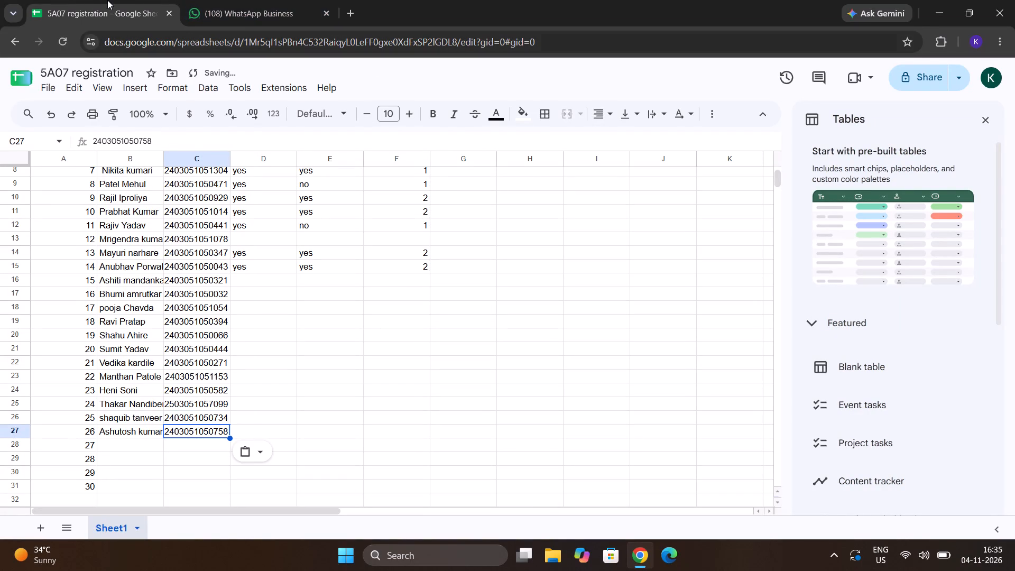
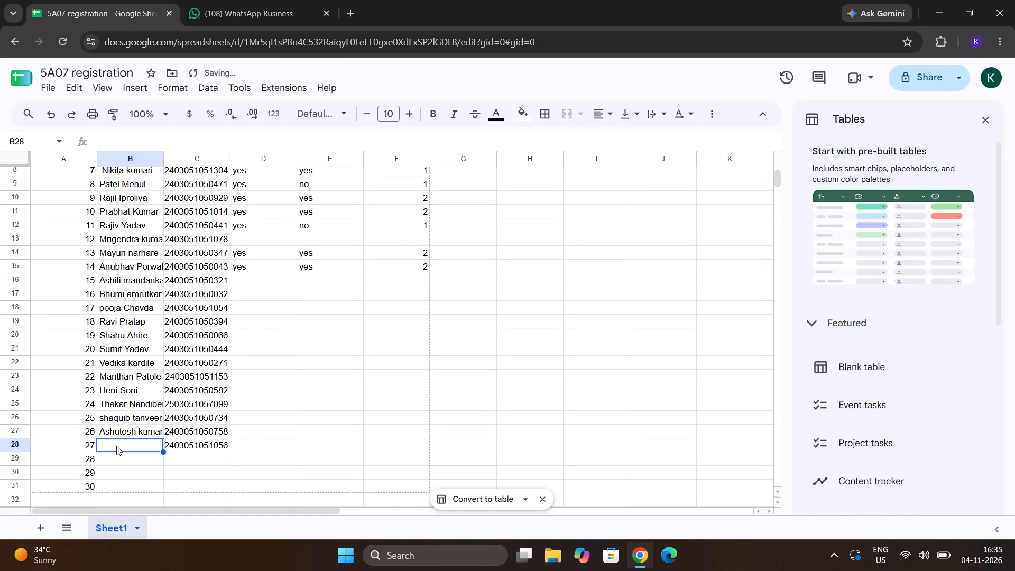
# Enter the twenty-seventh student's name in the Name column, cell B28.
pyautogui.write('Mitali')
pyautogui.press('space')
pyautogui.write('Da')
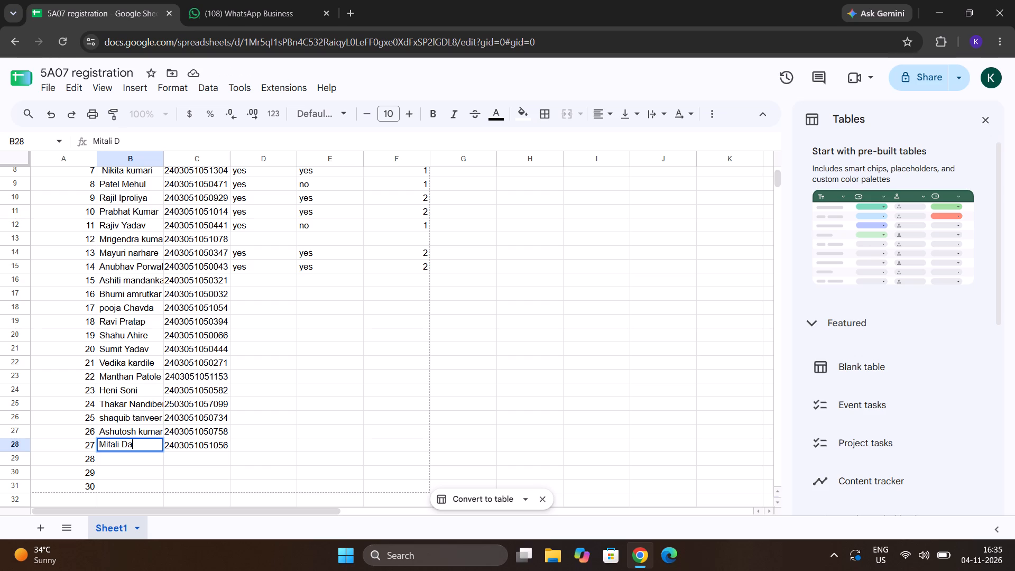
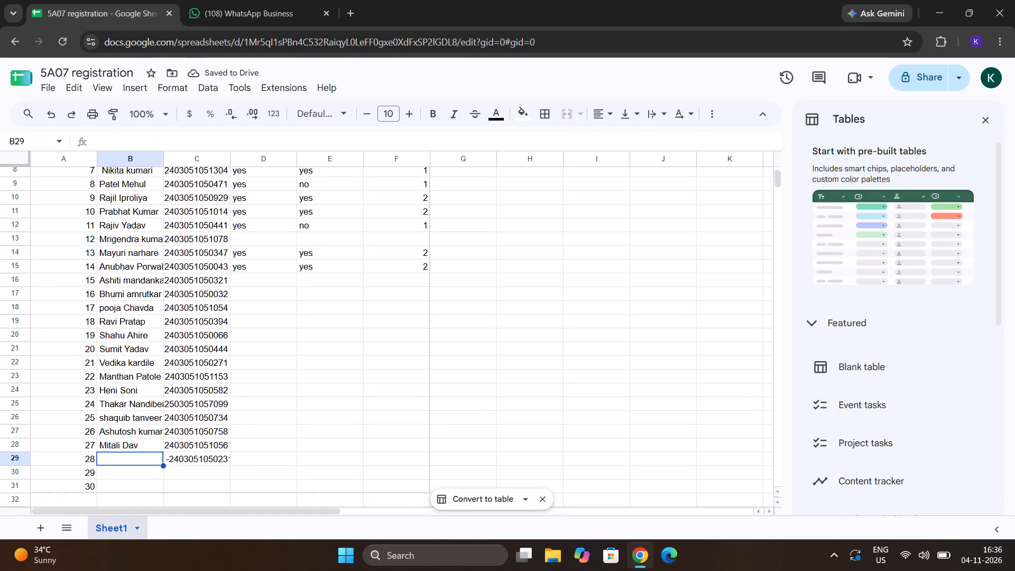
pyautogui.click(169, 458)
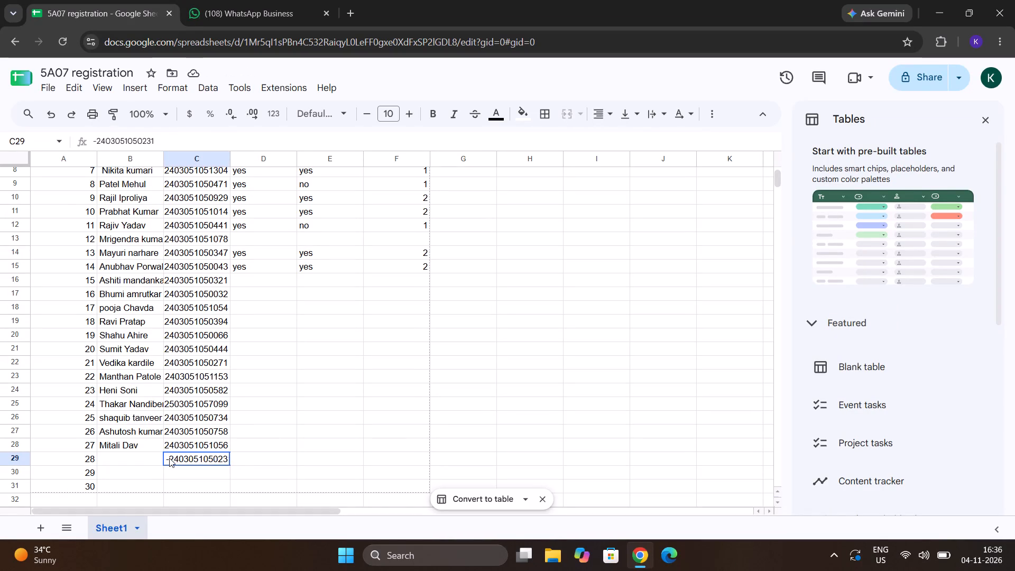
pyautogui.tripleClick(169, 458)
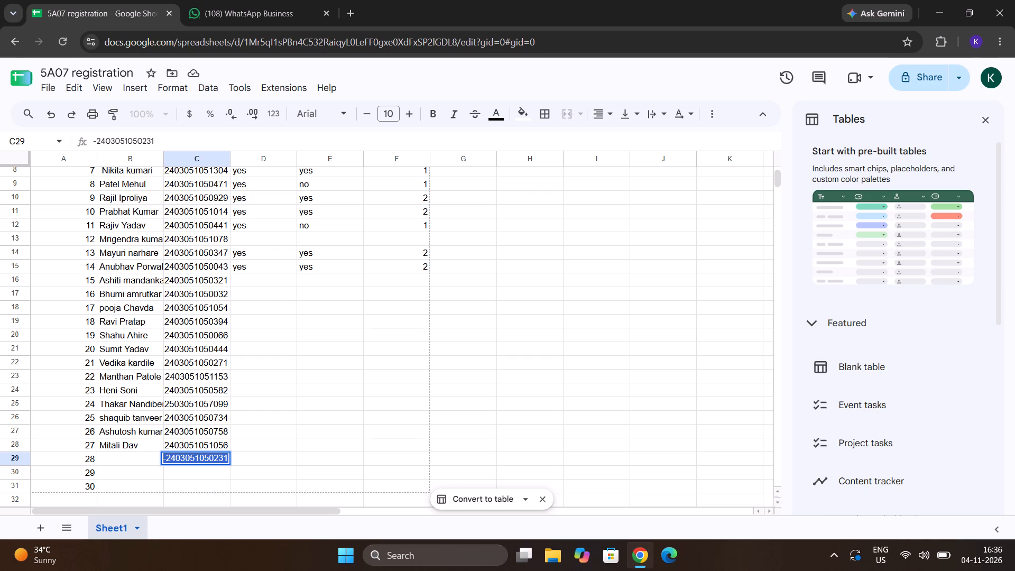
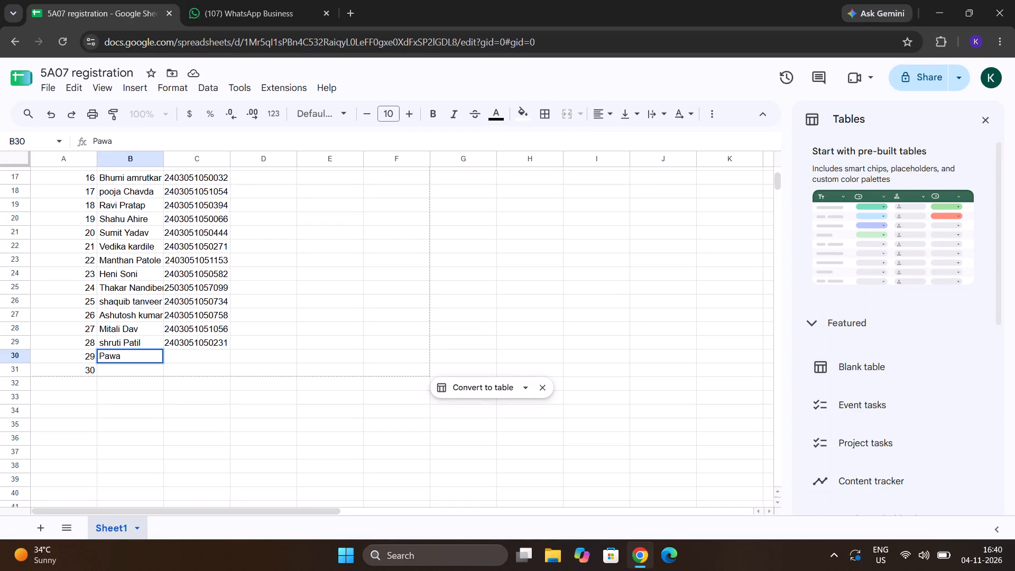
# Complete the student's name for serial number 29 in the Name column, cell B30.
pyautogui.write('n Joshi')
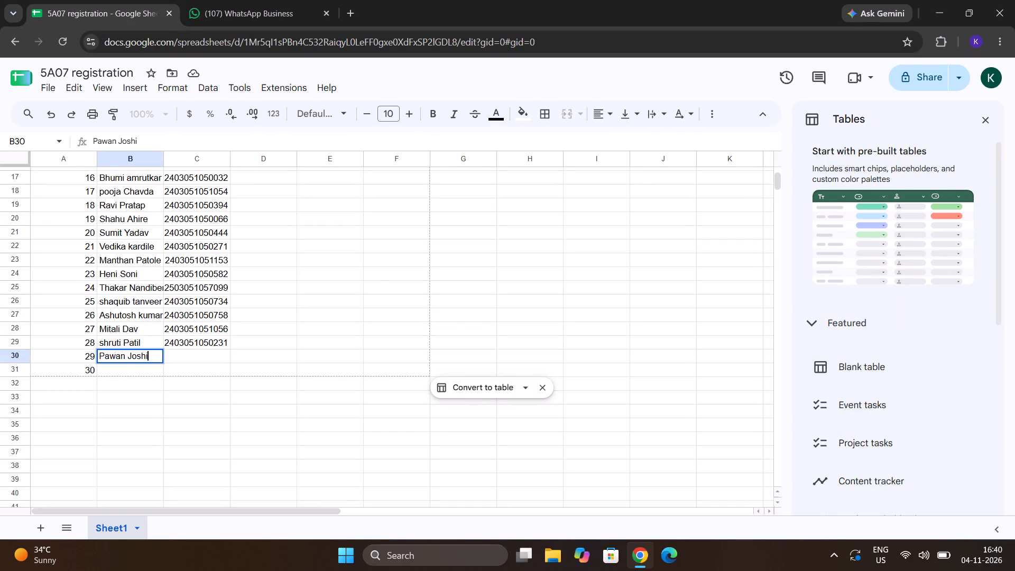
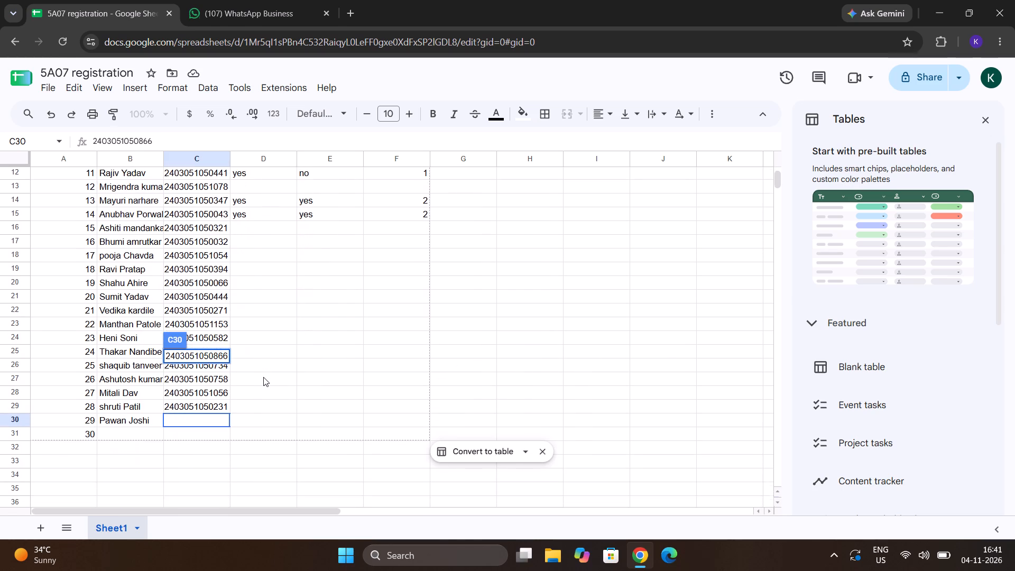
# Finish entering the enrollment number for serial number 29 in cell C30.
pyautogui.scroll(-1, 263, 377)
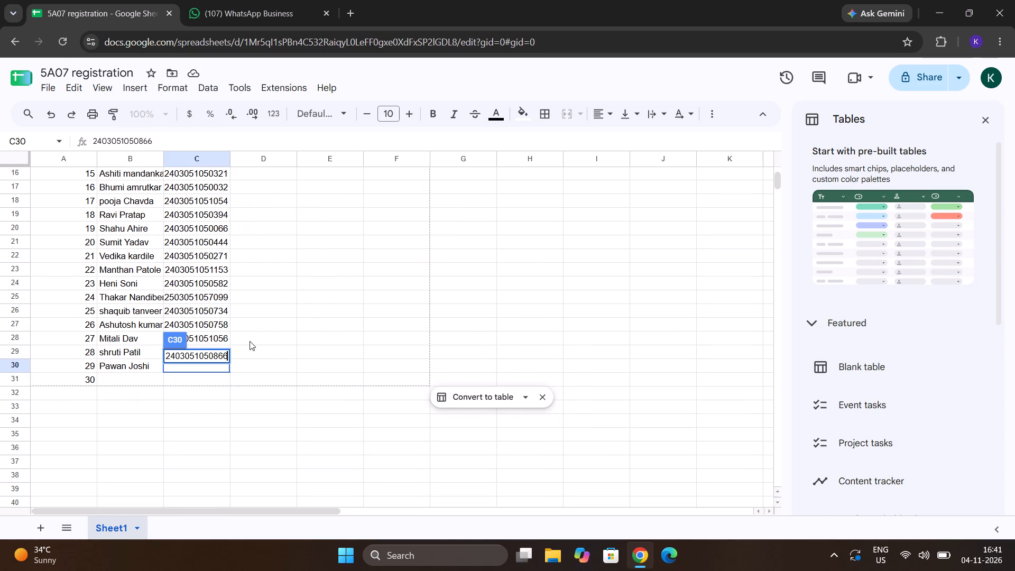
pyautogui.scroll(-2, 250, 341)
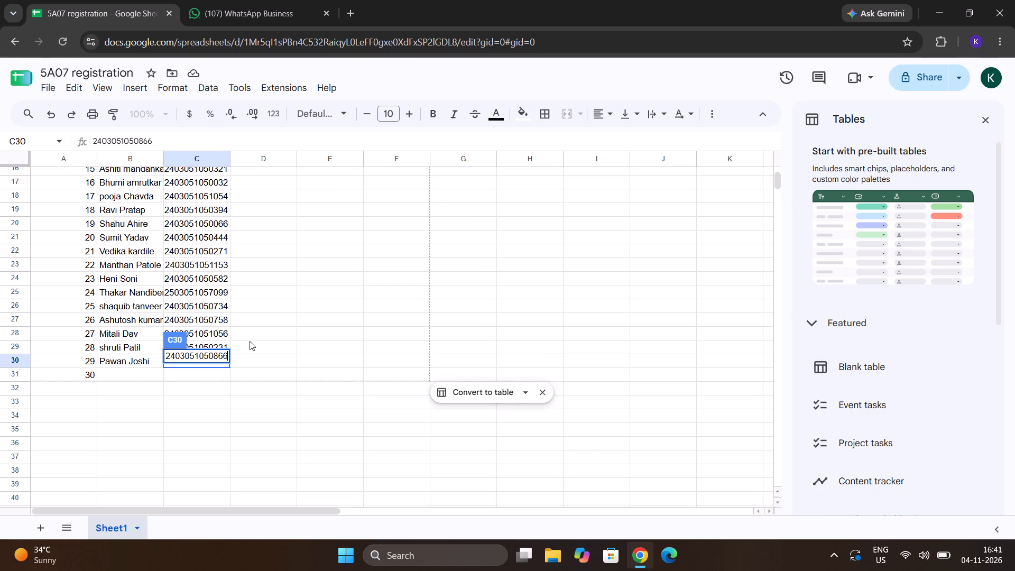
pyautogui.scroll(-2, 250, 341)
pyautogui.press('Return')
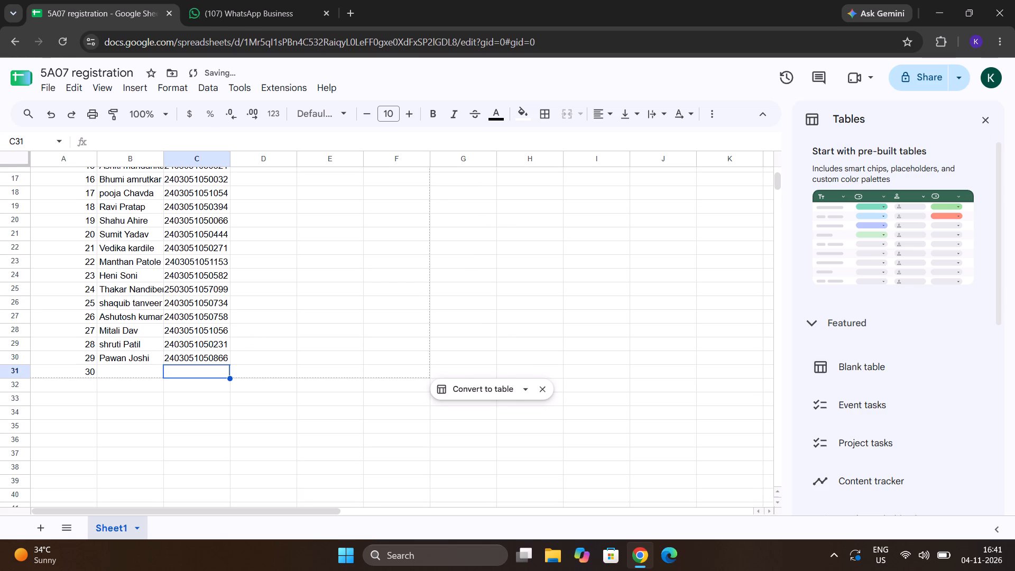
# Fill in row 30 for serial number 29 with yes for Campus Commune, no for Tcs codevita, and a Total of 1.
pyautogui.click(257, 352)
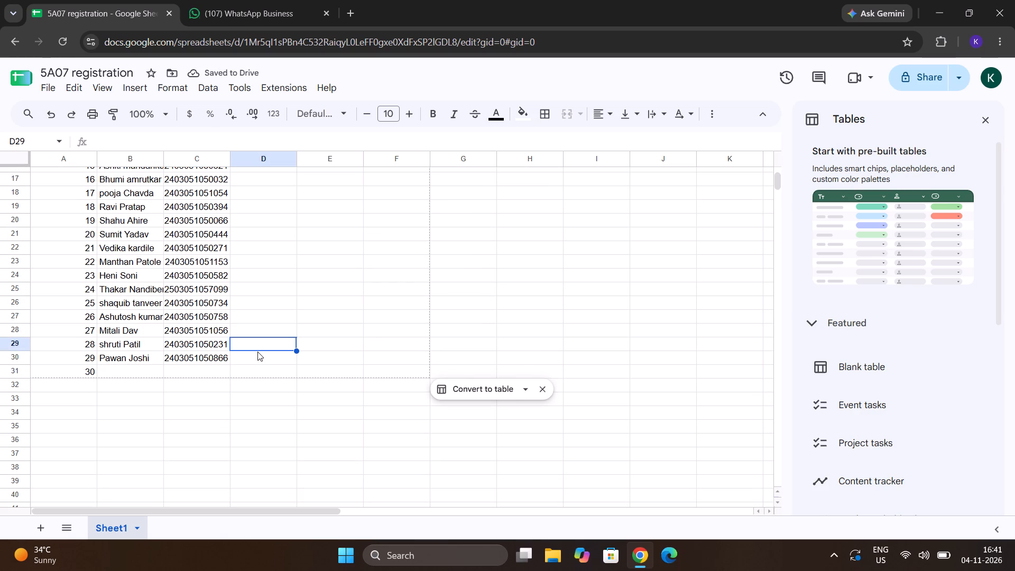
pyautogui.click(257, 358)
pyautogui.write('yes')
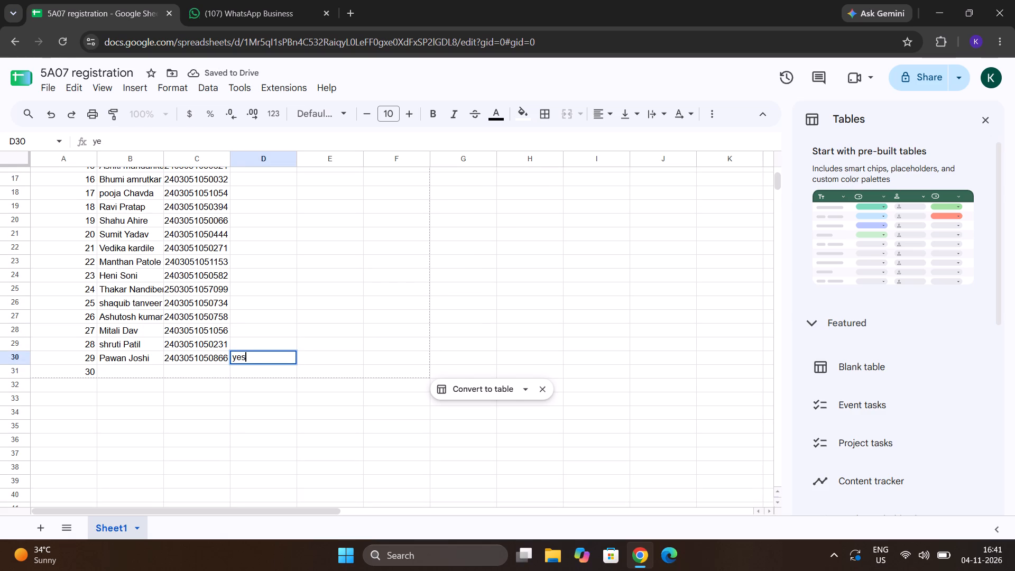
pyautogui.click(337, 359)
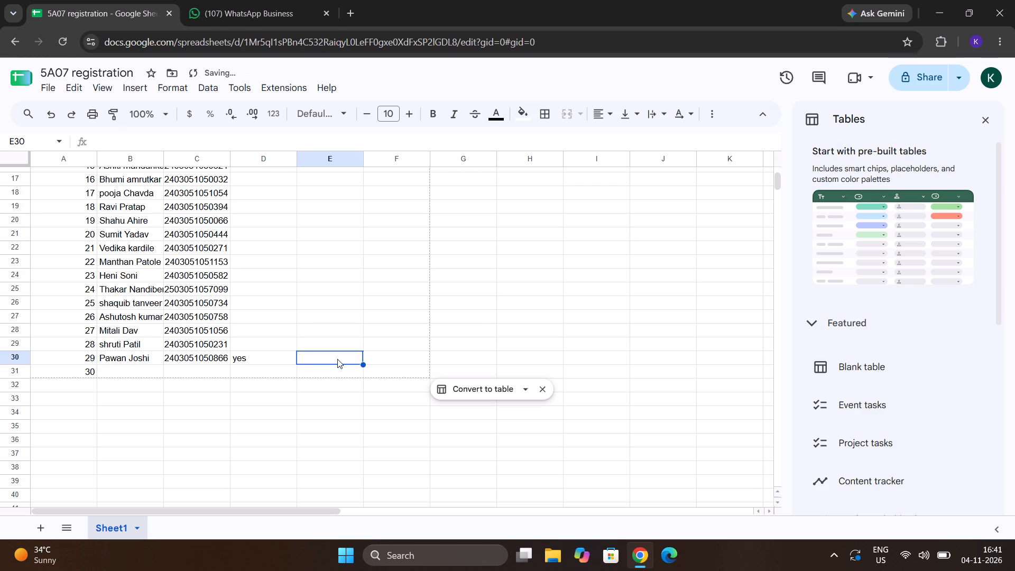
pyautogui.write('no')
pyautogui.scroll(3, 337, 359)
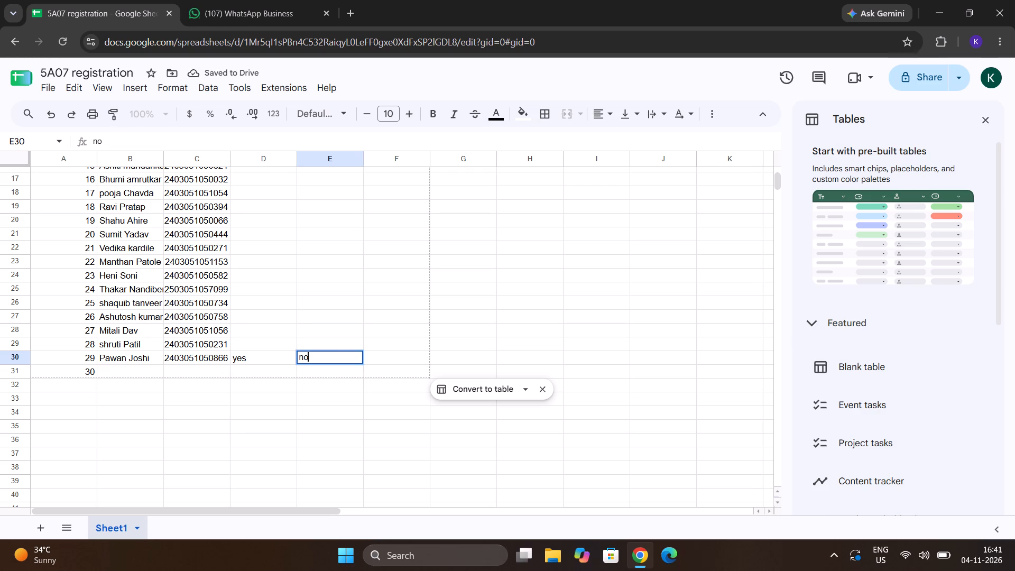
pyautogui.scroll(1, 337, 359)
pyautogui.scroll(2, 333, 294)
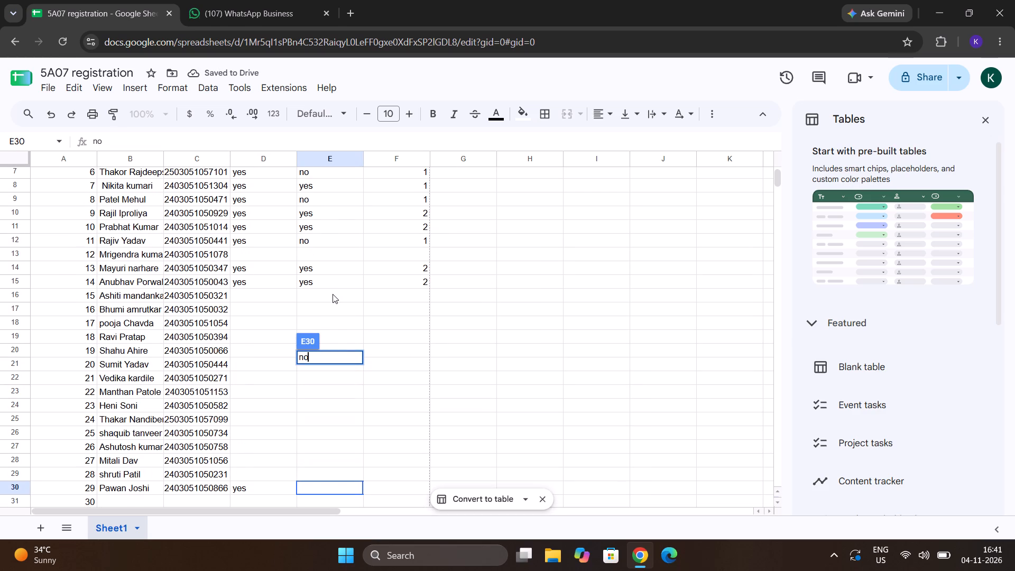
pyautogui.scroll(-4, 333, 294)
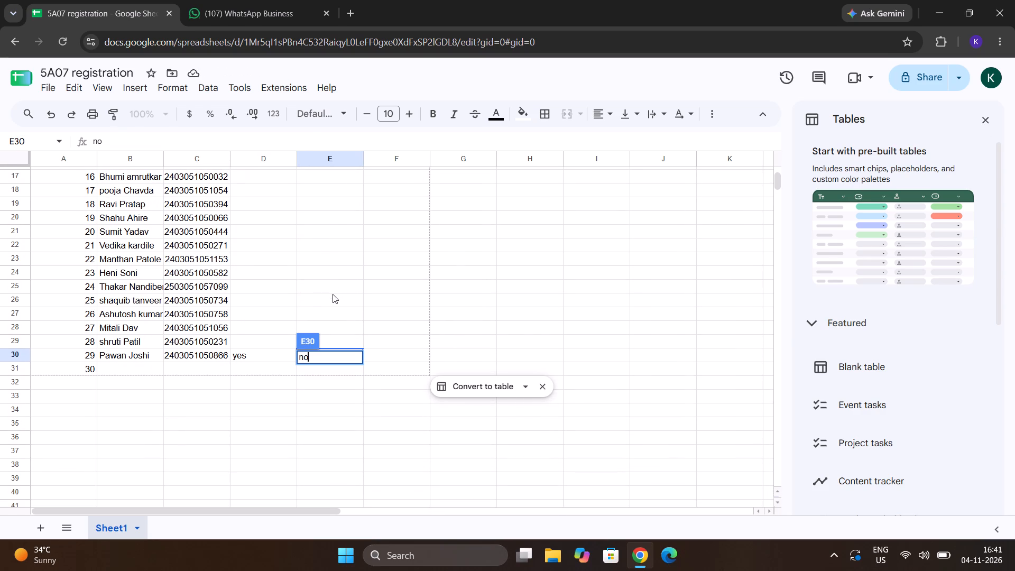
pyautogui.press('Return')
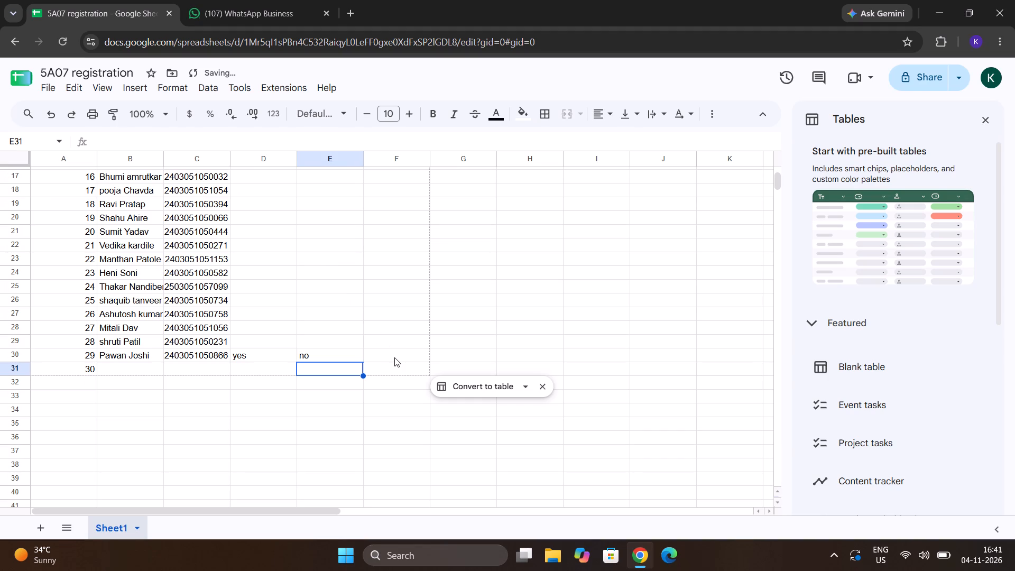
pyautogui.click(395, 358)
pyautogui.press('1')
pyautogui.press('Return')
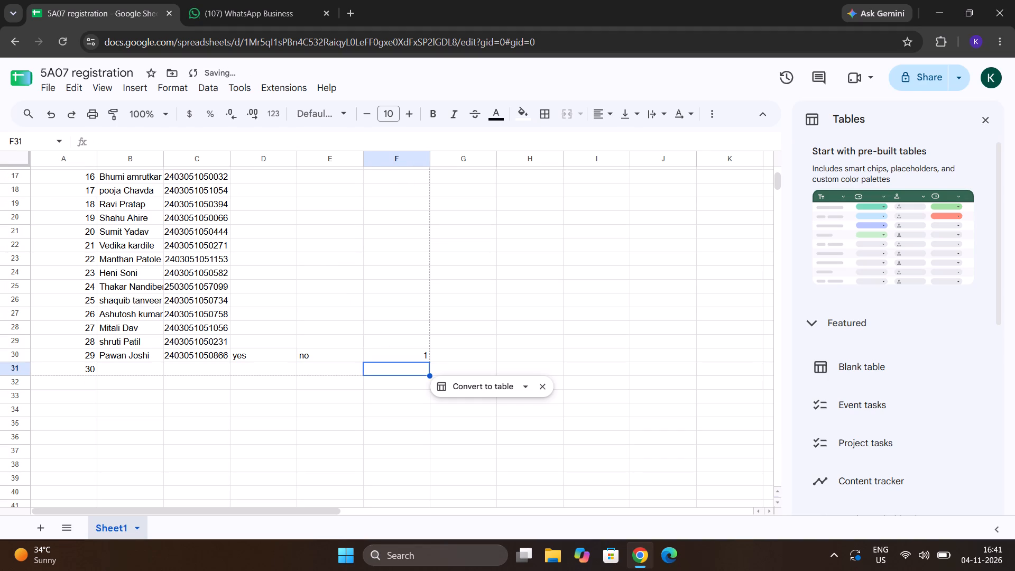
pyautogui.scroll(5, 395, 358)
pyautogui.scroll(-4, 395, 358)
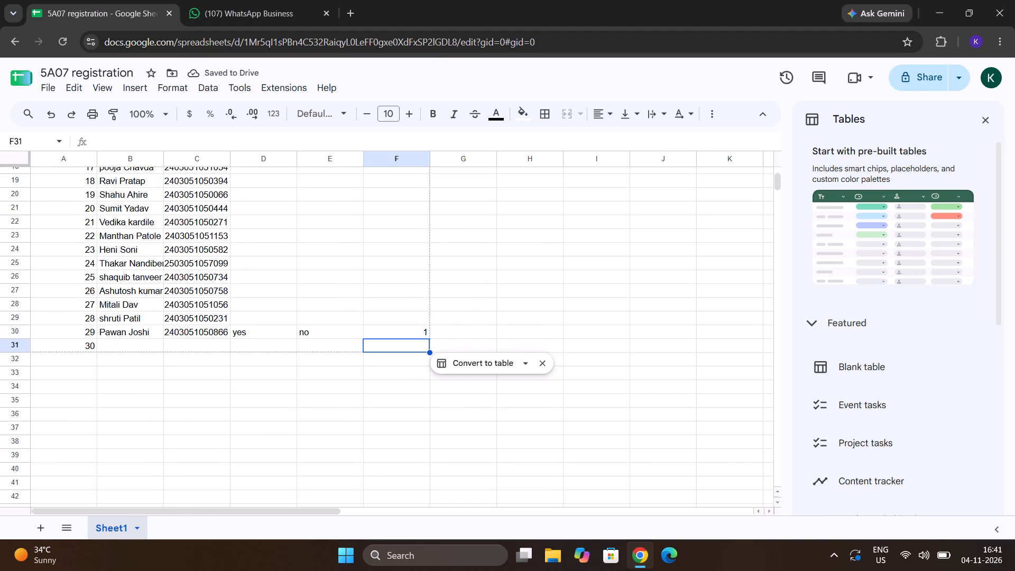
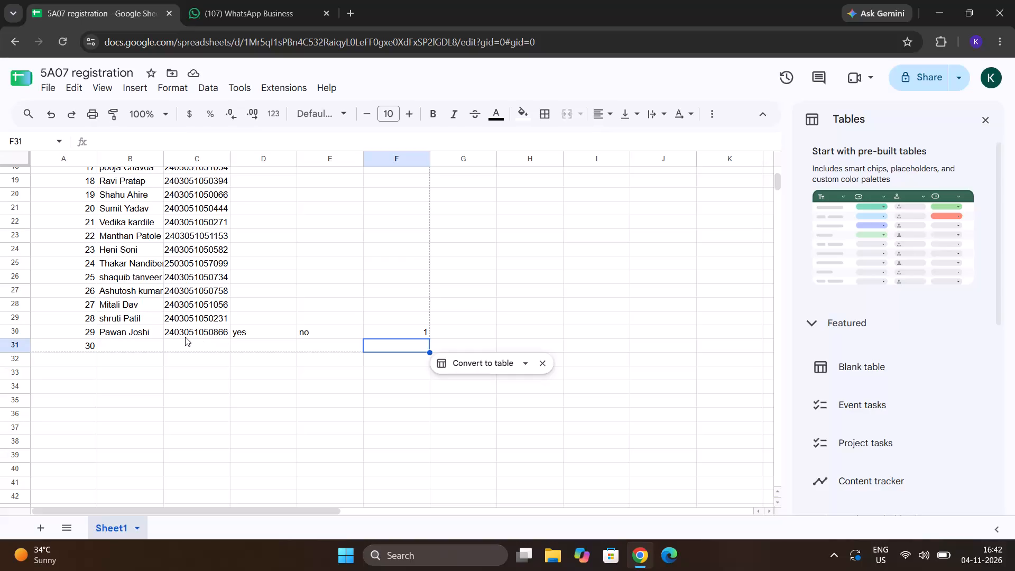
# Enter the student's name for serial number 30 in cell B31.
pyautogui.click(132, 343)
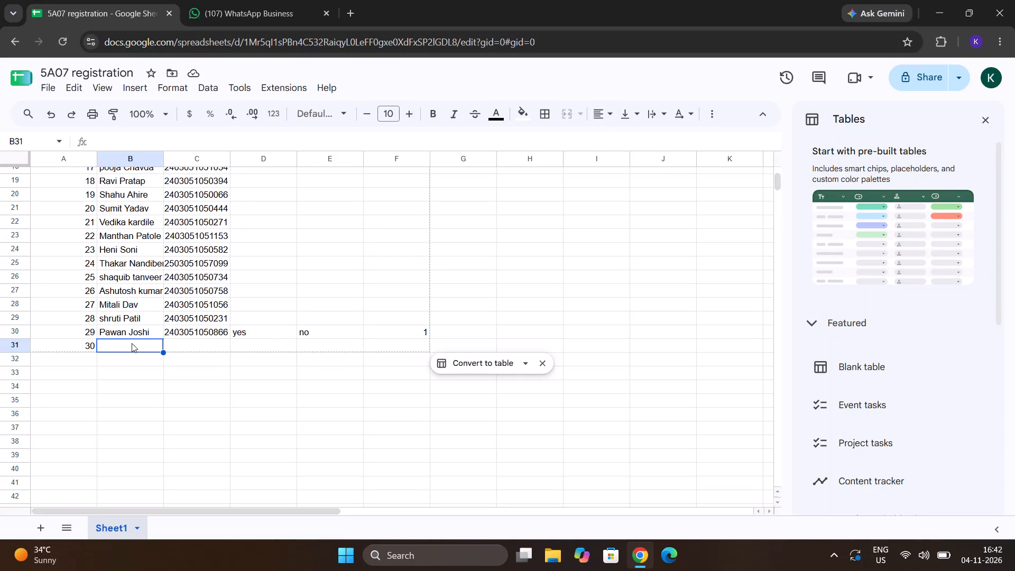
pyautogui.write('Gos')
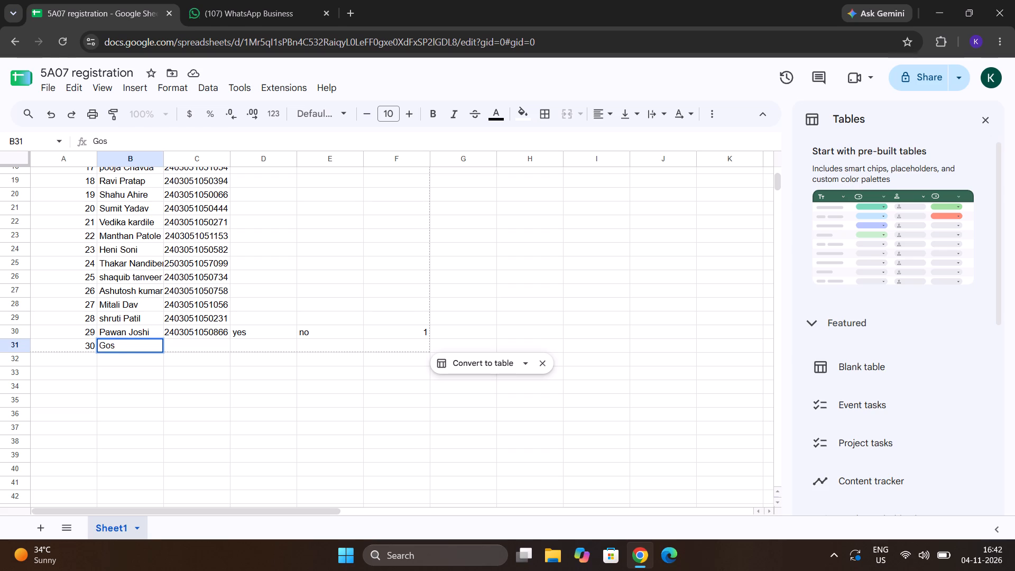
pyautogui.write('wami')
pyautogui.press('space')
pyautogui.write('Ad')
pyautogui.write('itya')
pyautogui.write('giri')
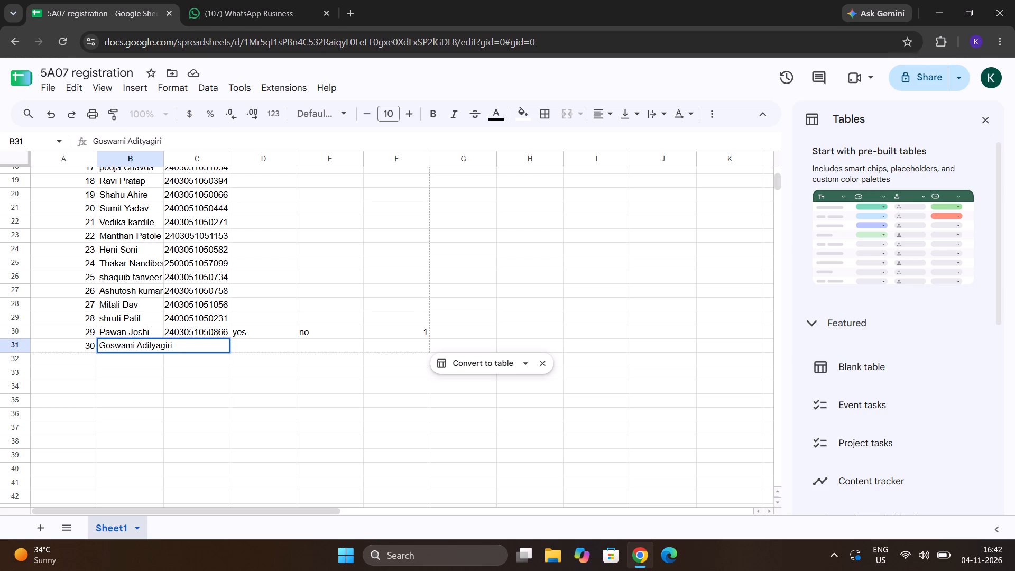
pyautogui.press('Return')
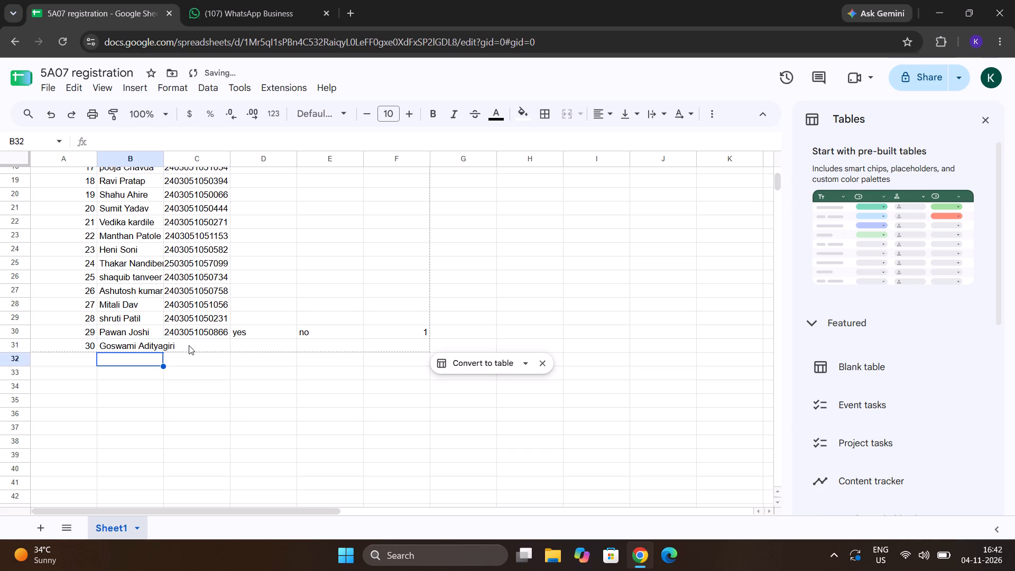
# Enter the student's enrollment number for serial number 30 in cell C31.
pyautogui.click(189, 345)
pyautogui.press('Return')
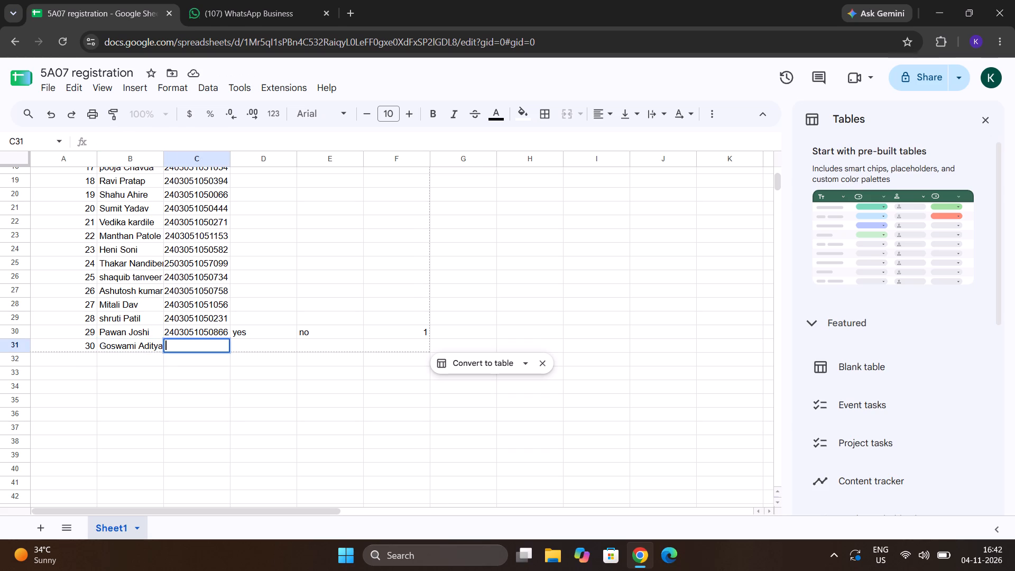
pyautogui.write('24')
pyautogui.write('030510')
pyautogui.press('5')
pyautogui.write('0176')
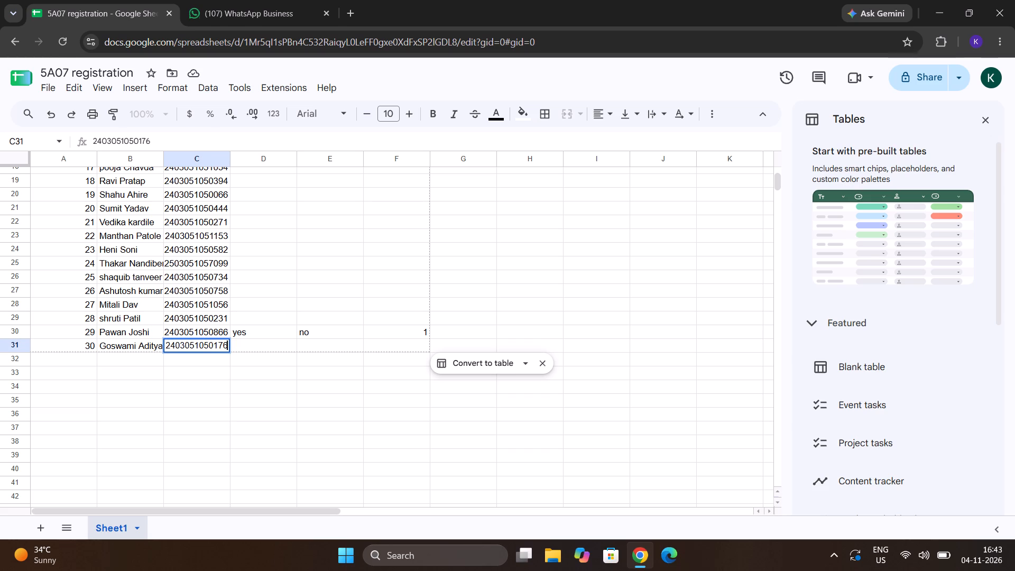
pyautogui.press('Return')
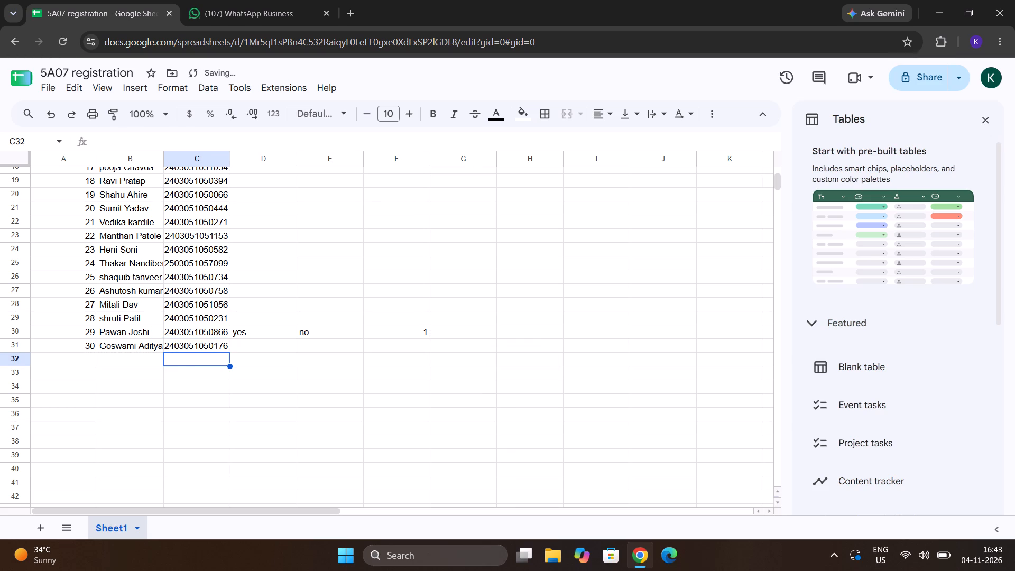
# Fill in row 13 for serial number 12 with 1 for Tcs codevita and a Total of 1.
pyautogui.scroll(3, 189, 345)
pyautogui.scroll(-1, 189, 345)
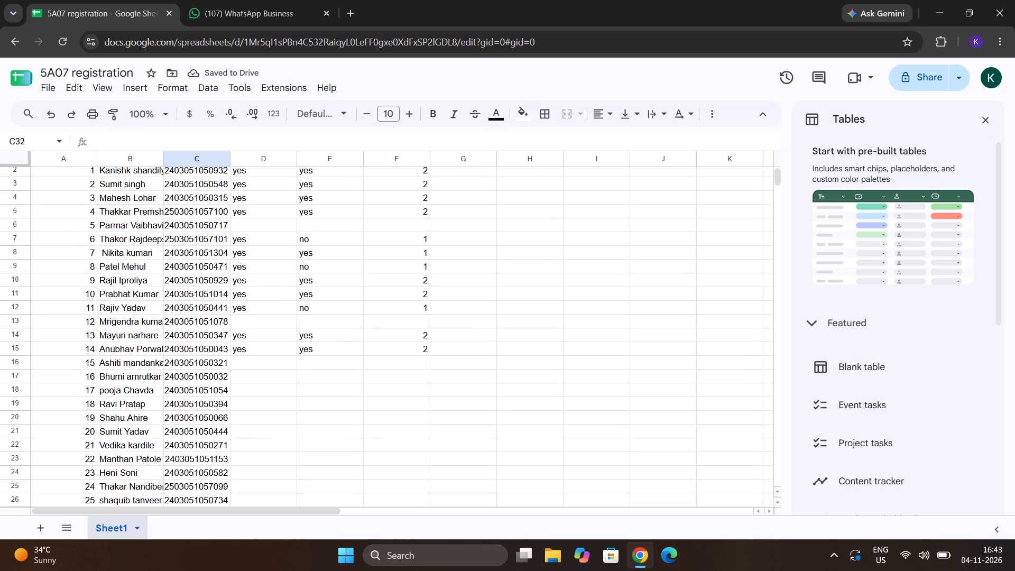
pyautogui.scroll(-1, 189, 345)
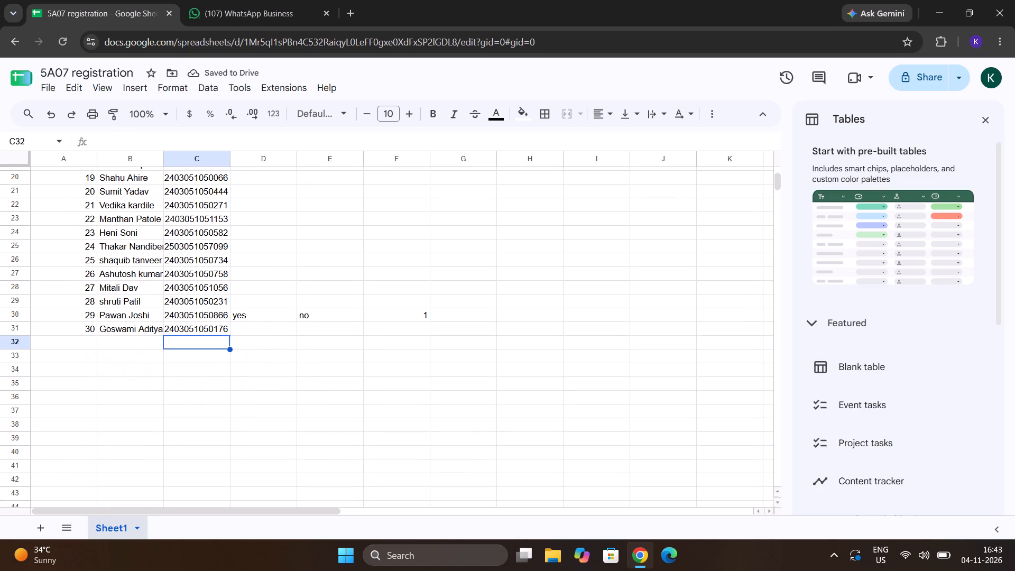
pyautogui.scroll(5, 189, 345)
pyautogui.scroll(-2, 189, 345)
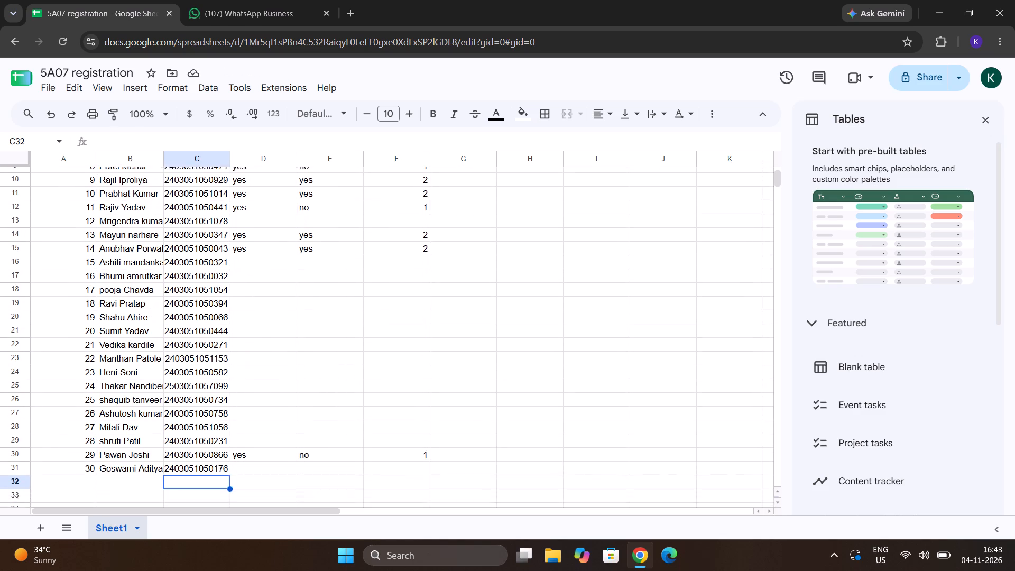
pyautogui.scroll(-2, 189, 345)
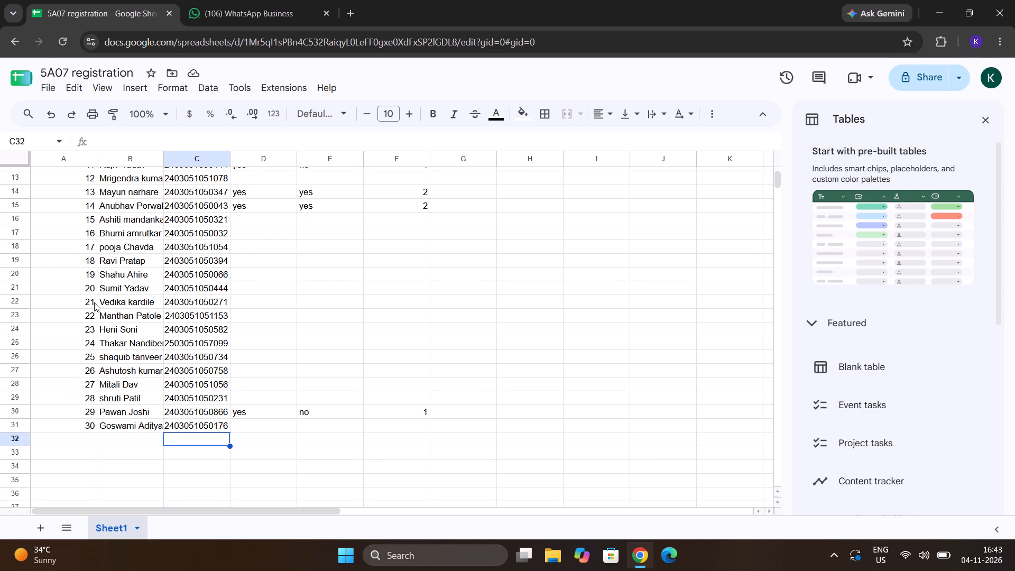
pyautogui.scroll(2, 158, 289)
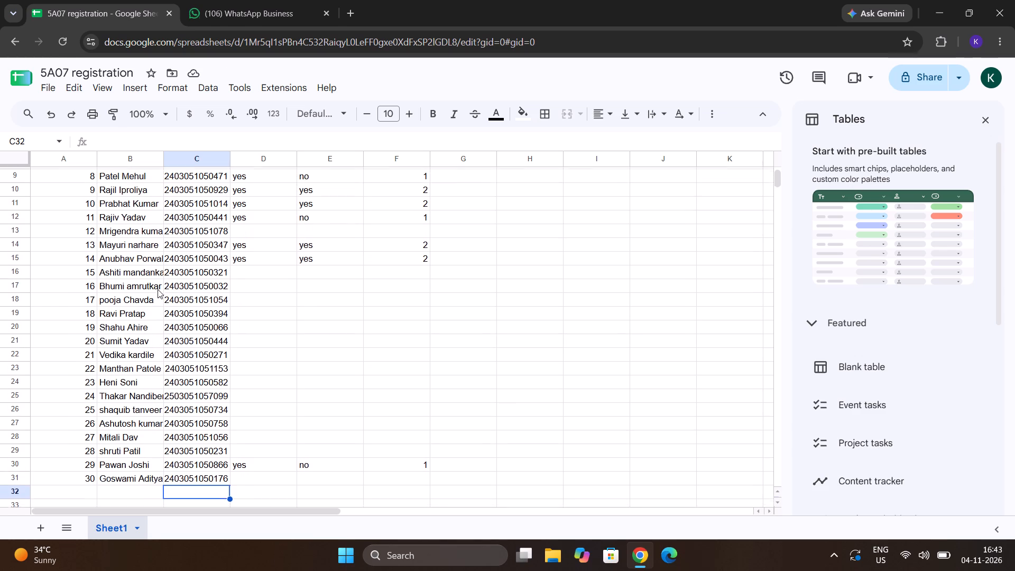
pyautogui.scroll(1, 158, 289)
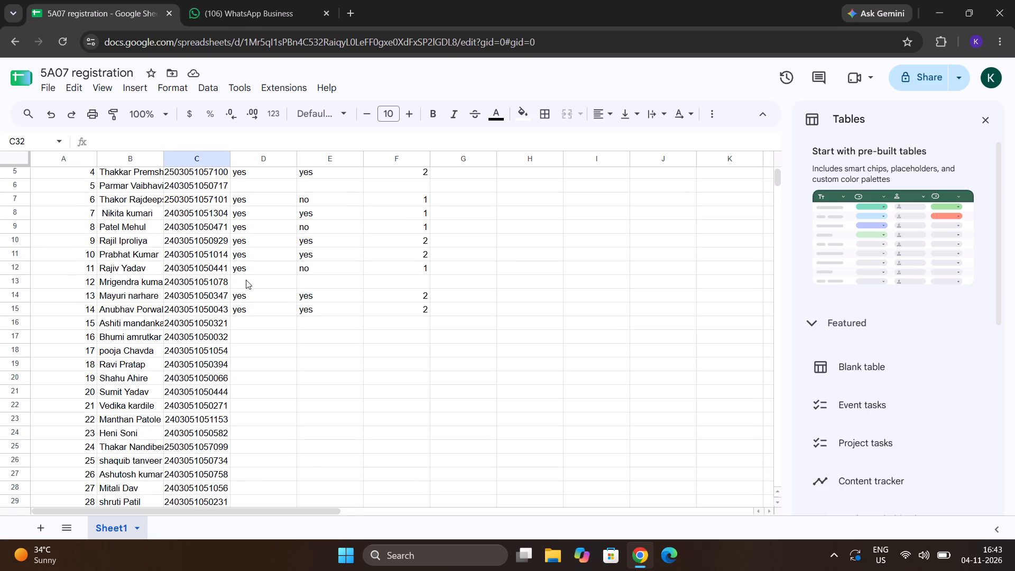
pyautogui.click(319, 283)
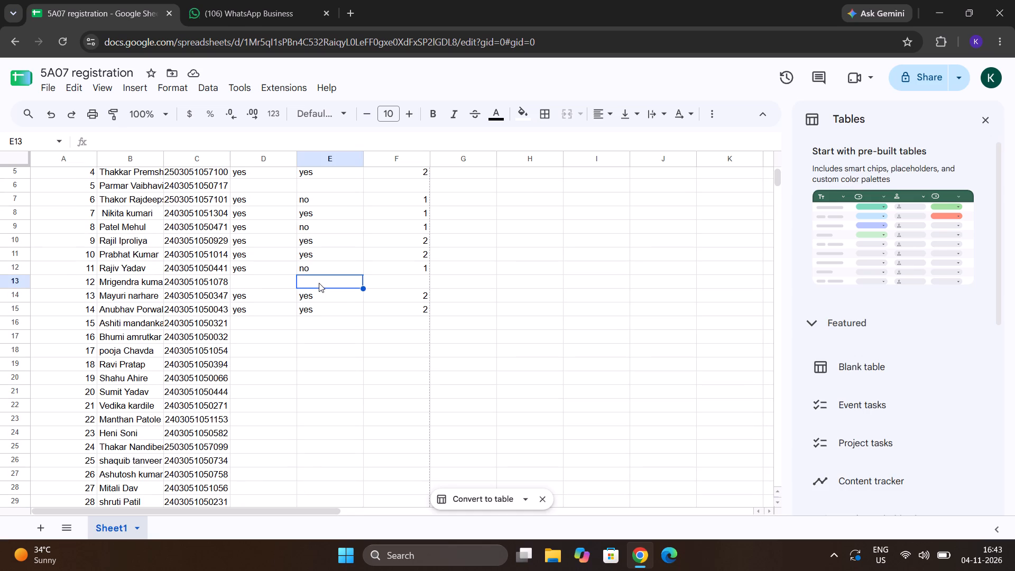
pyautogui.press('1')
pyautogui.click(402, 280)
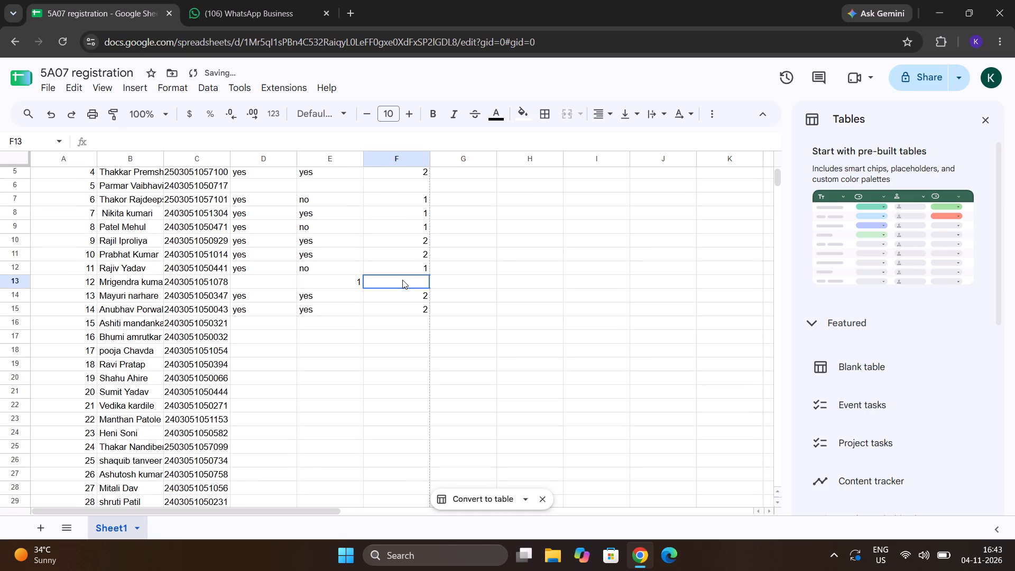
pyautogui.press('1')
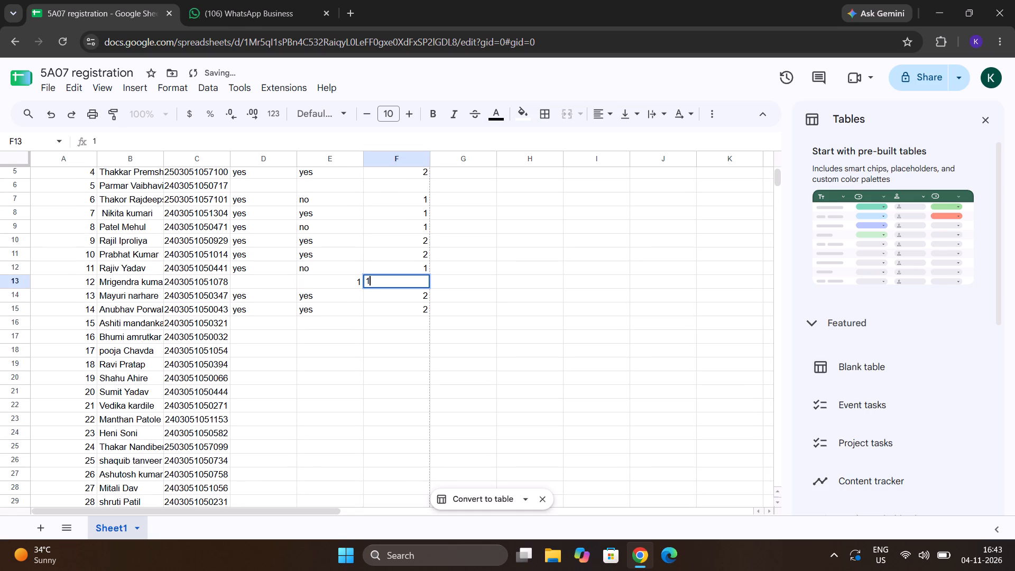
pyautogui.press('Return')
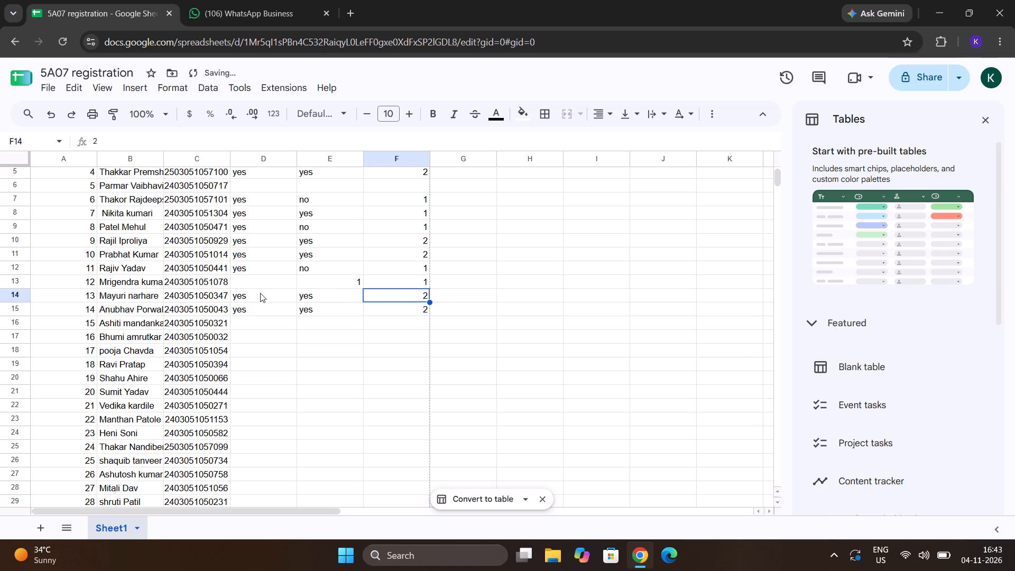
# Review the student rows for serial numbers 1 to 30, checking the Campus Commune, Tcs codevita and Total columns for gaps.
pyautogui.scroll(4, 267, 306)
pyautogui.scroll(-1, 267, 306)
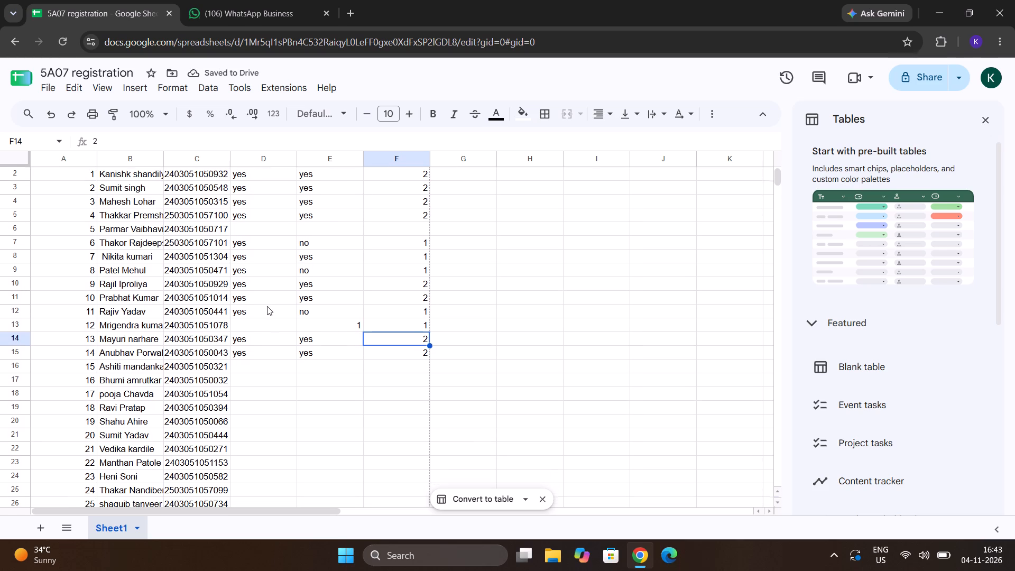
pyautogui.scroll(-1, 267, 306)
pyautogui.scroll(2, 267, 306)
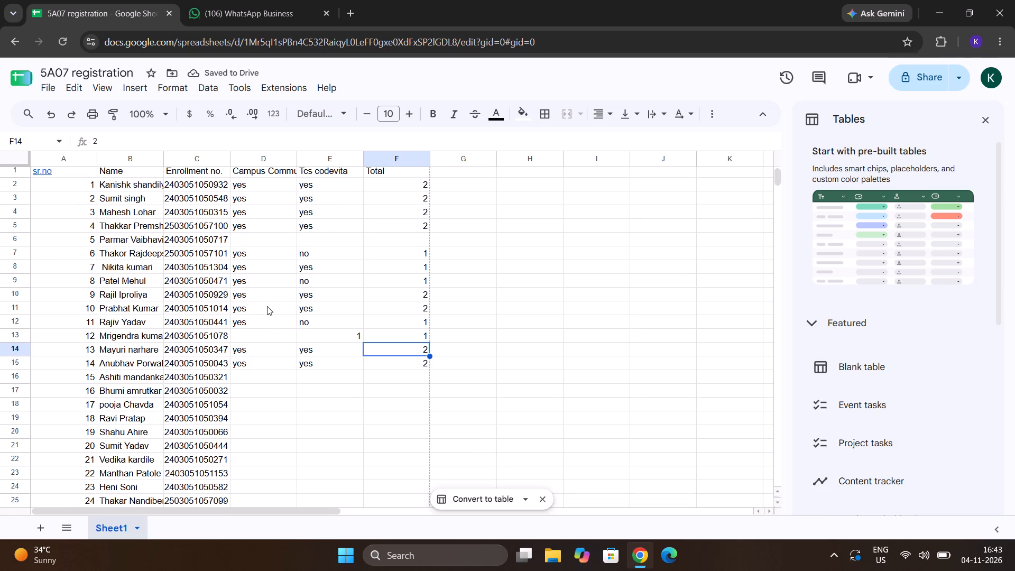
pyautogui.scroll(-2, 267, 306)
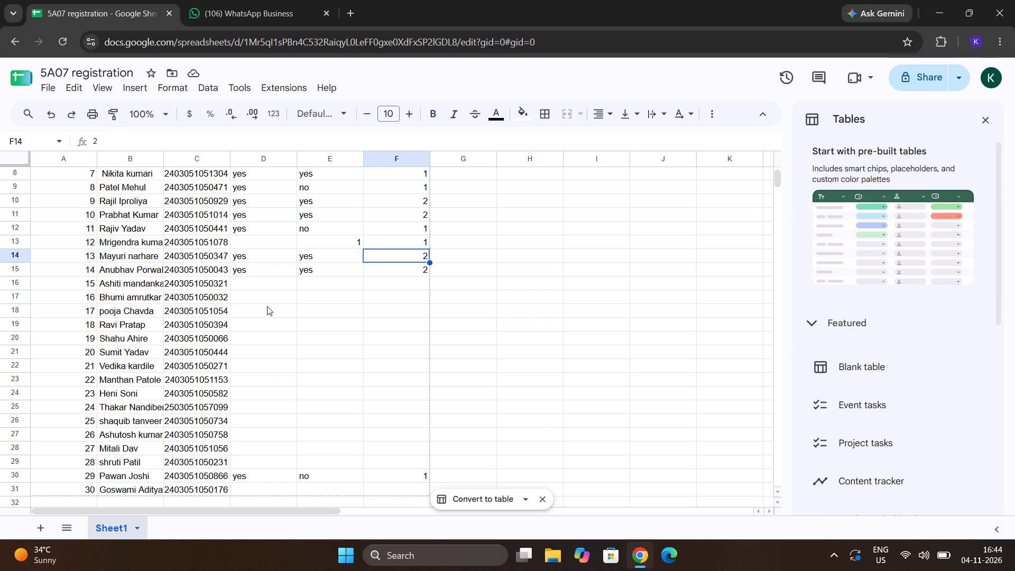
pyautogui.scroll(-4, 267, 306)
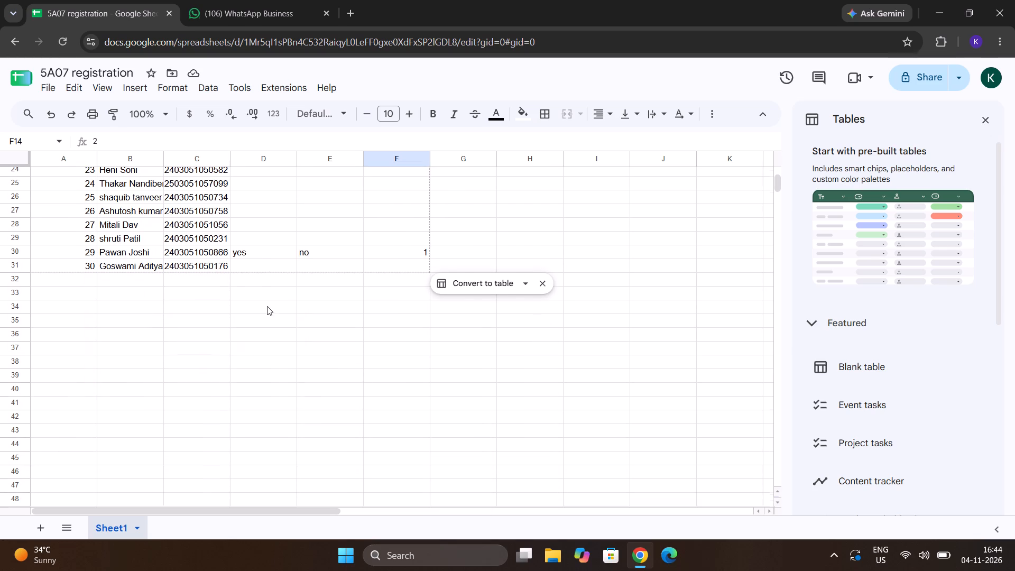
pyautogui.rightClick(267, 306)
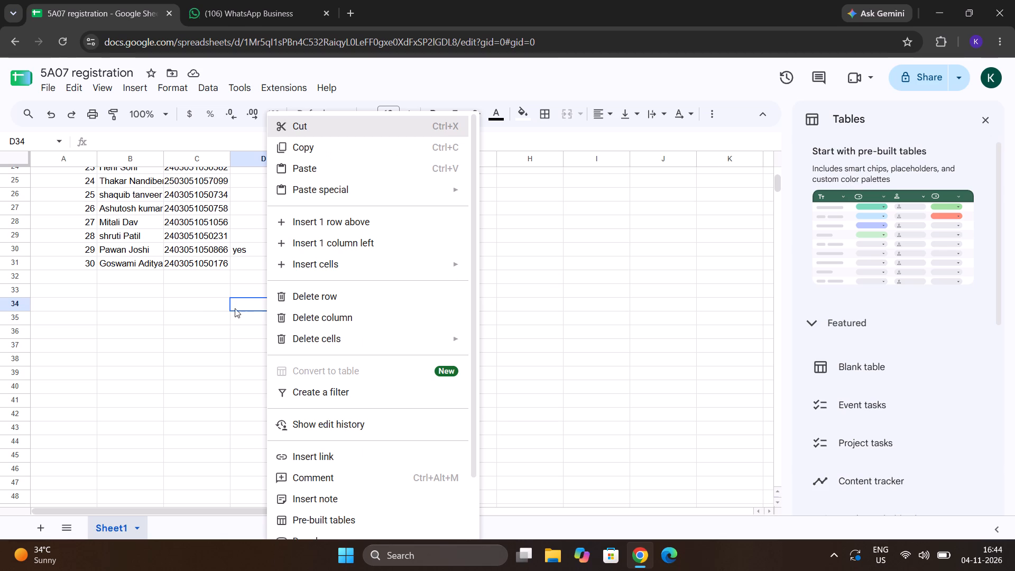
pyautogui.scroll(3, 196, 307)
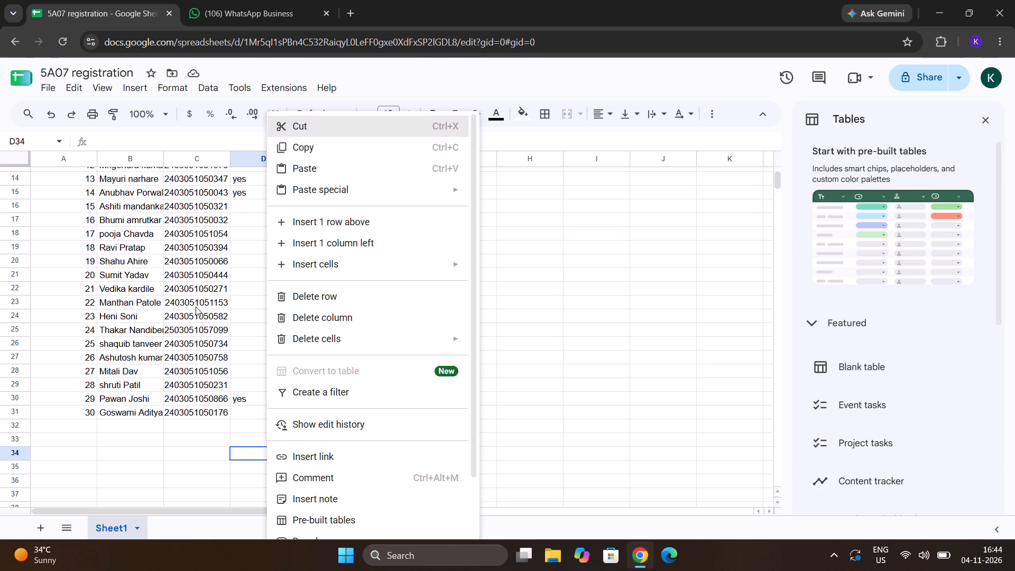
pyautogui.click(376, 68)
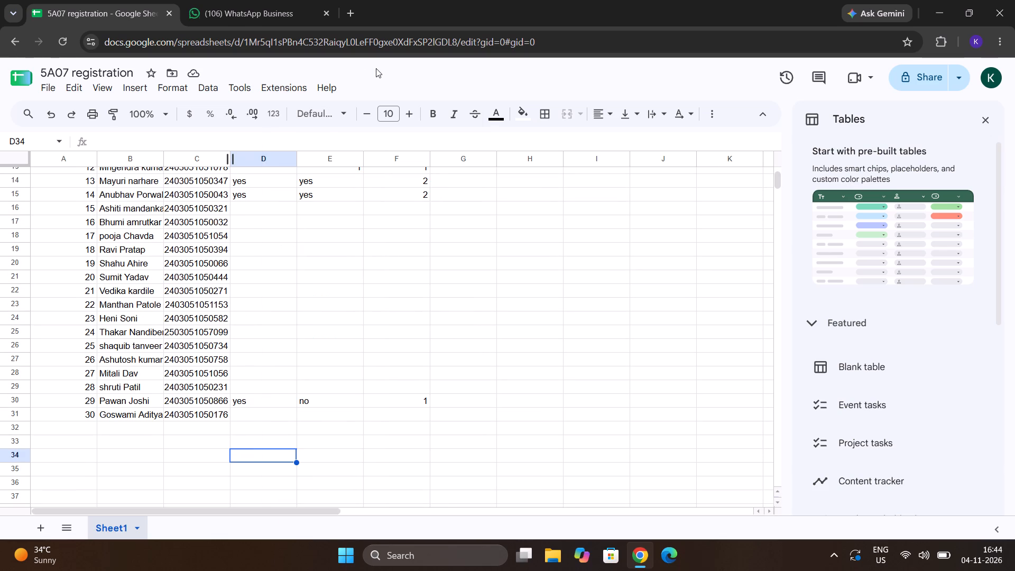
pyautogui.scroll(3, 376, 68)
pyautogui.scroll(2, 241, 255)
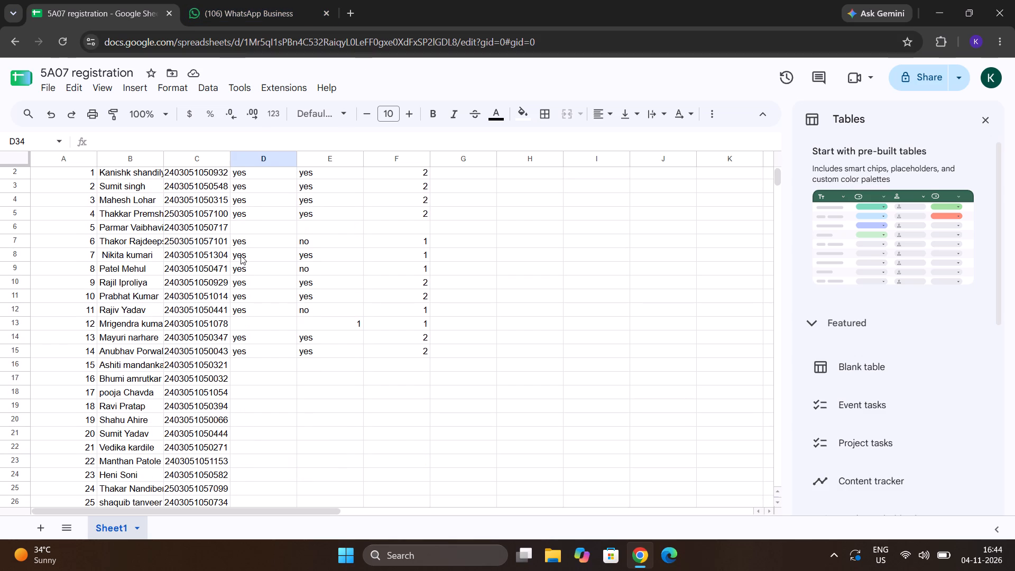
pyautogui.scroll(2, 241, 255)
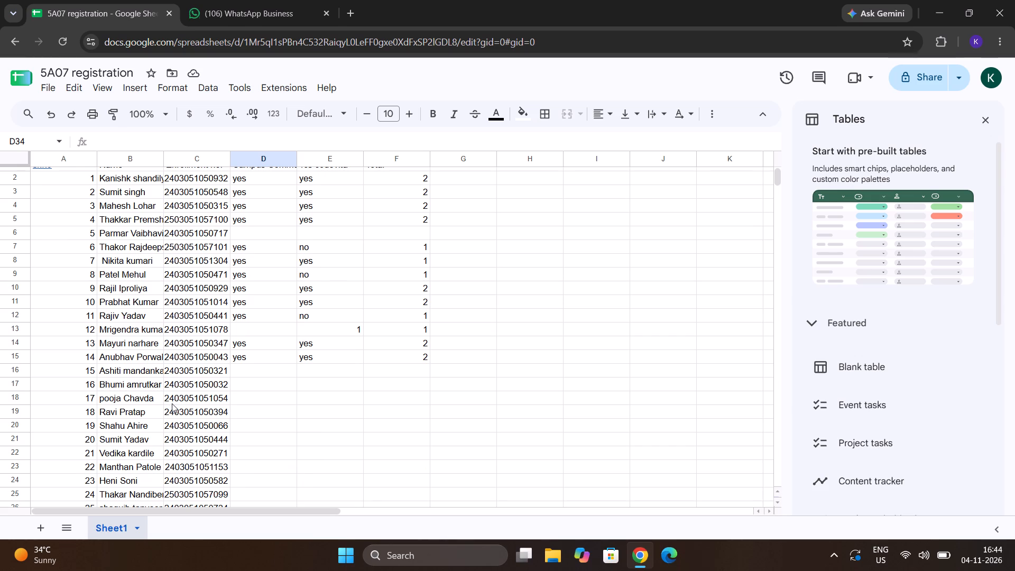
pyautogui.scroll(-4, 172, 403)
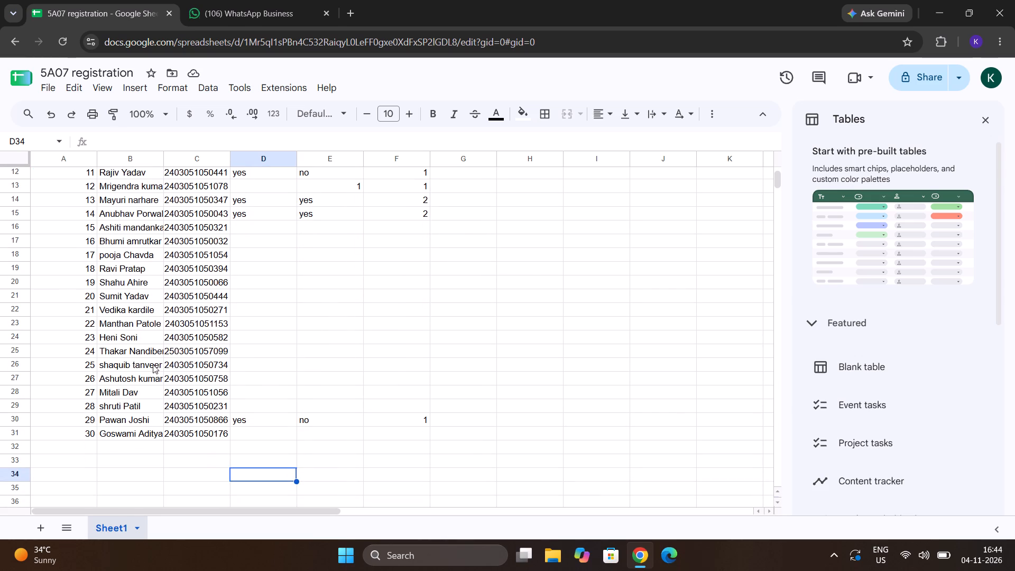
pyautogui.scroll(1, 137, 283)
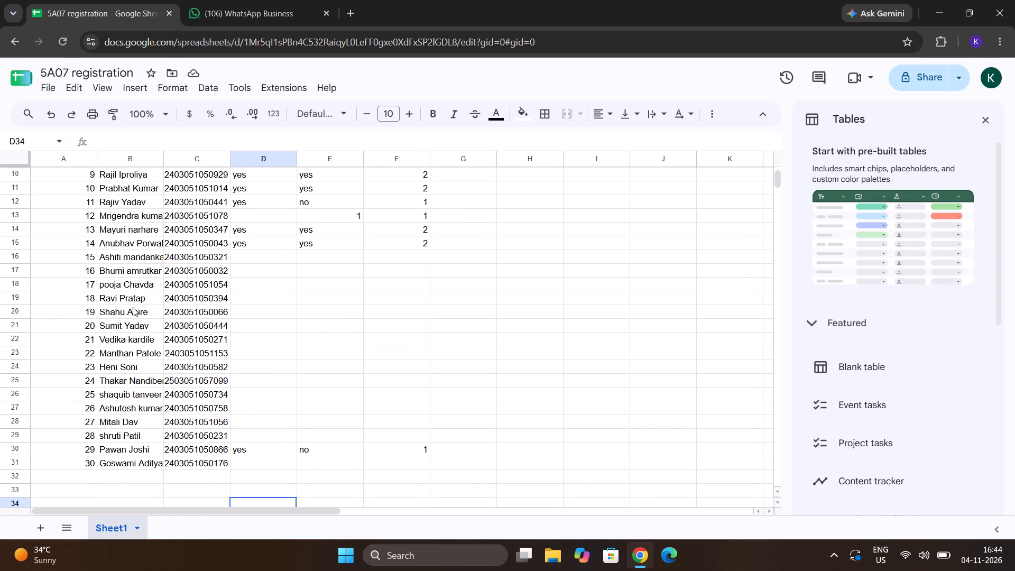
# Fill in row 19 for serial number 18 with yes for Campus Commune, no for Tcs codevita and a Total of 1.
pyautogui.scroll(3, 124, 279)
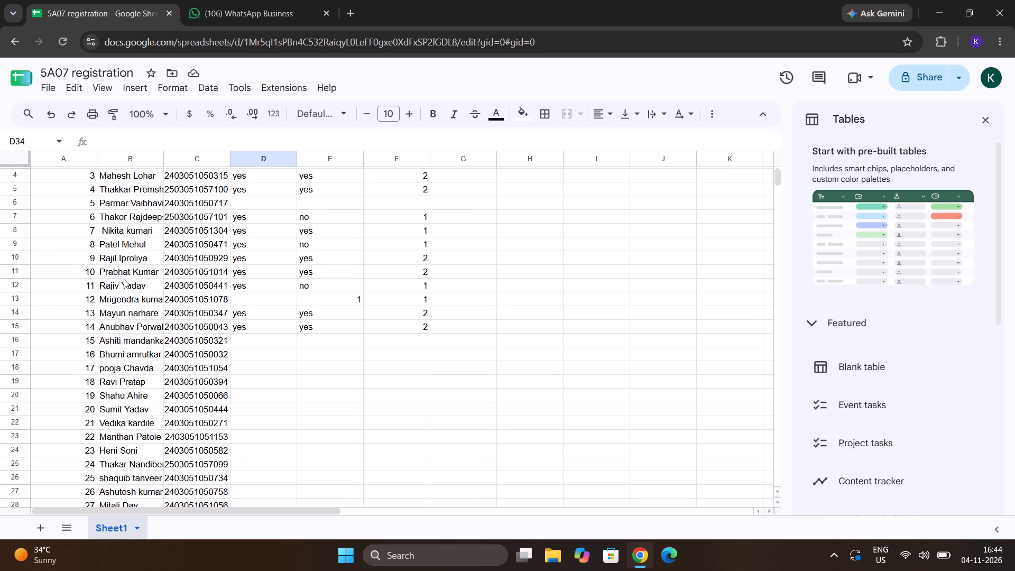
pyautogui.scroll(1, 124, 279)
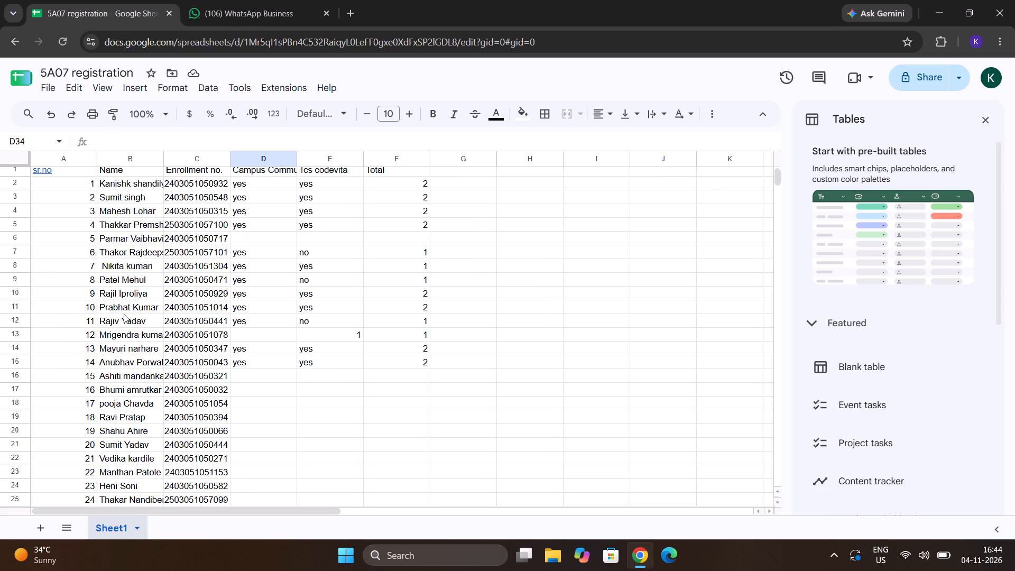
pyautogui.scroll(-4, 124, 314)
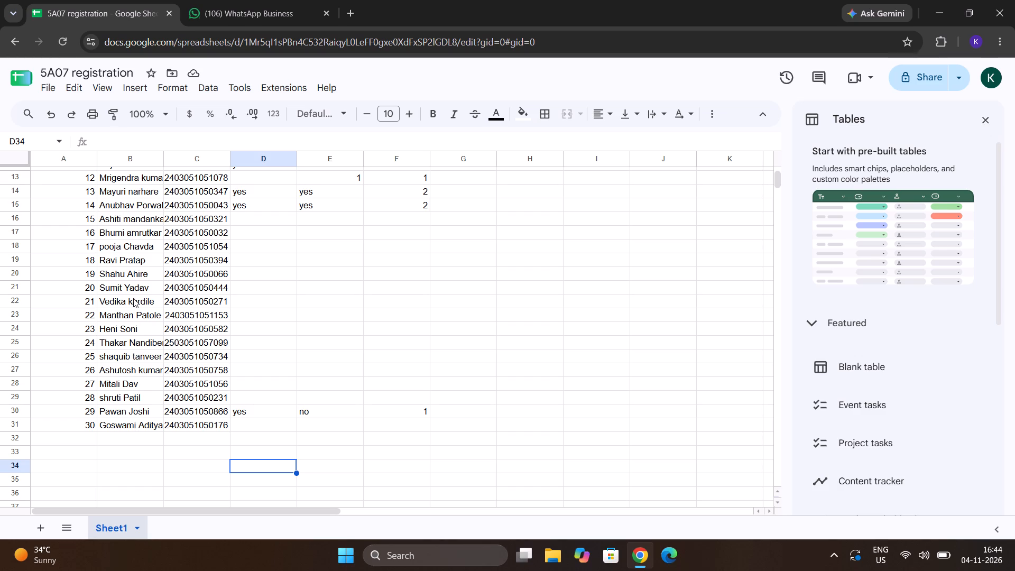
pyautogui.scroll(1, 133, 298)
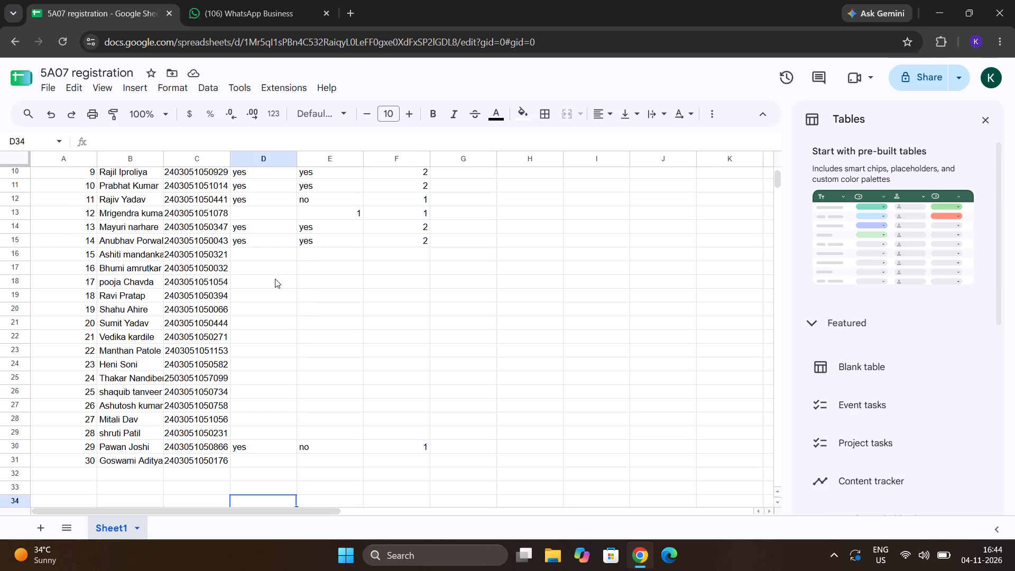
pyautogui.click(251, 300)
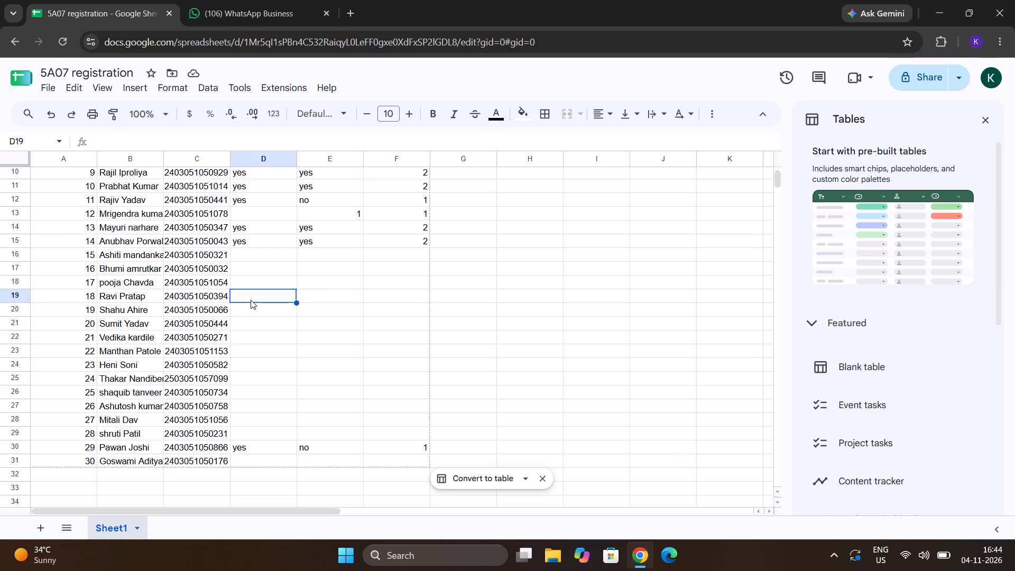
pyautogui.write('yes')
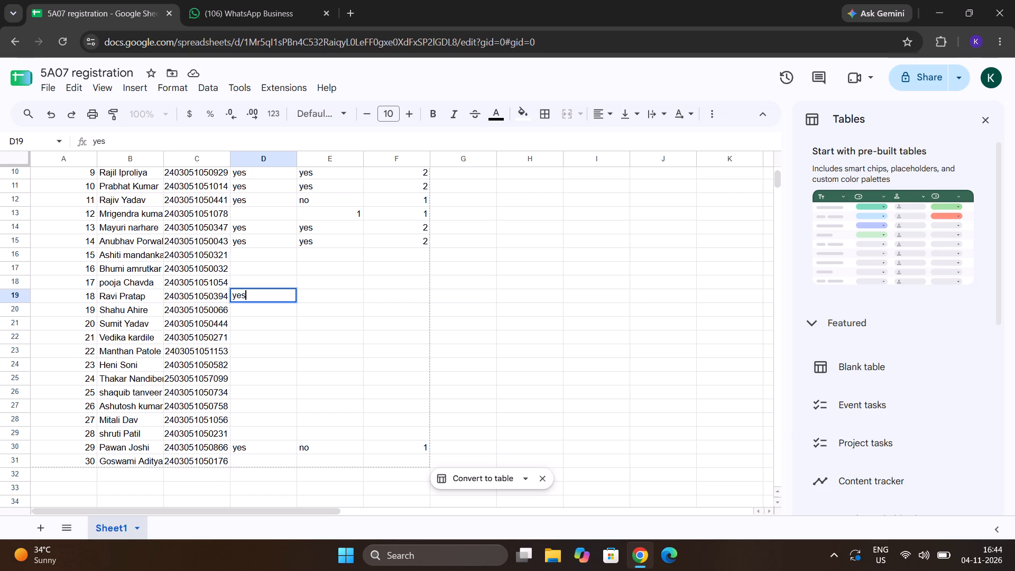
pyautogui.click(318, 296)
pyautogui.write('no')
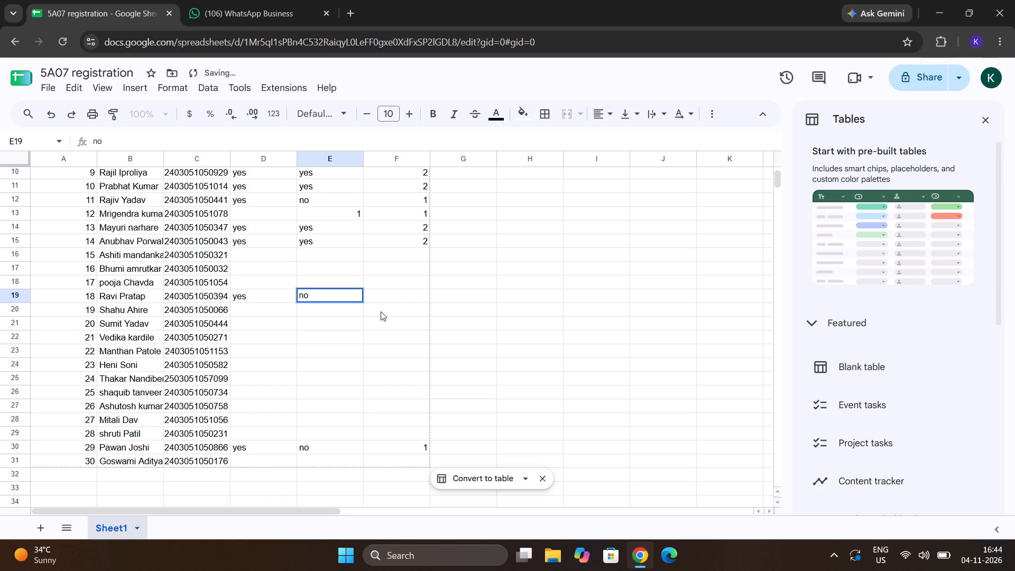
pyautogui.click(425, 292)
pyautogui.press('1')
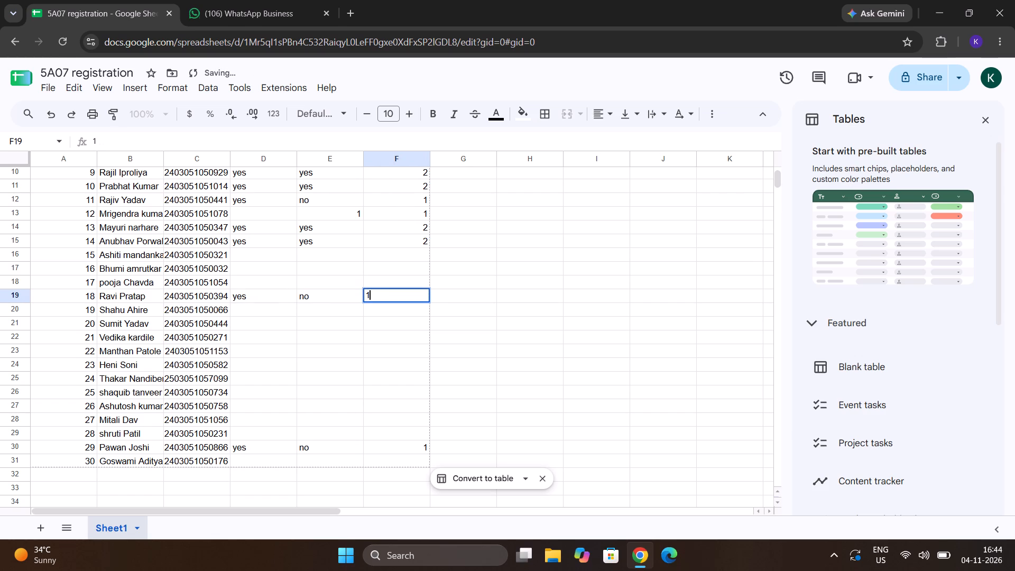
pyautogui.press('Return')
# Replace the Tcs codevita entry in row 13 for serial number 12 with yes.
pyautogui.scroll(1, 454, 292)
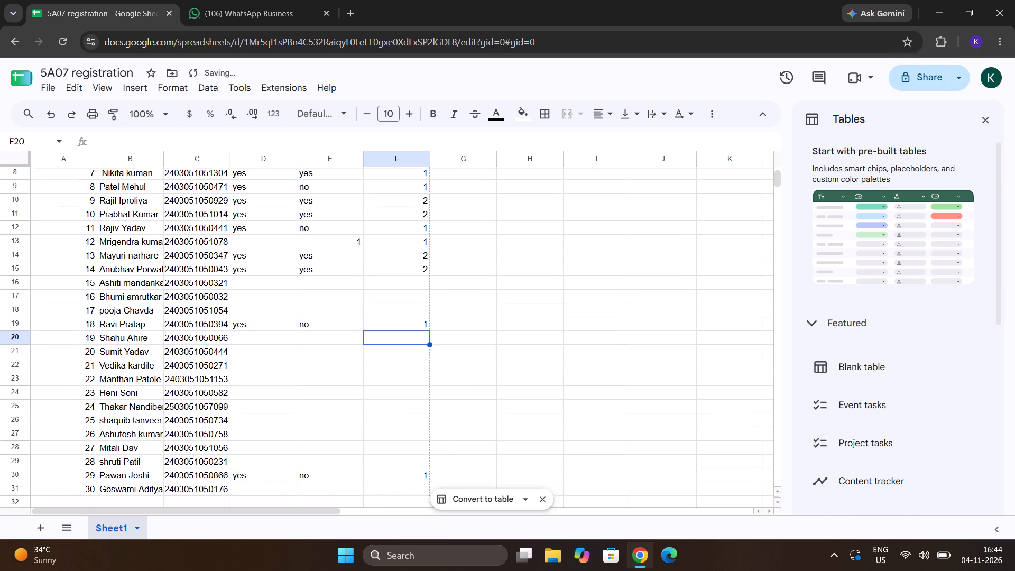
pyautogui.scroll(2, 454, 292)
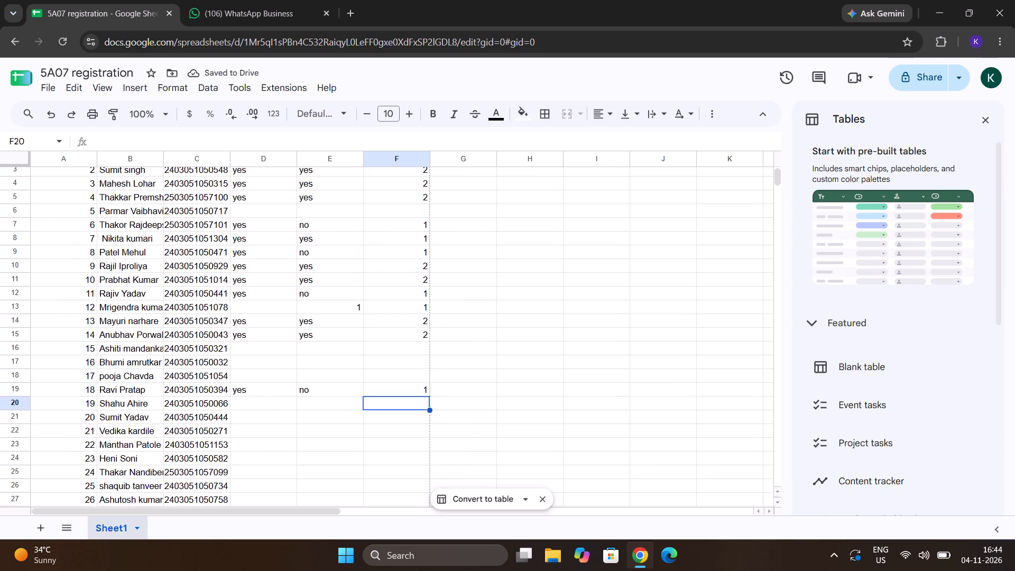
pyautogui.scroll(1, 454, 292)
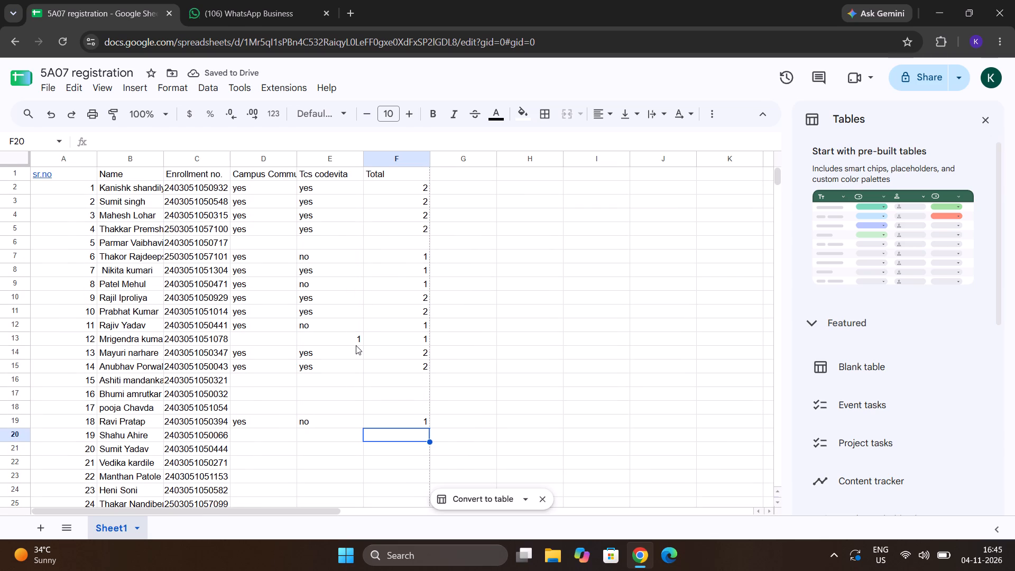
pyautogui.click(356, 345)
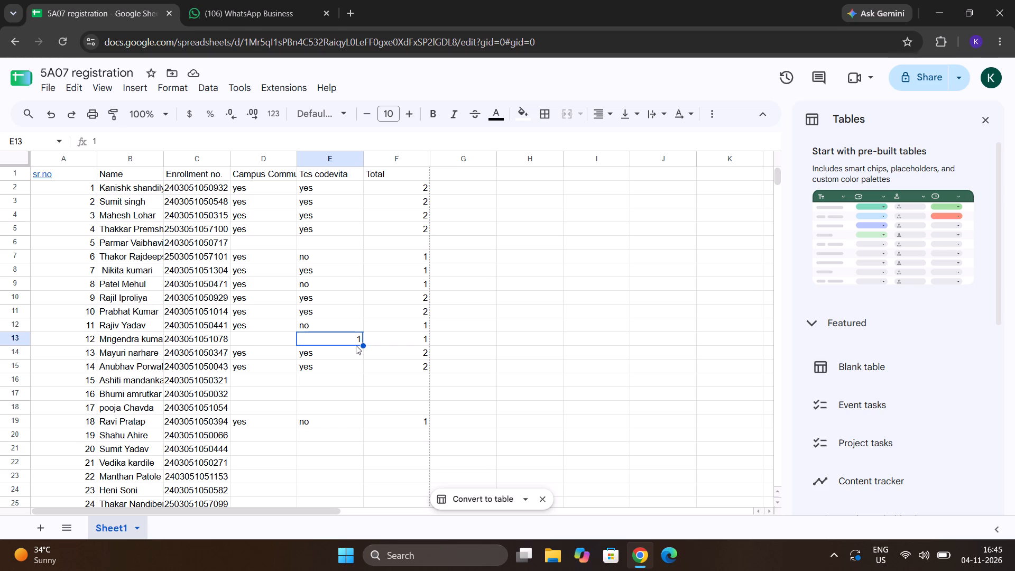
pyautogui.scroll(1, 356, 345)
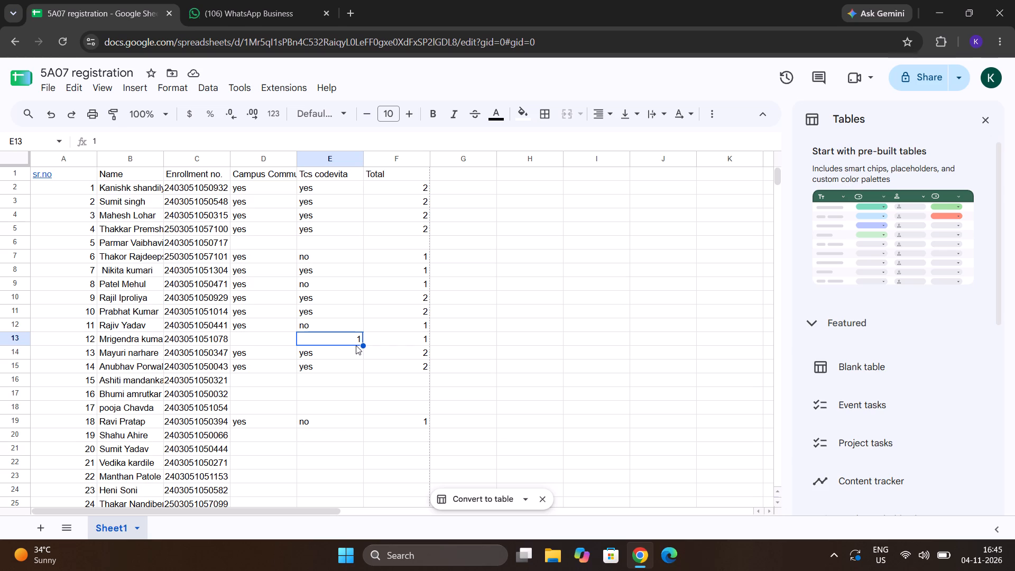
pyautogui.moveTo(357, 329); pyautogui.dragTo(357, 337)
pyautogui.click(357, 337)
pyautogui.press('BackSpace')
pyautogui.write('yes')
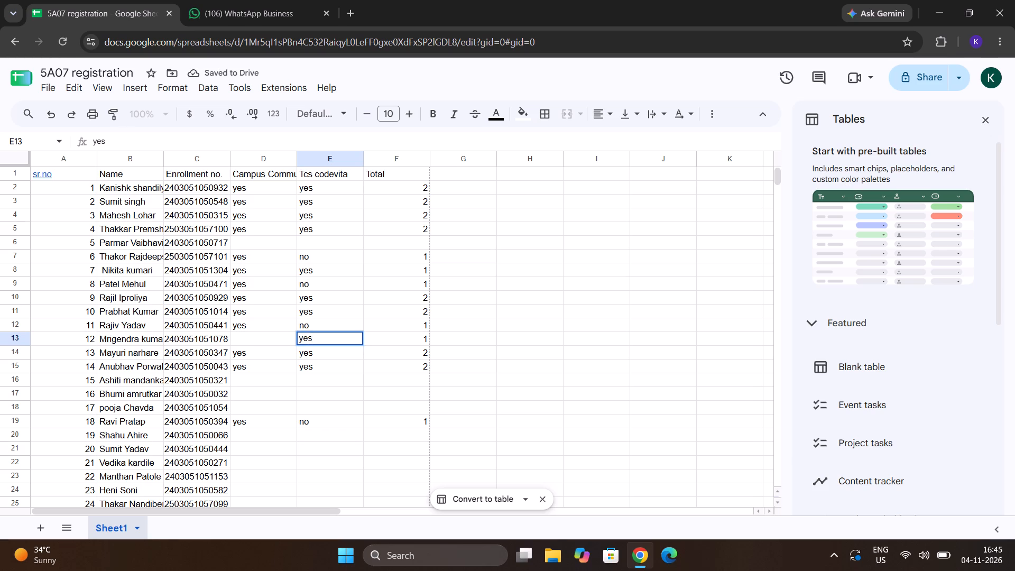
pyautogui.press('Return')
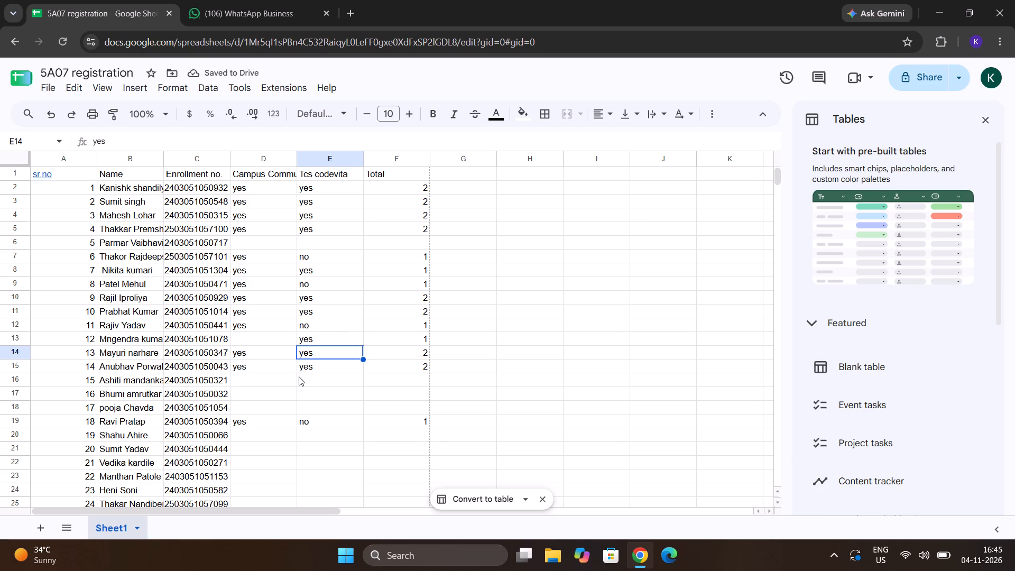
# Enter No for Campus Commune in row 13 for serial number 12.
pyautogui.scroll(-1, 299, 376)
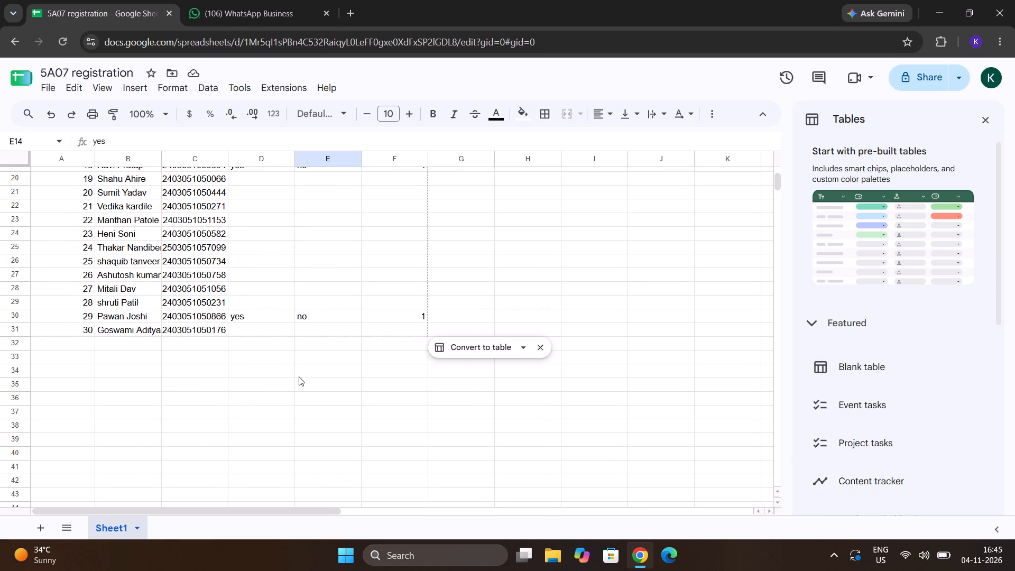
pyautogui.scroll(-1, 299, 376)
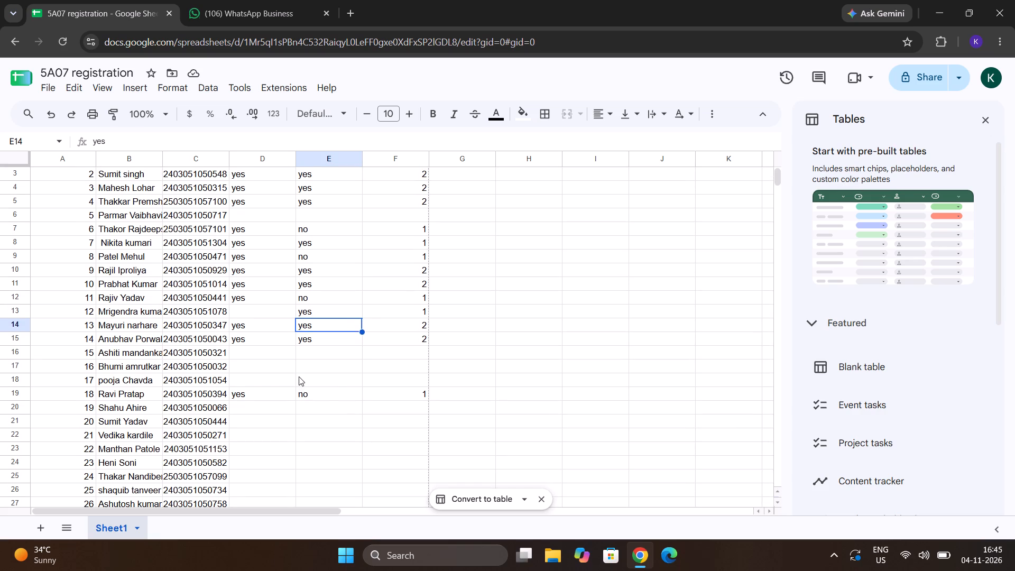
pyautogui.scroll(3, 299, 376)
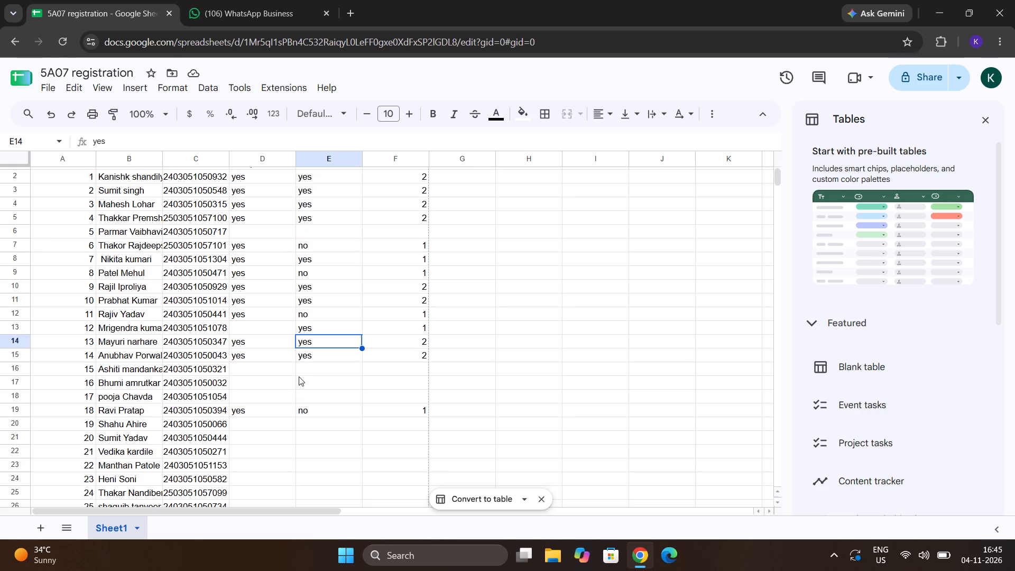
pyautogui.click(250, 336)
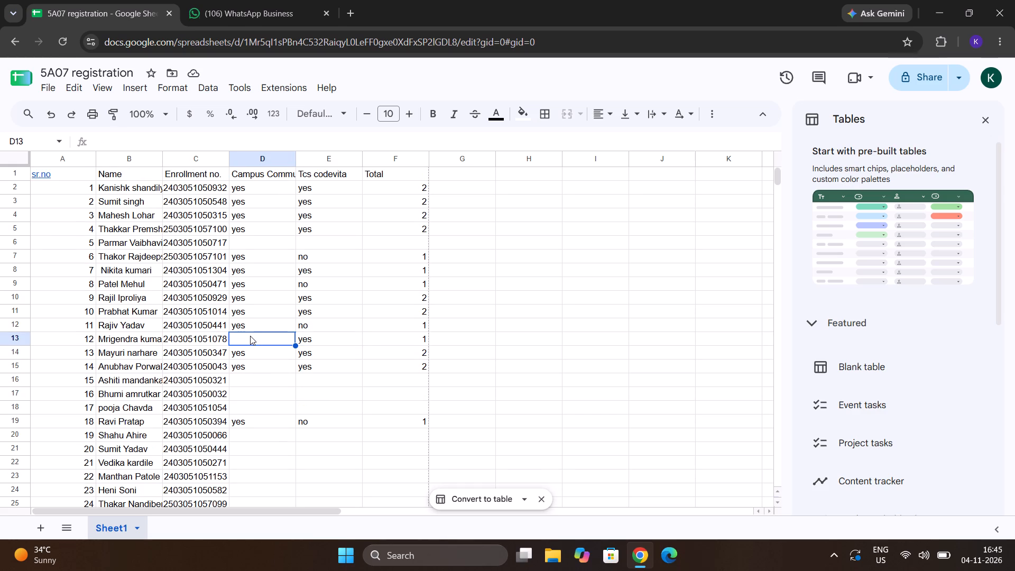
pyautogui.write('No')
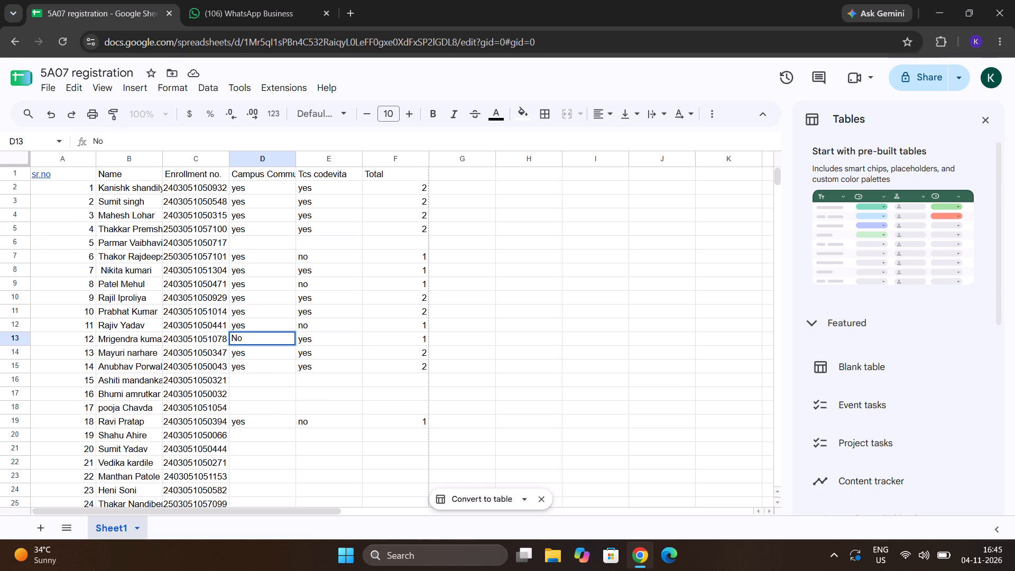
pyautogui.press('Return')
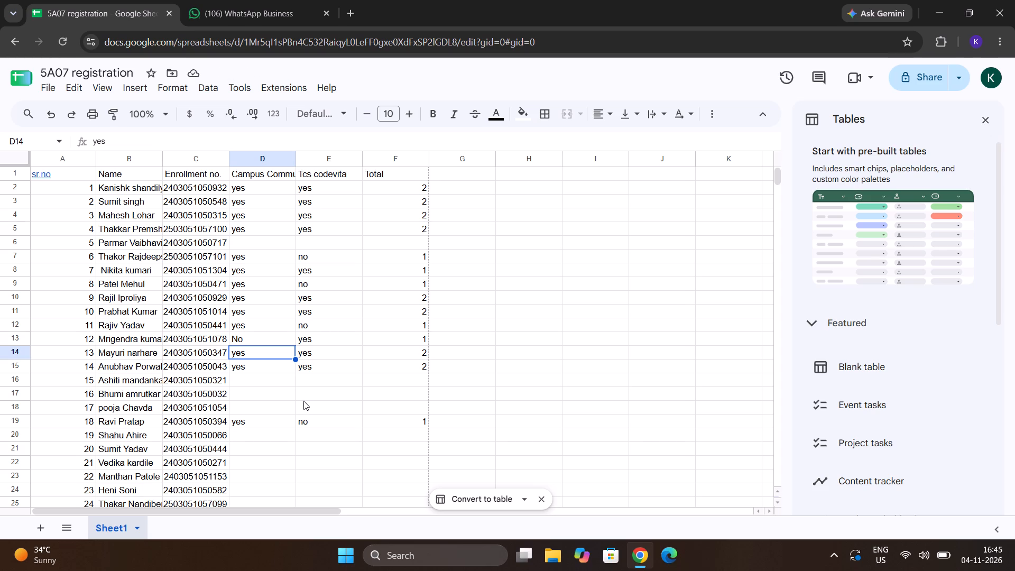
# Select the Campus Commune cell in row 20 for serial number 19.
pyautogui.click(271, 432)
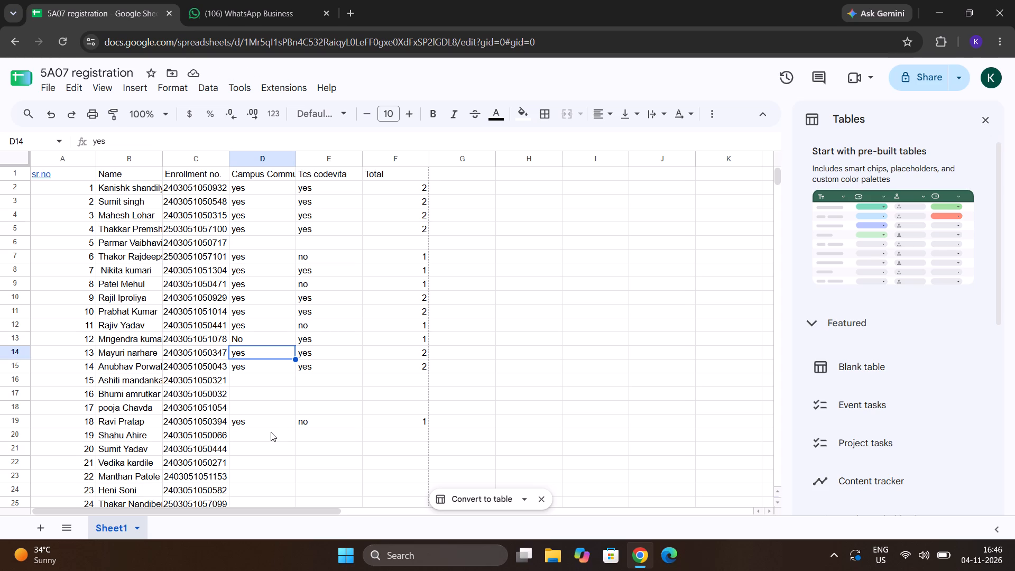
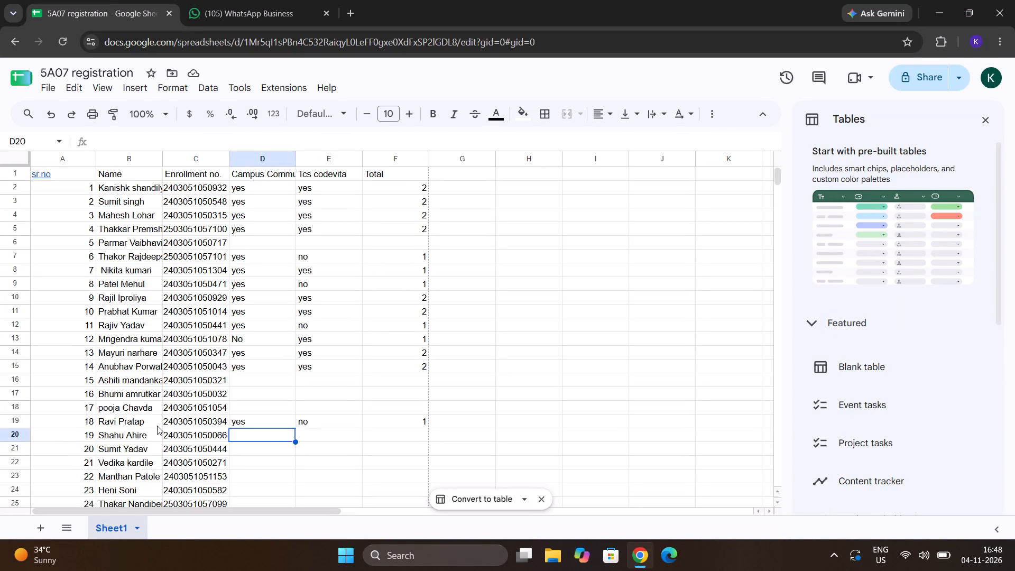
# Fill in row 18 for serial number 17 with yes for Campus Commune, yes for Tcs codevita and a Total of 2.
pyautogui.click(251, 411)
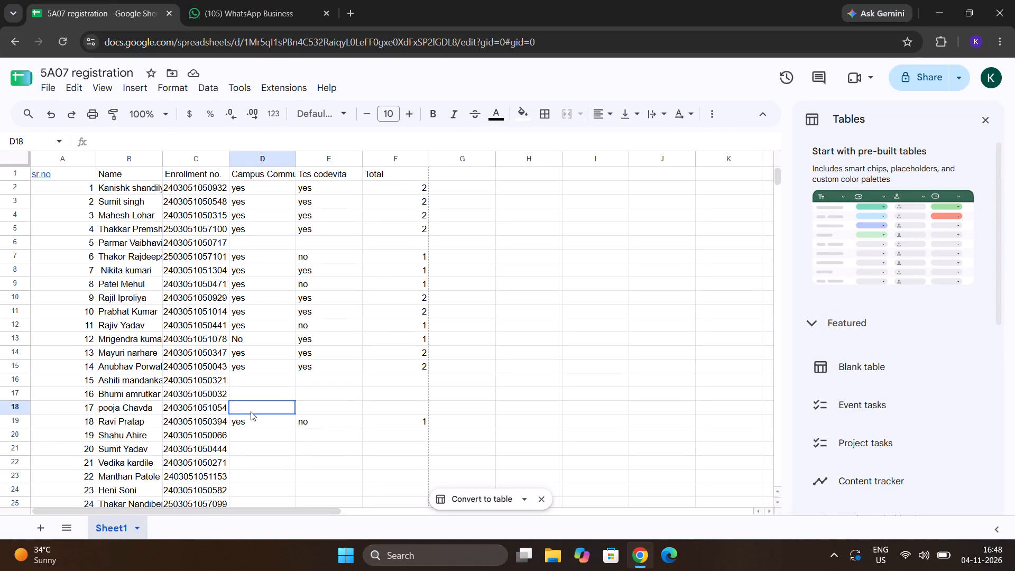
pyautogui.write('yes')
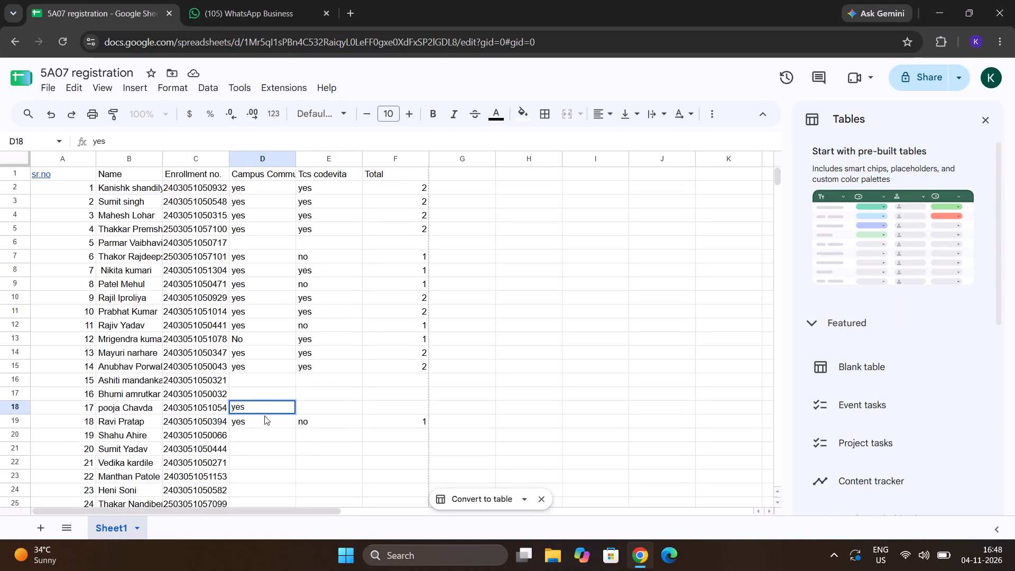
pyautogui.click(315, 411)
pyautogui.write('yes')
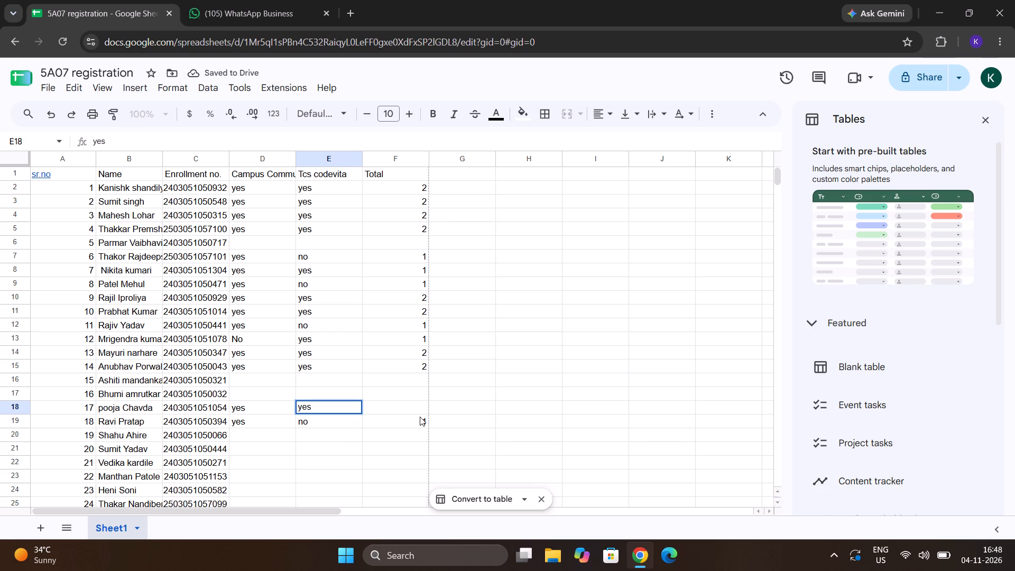
pyautogui.click(422, 410)
pyautogui.press('2')
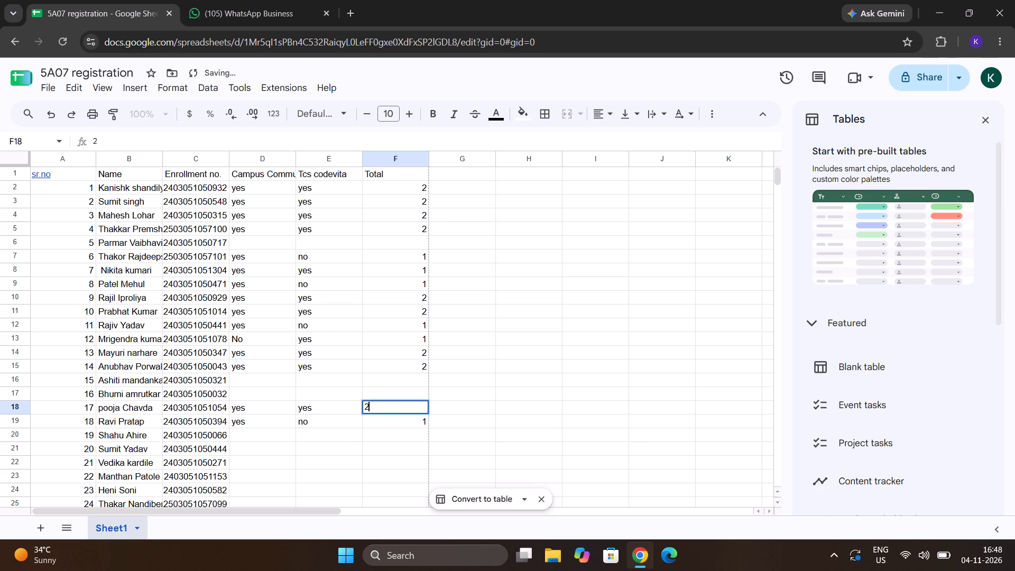
pyautogui.press('Return')
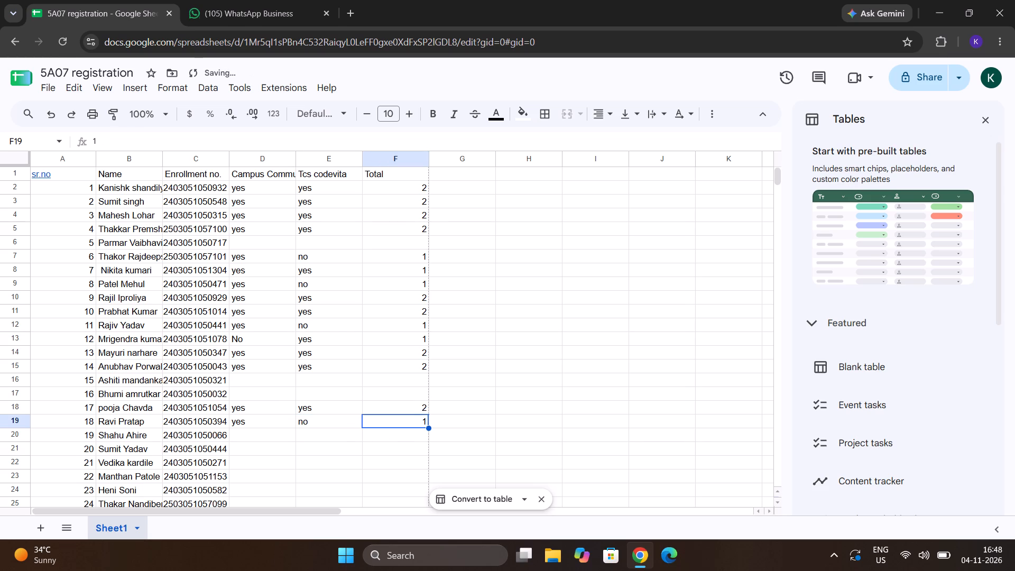
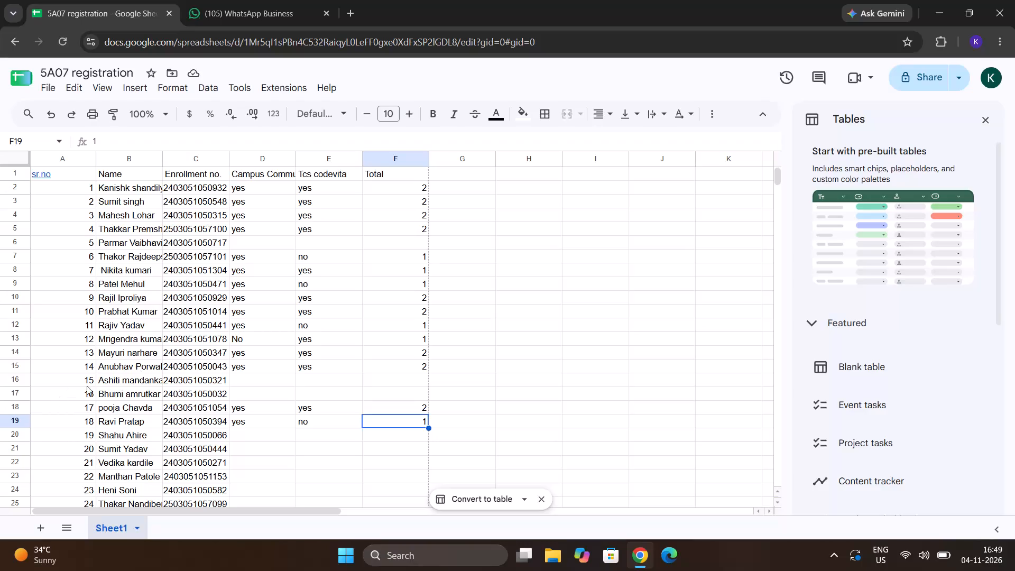
# Fill in row 20 for serial number 19 with no for Campus Commune, yes for Tcs codevita and a Total of 1.
pyautogui.scroll(-2, 149, 479)
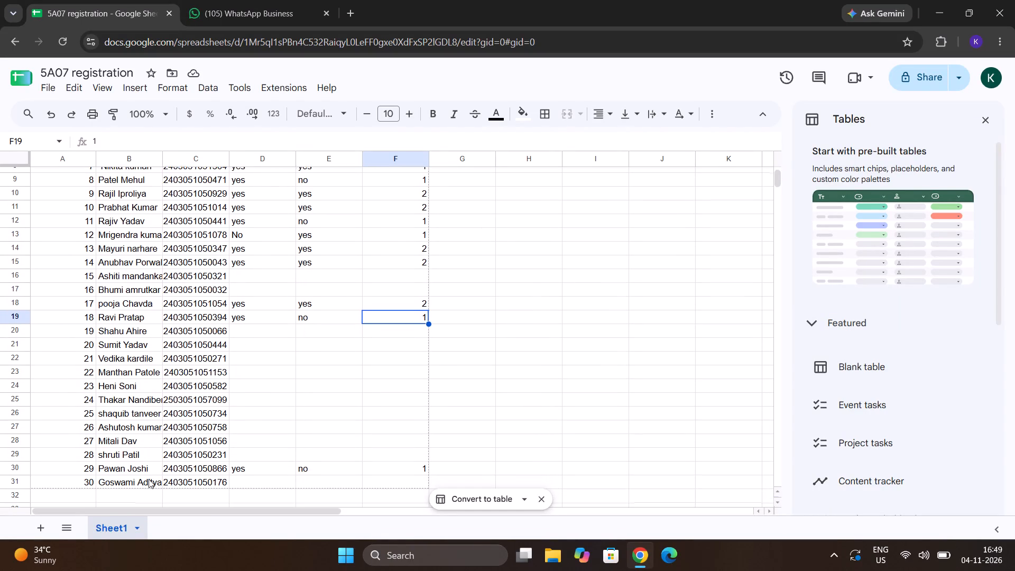
pyautogui.scroll(-1, 149, 479)
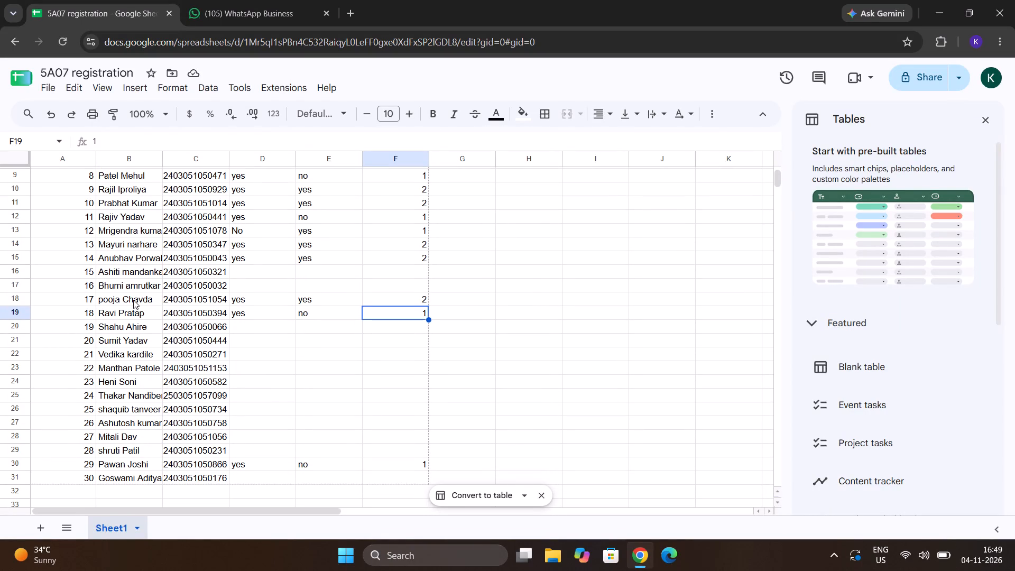
pyautogui.scroll(1, 133, 300)
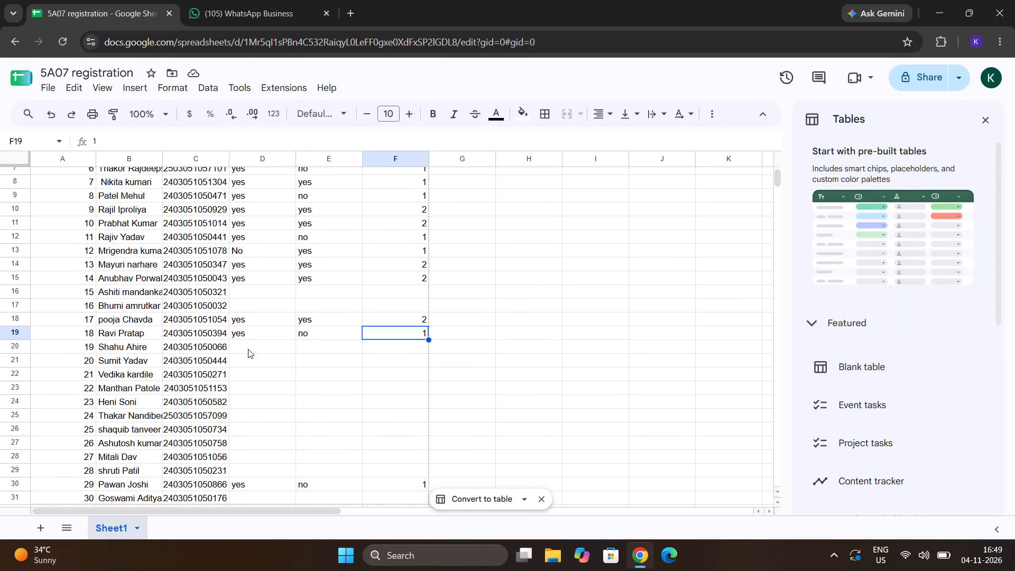
pyautogui.click(248, 349)
pyautogui.scroll(1, 248, 349)
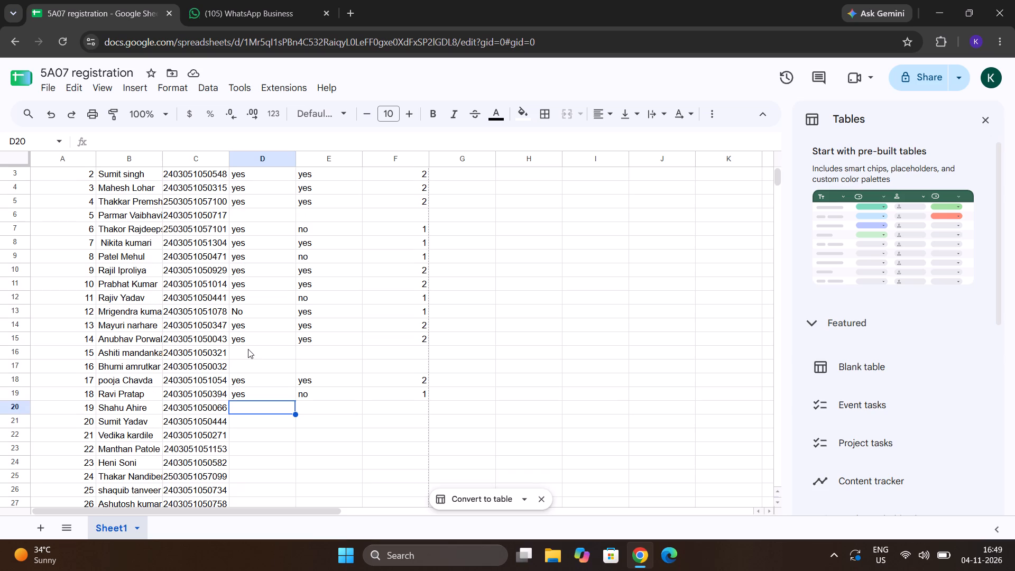
pyautogui.scroll(2, 248, 349)
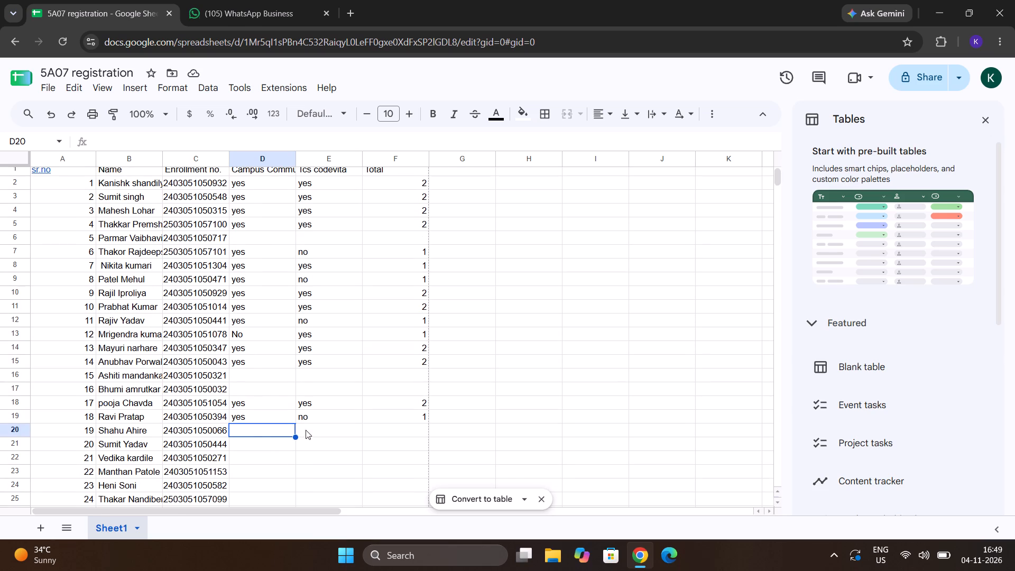
pyautogui.click(261, 433)
pyautogui.write('no')
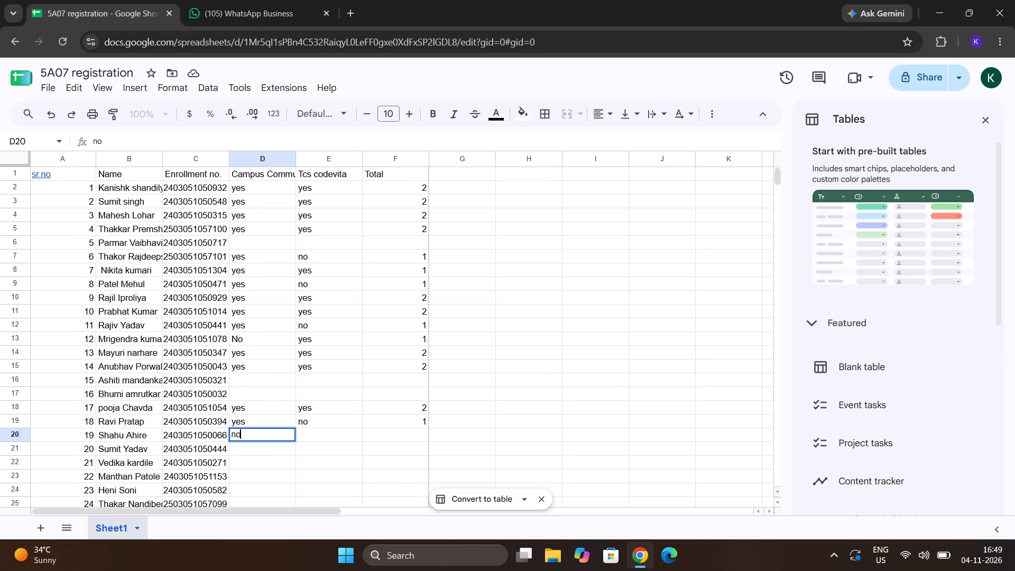
pyautogui.click(315, 438)
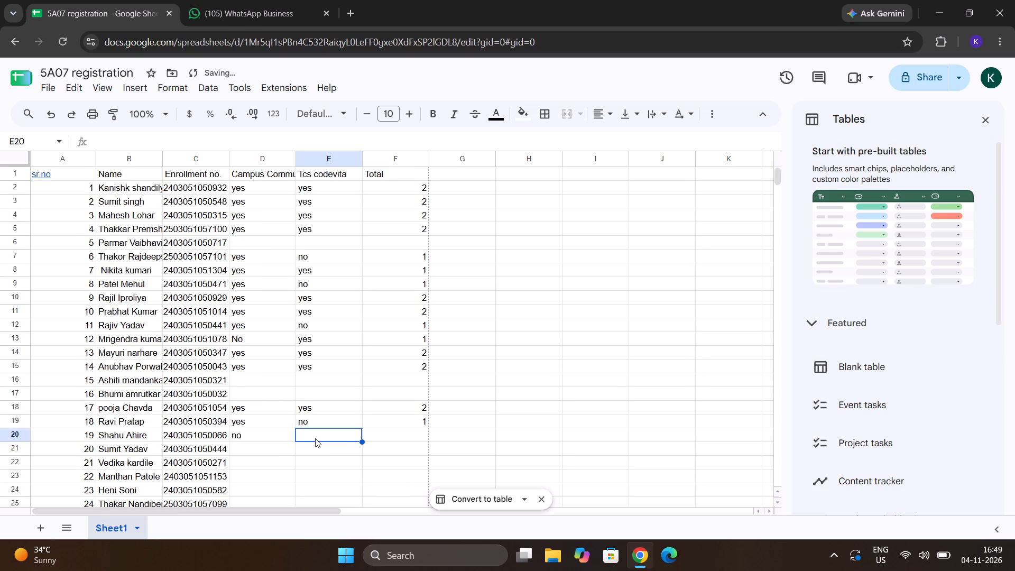
pyautogui.write('yes')
pyautogui.click(413, 439)
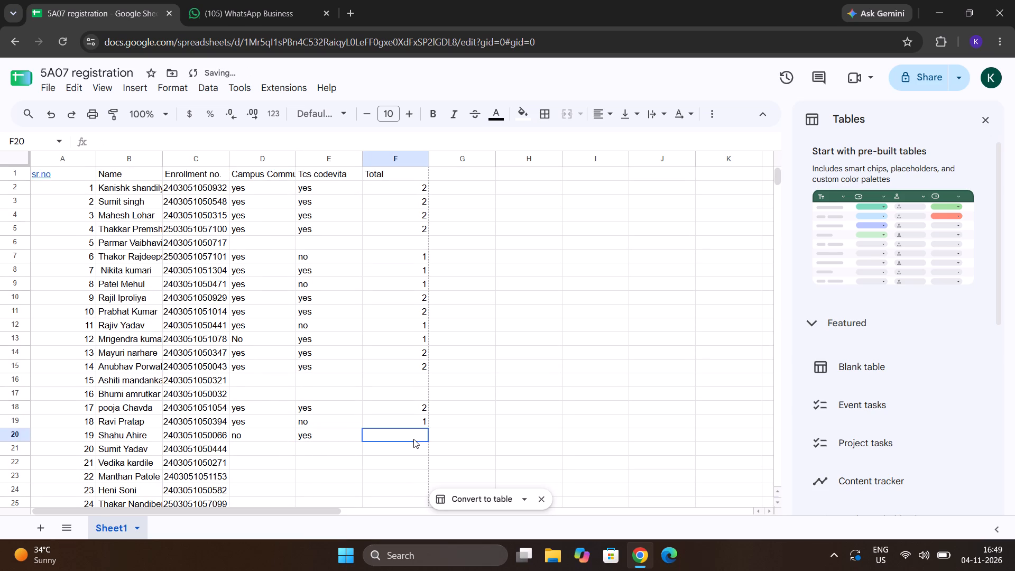
pyautogui.press('1')
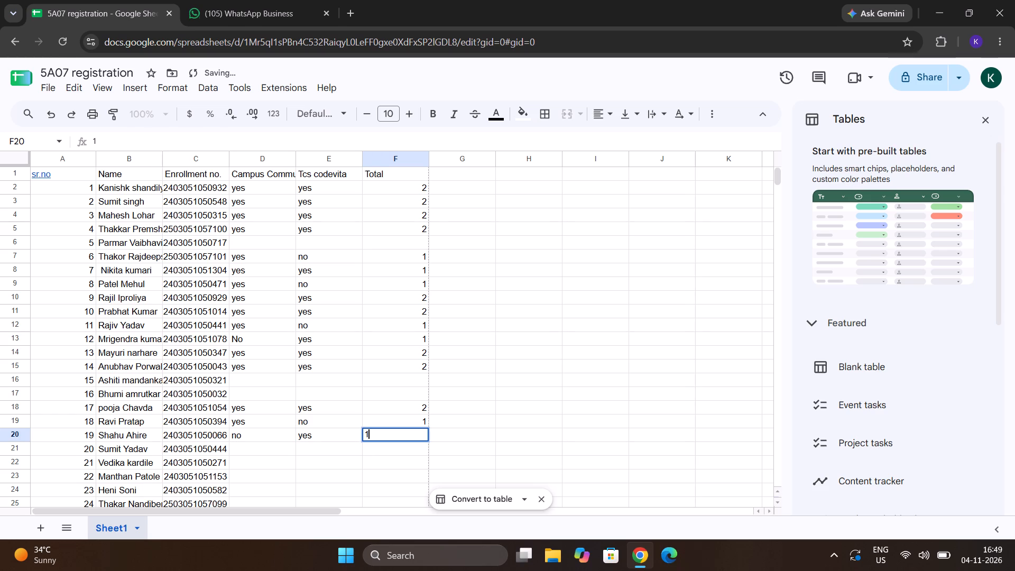
pyautogui.press('Return')
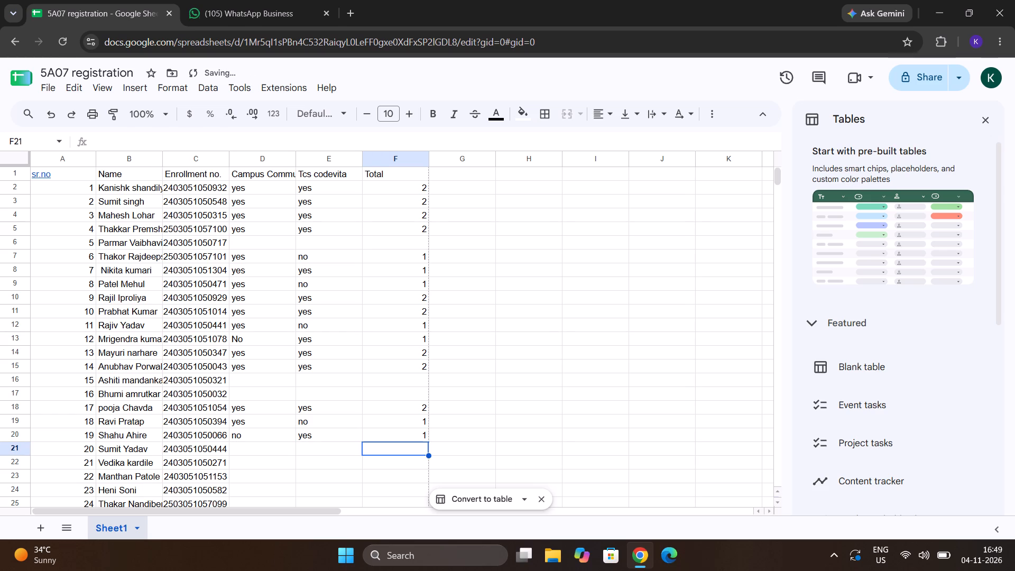
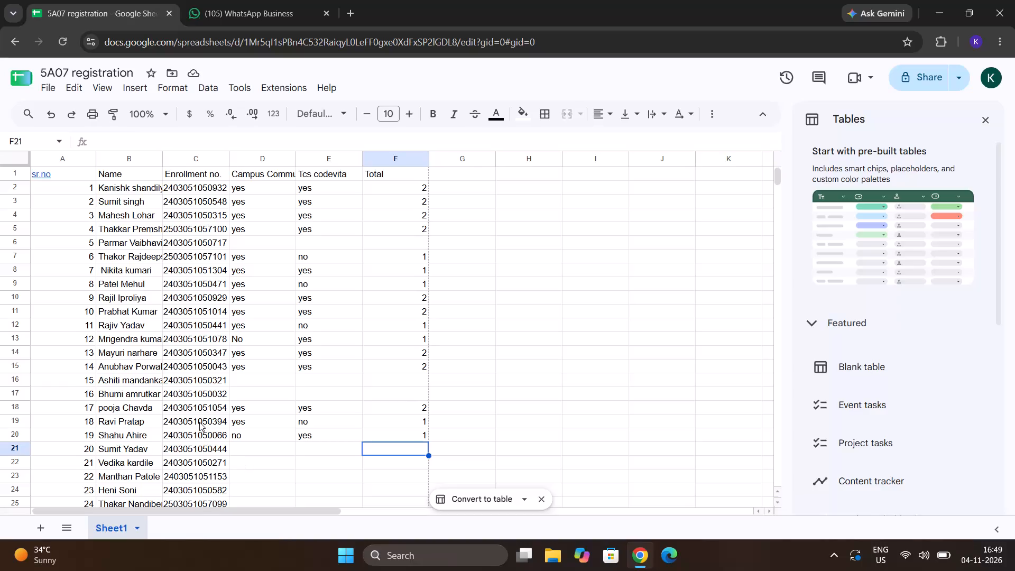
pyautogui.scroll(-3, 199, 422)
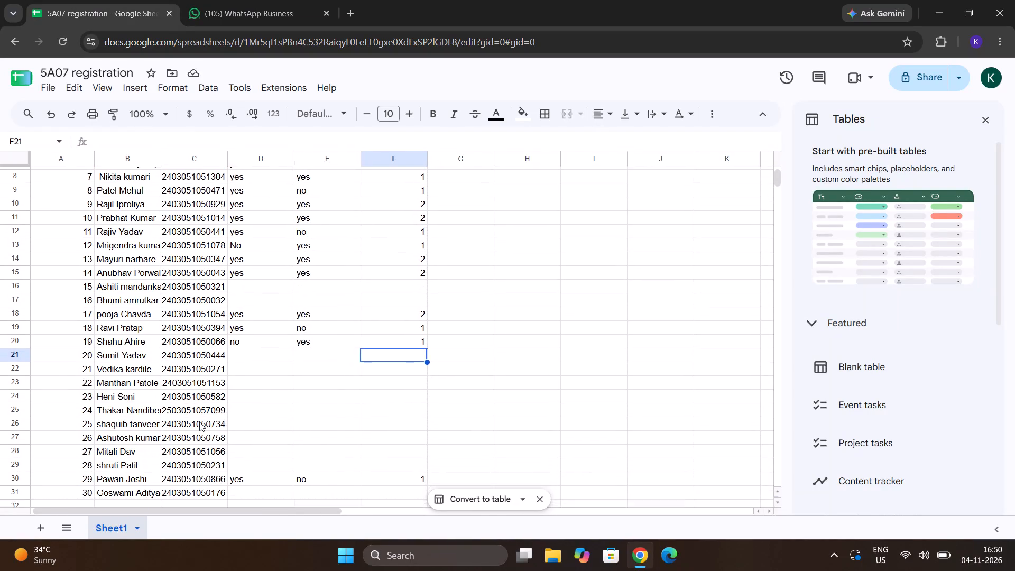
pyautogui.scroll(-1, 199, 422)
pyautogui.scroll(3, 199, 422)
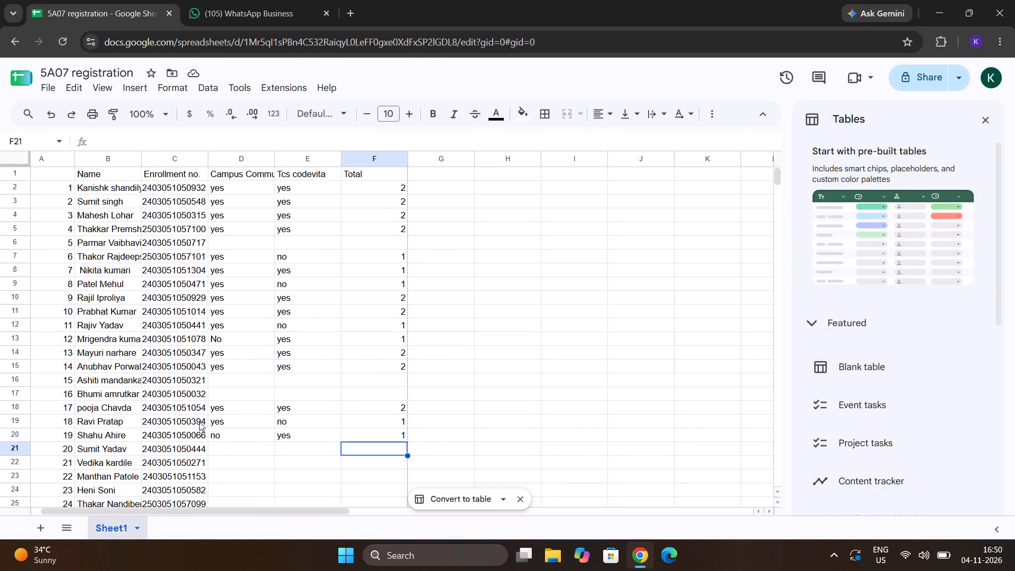
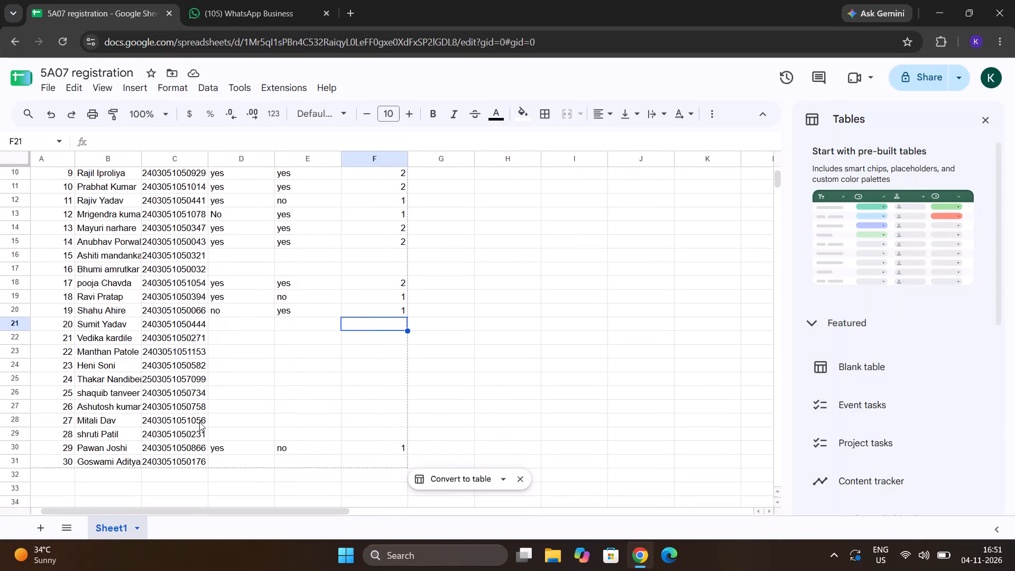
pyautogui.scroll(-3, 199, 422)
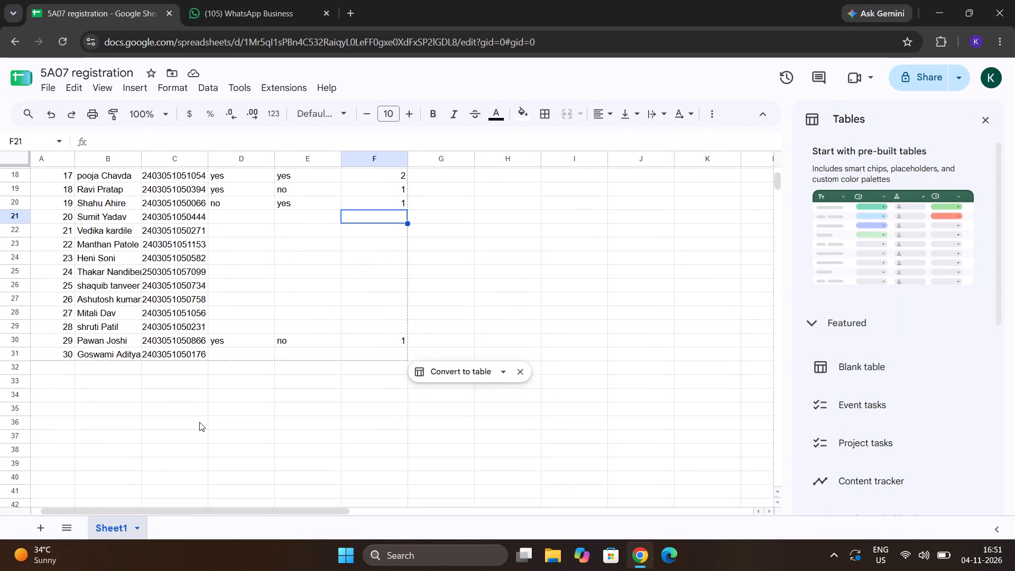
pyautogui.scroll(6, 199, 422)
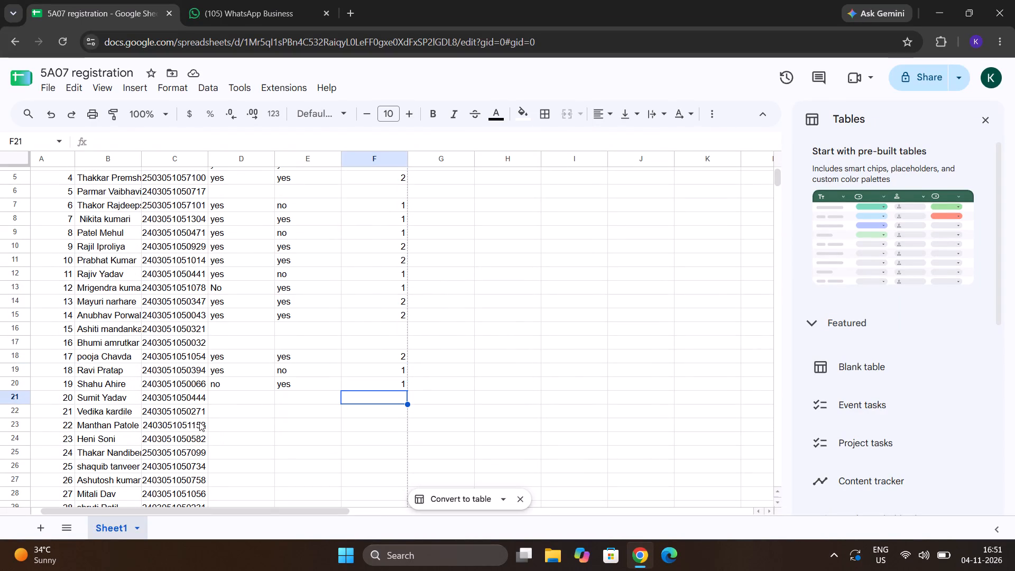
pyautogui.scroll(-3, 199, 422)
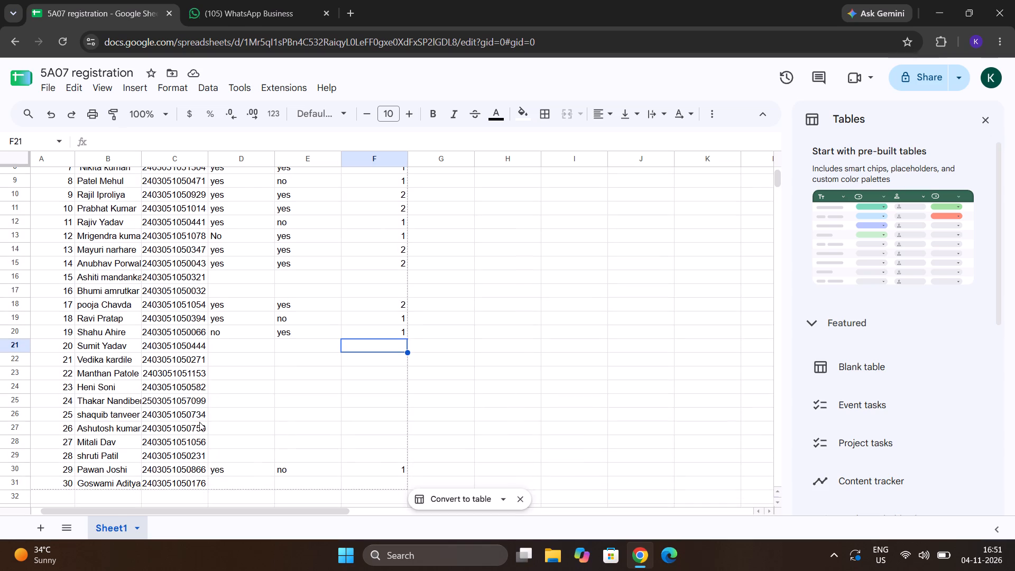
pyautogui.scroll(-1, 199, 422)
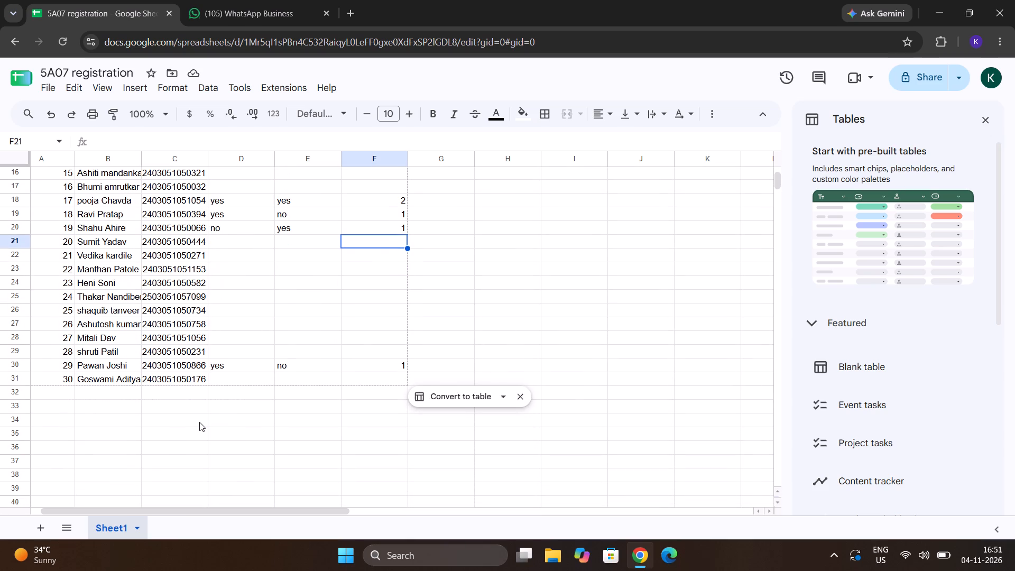
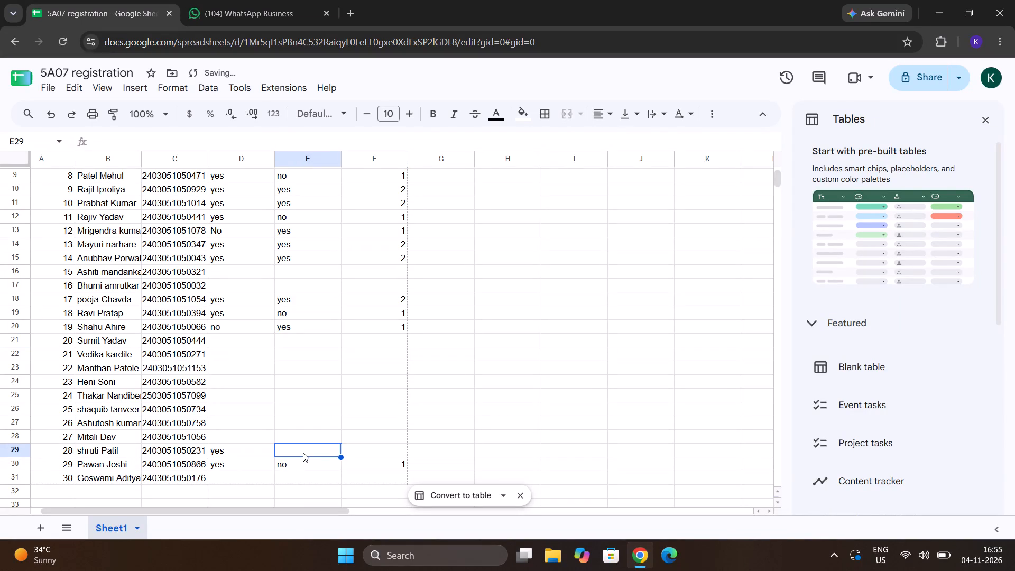
# Complete row 29 (serial number 28) by entering yes for Tcs codevita in column E and a Total of 2.
pyautogui.write('yes')
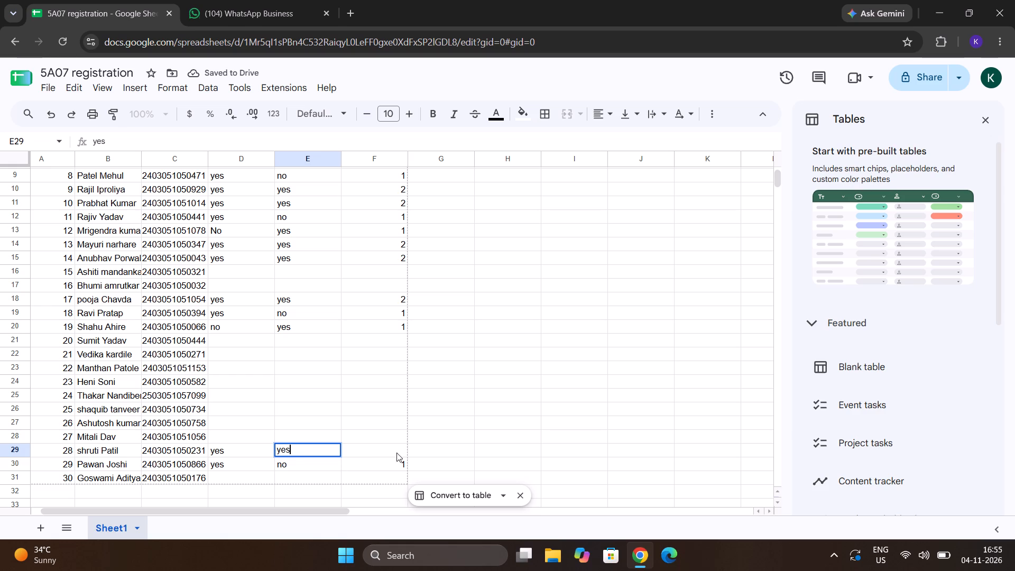
pyautogui.click(396, 453)
pyautogui.press('2')
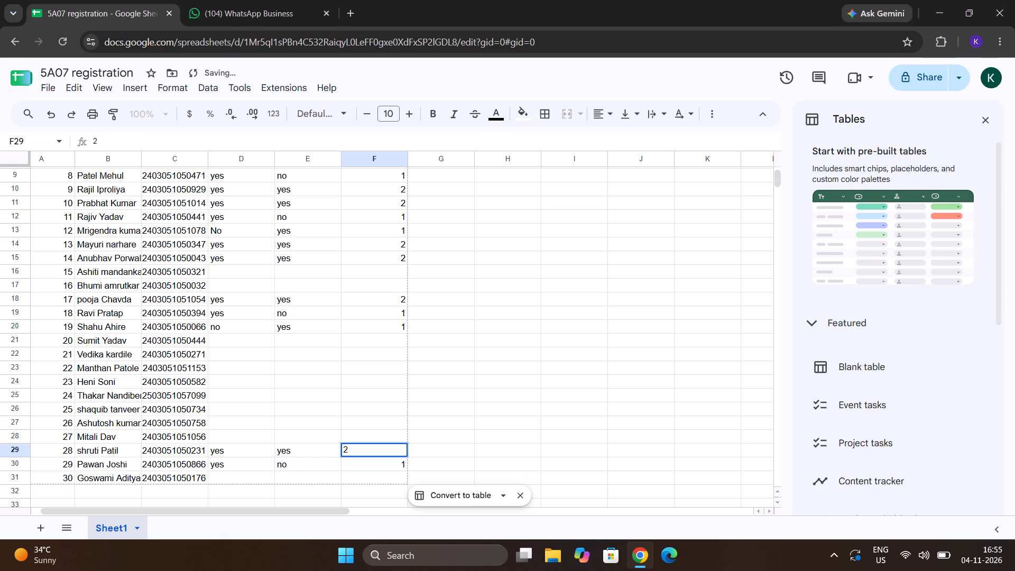
pyautogui.press('Return')
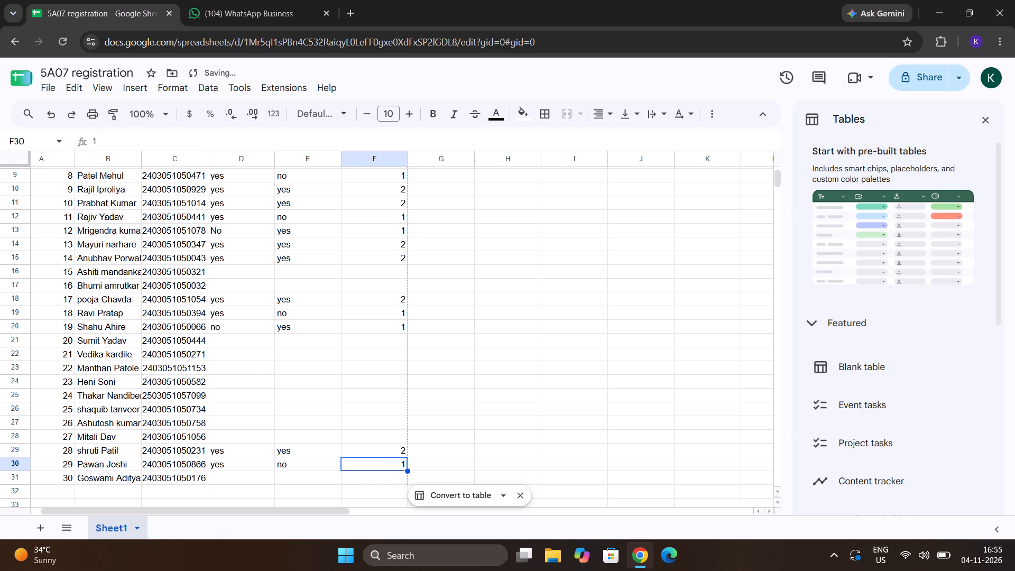
# Select the empty Campus Commune cell in row 28, for serial number 27.
pyautogui.click(218, 436)
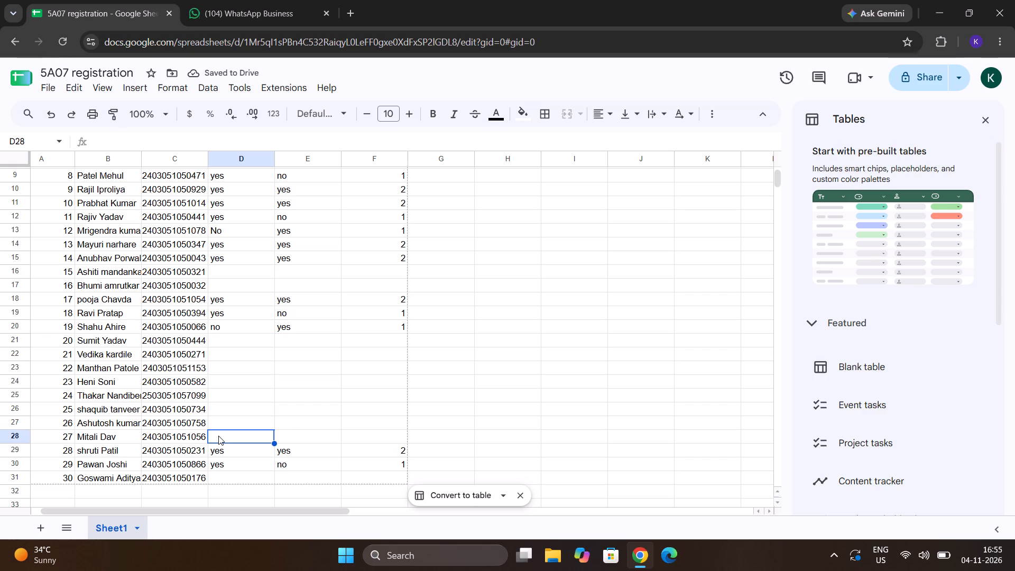
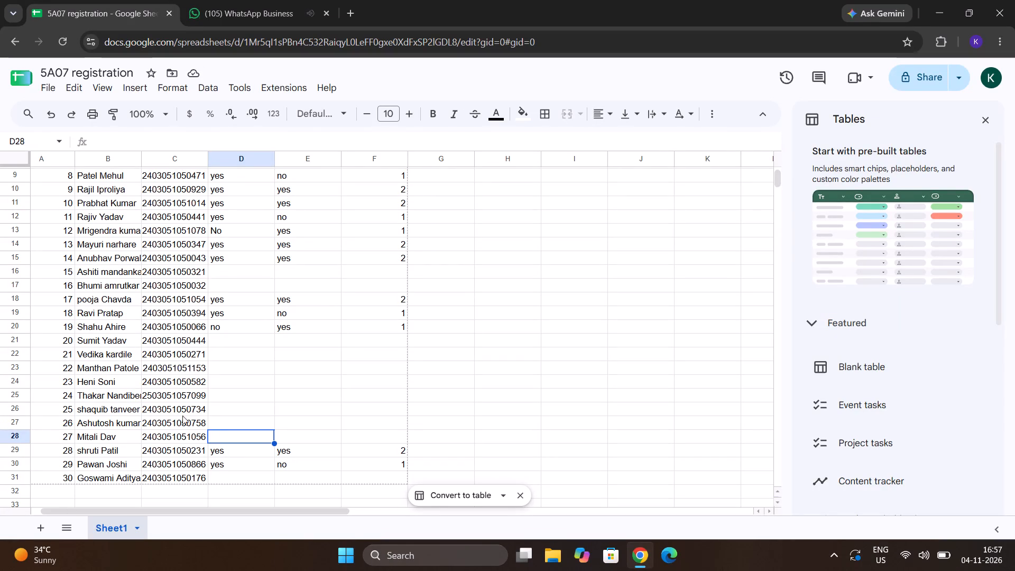
# Fill in row 23 (serial number 22) with no for Campus Commune, yes for Tcs codevita, and a Total of 1.
pyautogui.scroll(-1, 237, 429)
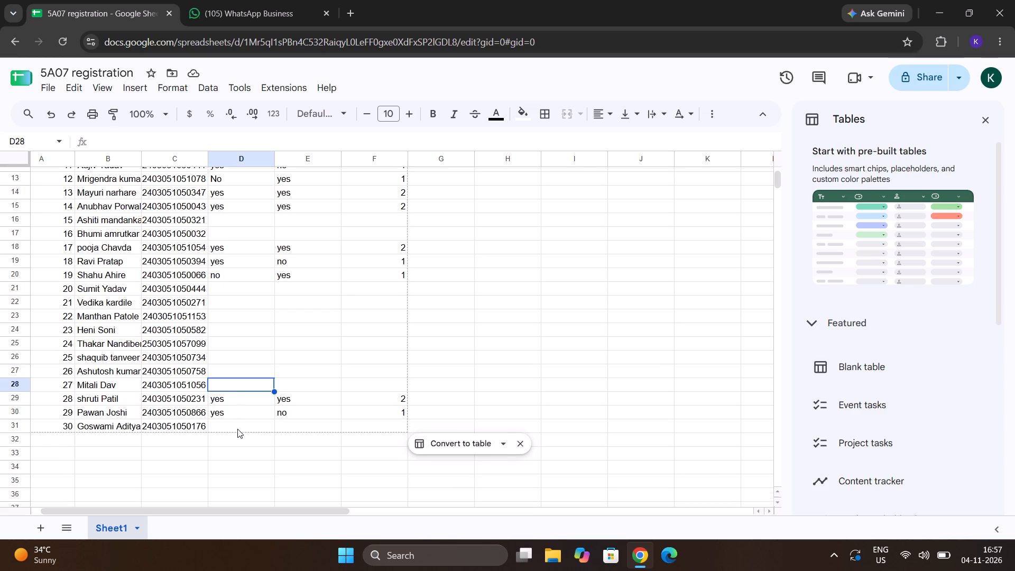
pyautogui.scroll(-1, 237, 429)
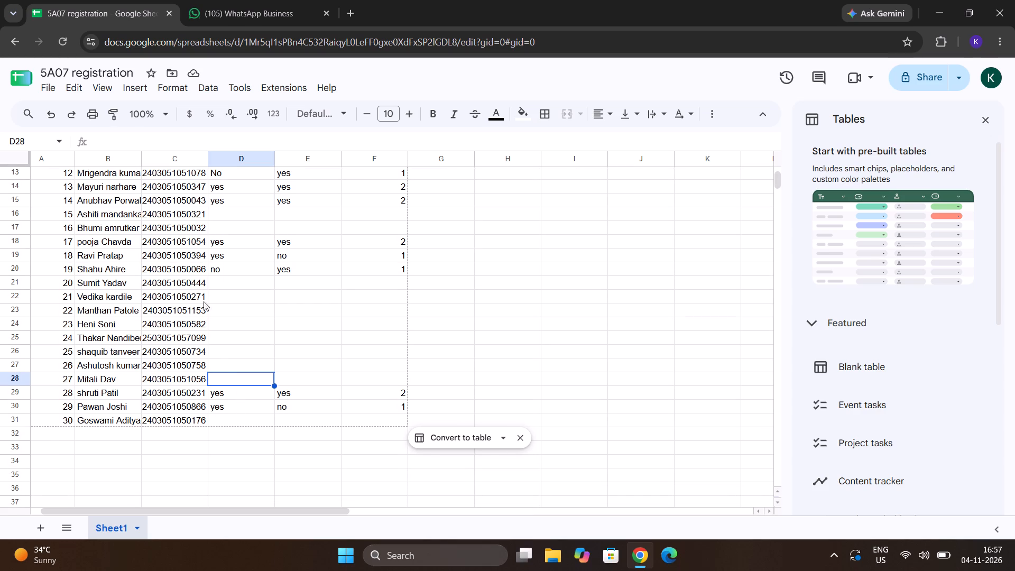
pyautogui.click(229, 309)
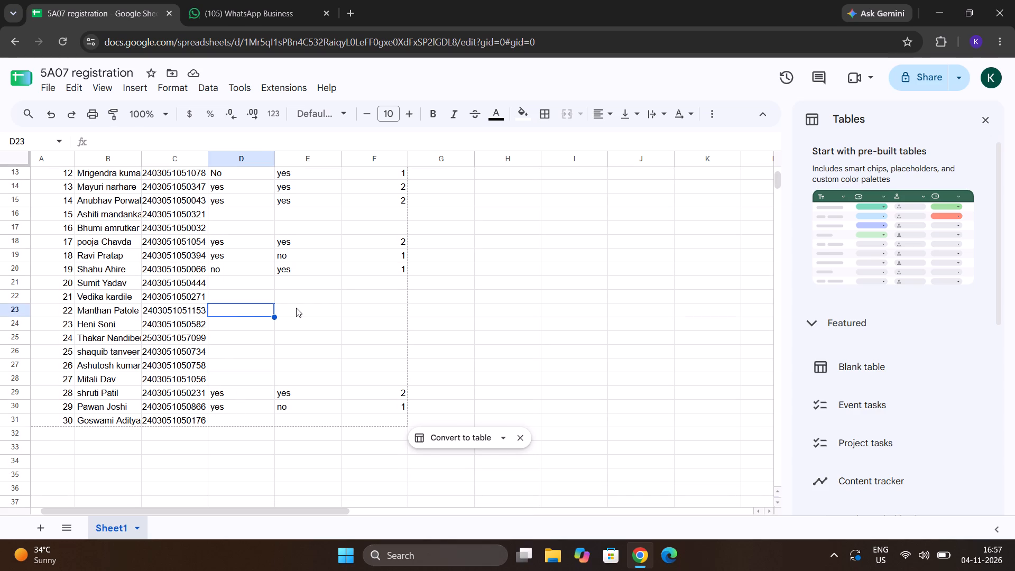
pyautogui.click(296, 308)
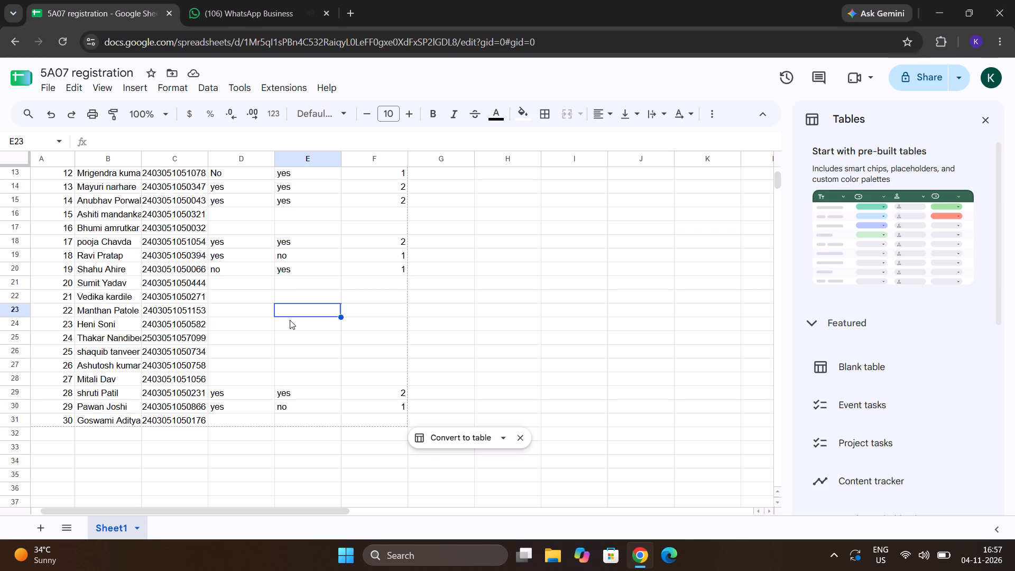
pyautogui.click(301, 312)
pyautogui.write('yes')
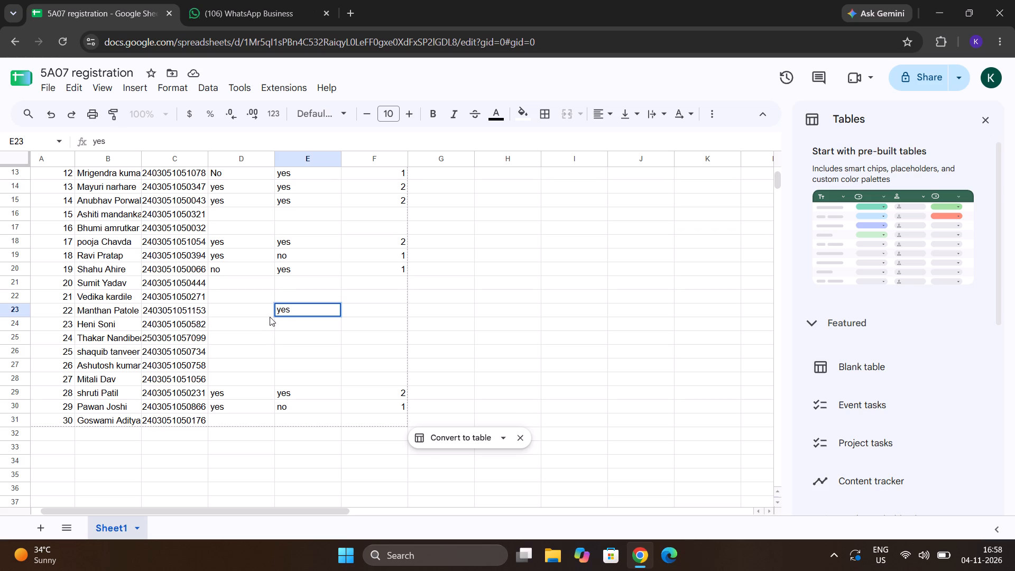
pyautogui.click(235, 307)
pyautogui.write('no')
pyautogui.click(390, 306)
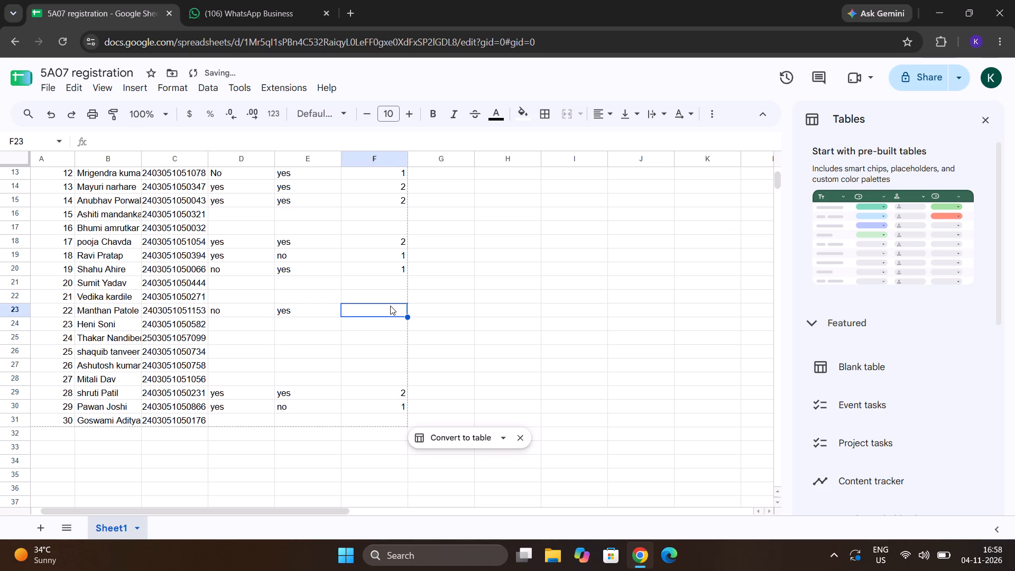
pyautogui.press('1')
pyautogui.press('Return')
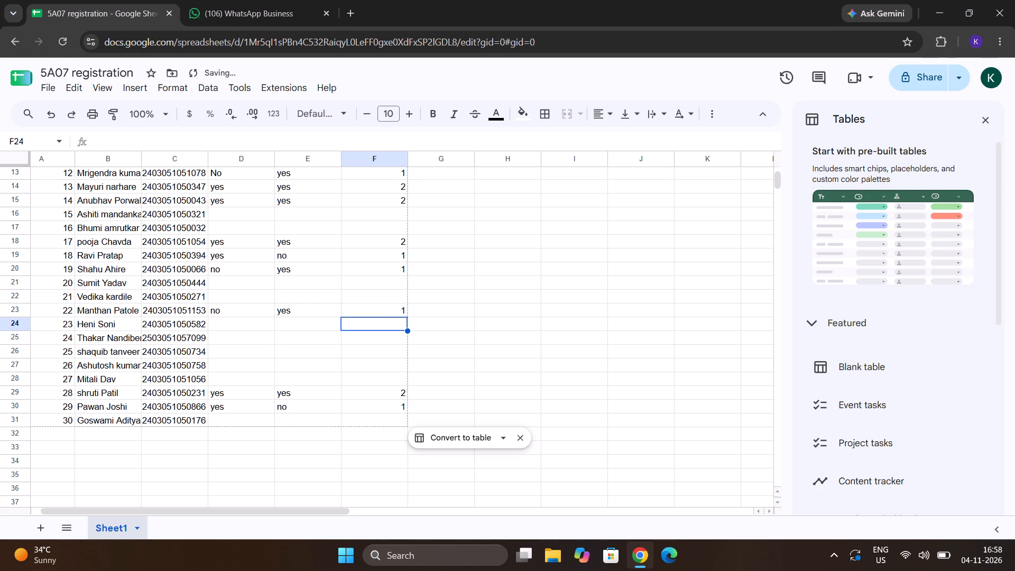
# Fill in row 17 (serial number 16) with yes for Campus Commune, yes for Tcs codevita, and a Total of 2.
pyautogui.scroll(2, 390, 306)
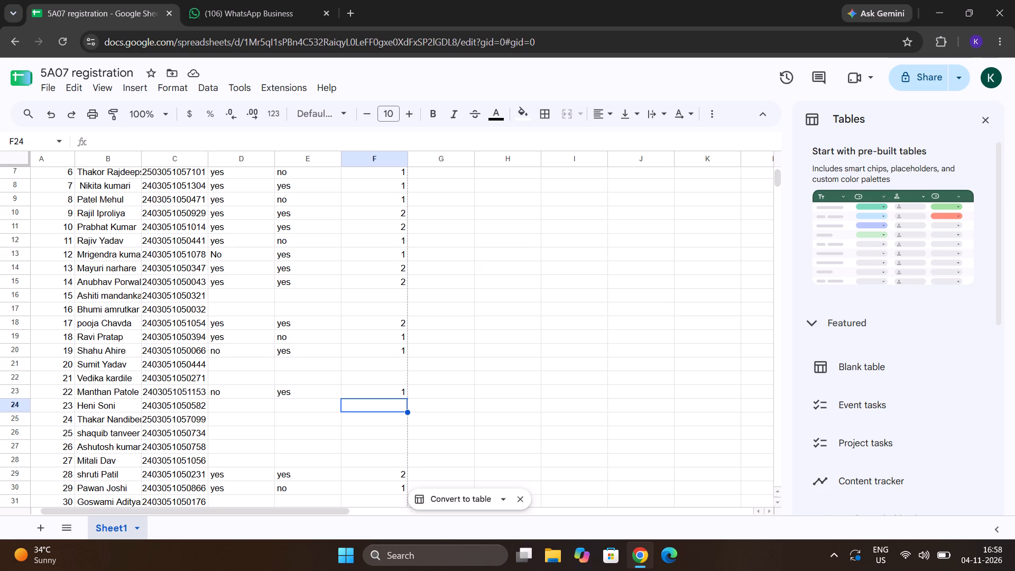
pyautogui.scroll(-3, 390, 306)
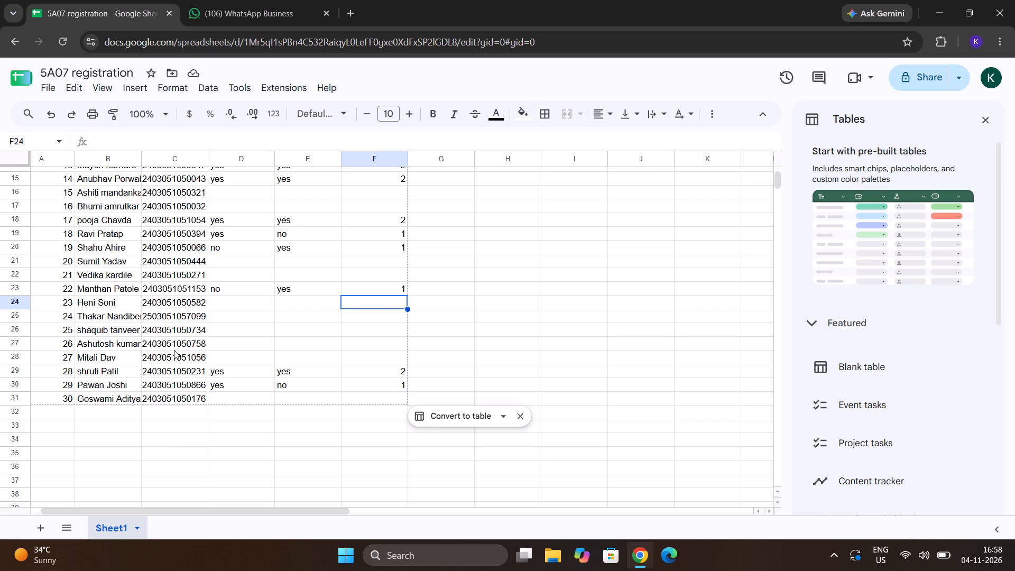
pyautogui.scroll(2, 188, 333)
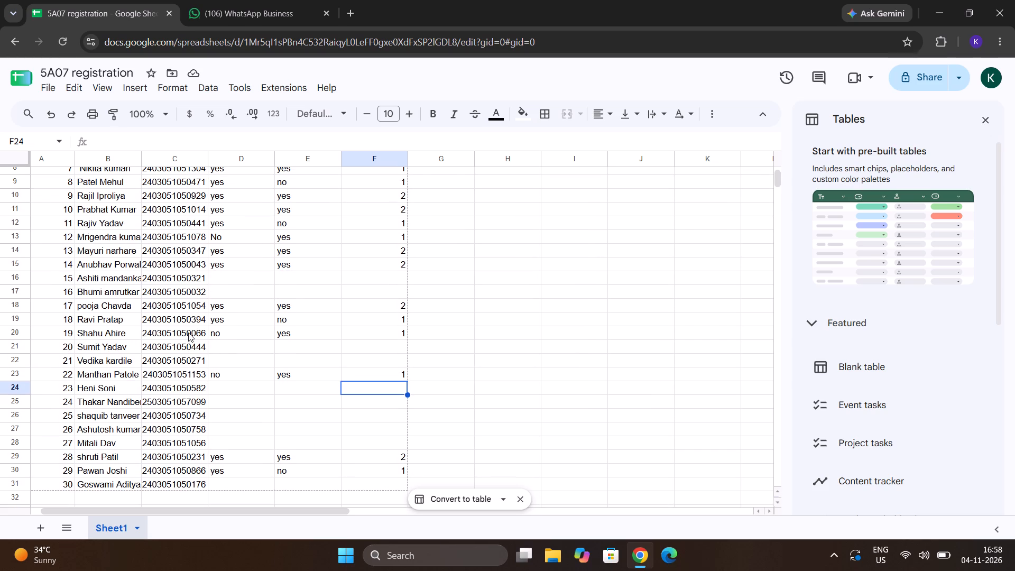
pyautogui.scroll(1, 152, 318)
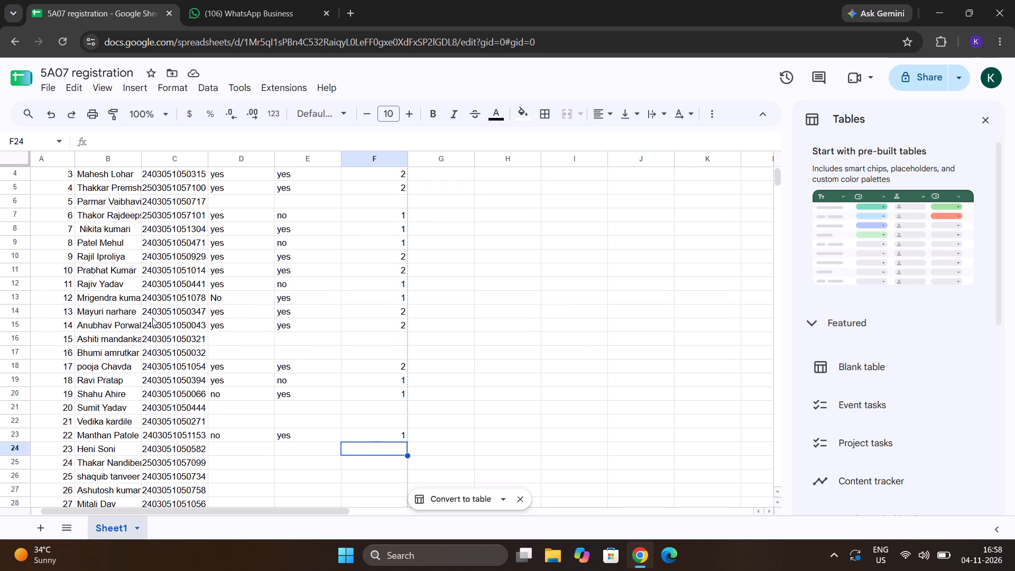
pyautogui.click(236, 352)
pyautogui.write('yes')
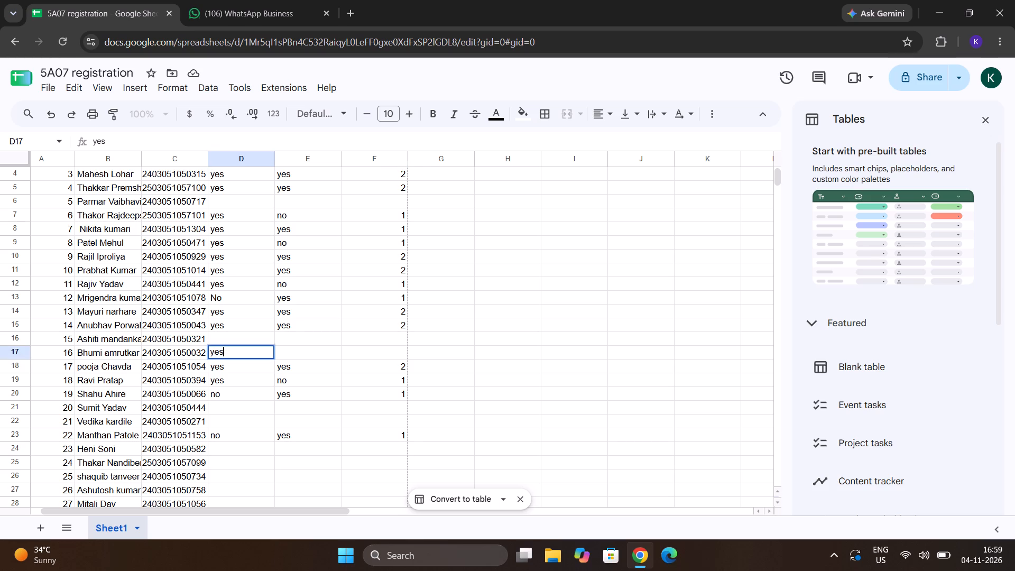
pyautogui.click(316, 356)
pyautogui.write('yes')
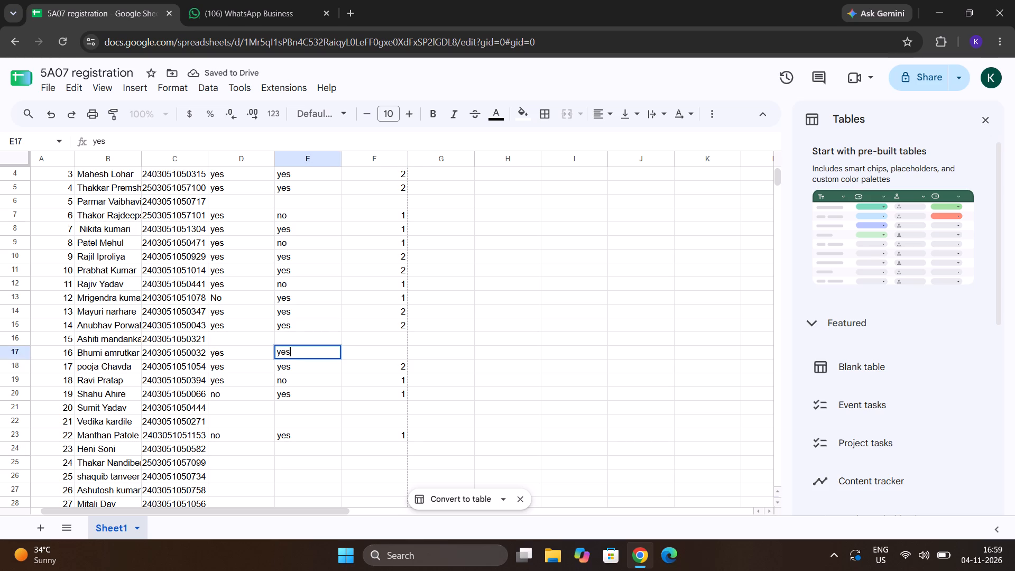
pyautogui.click(400, 349)
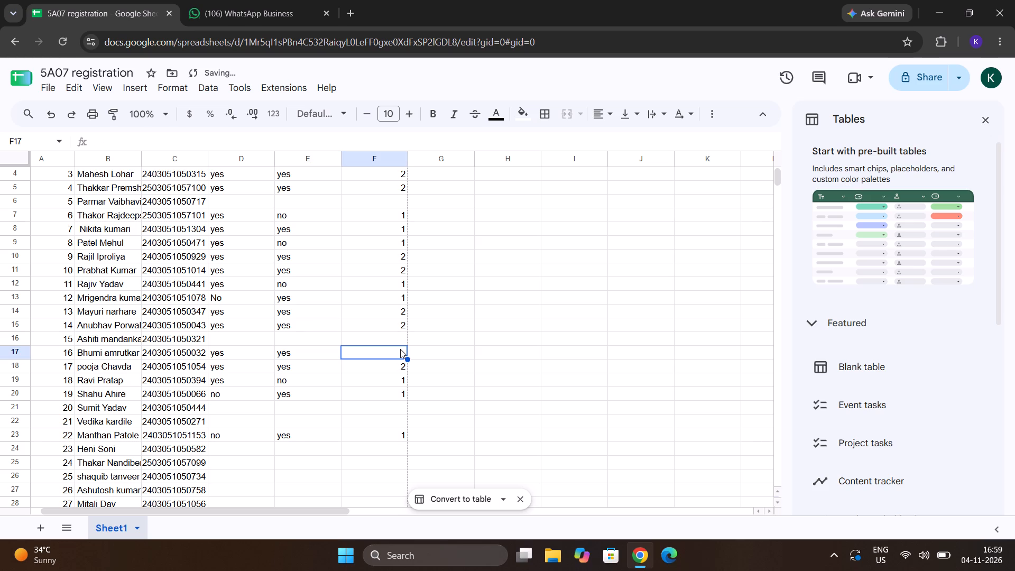
pyautogui.press('2')
pyautogui.press('Return')
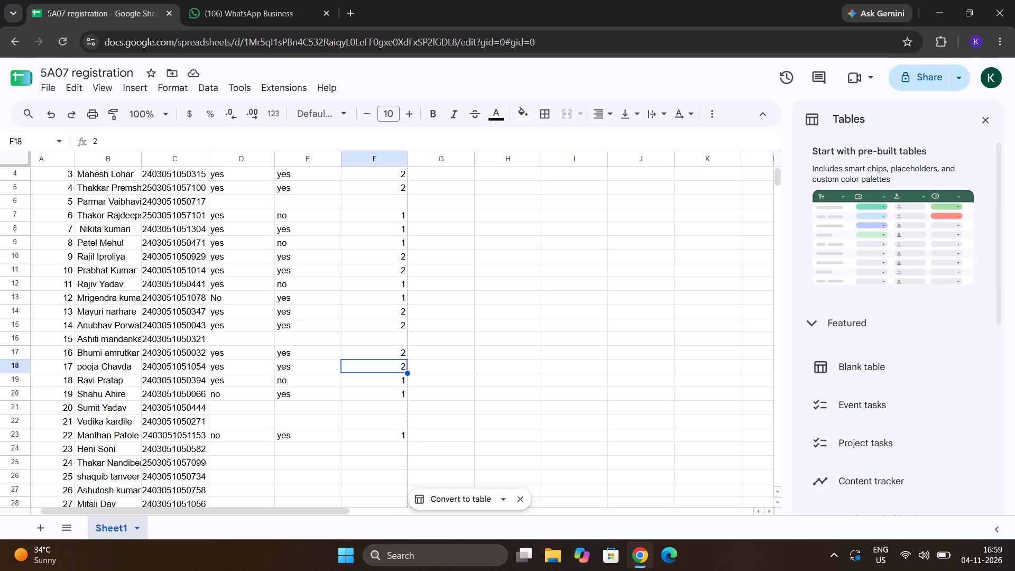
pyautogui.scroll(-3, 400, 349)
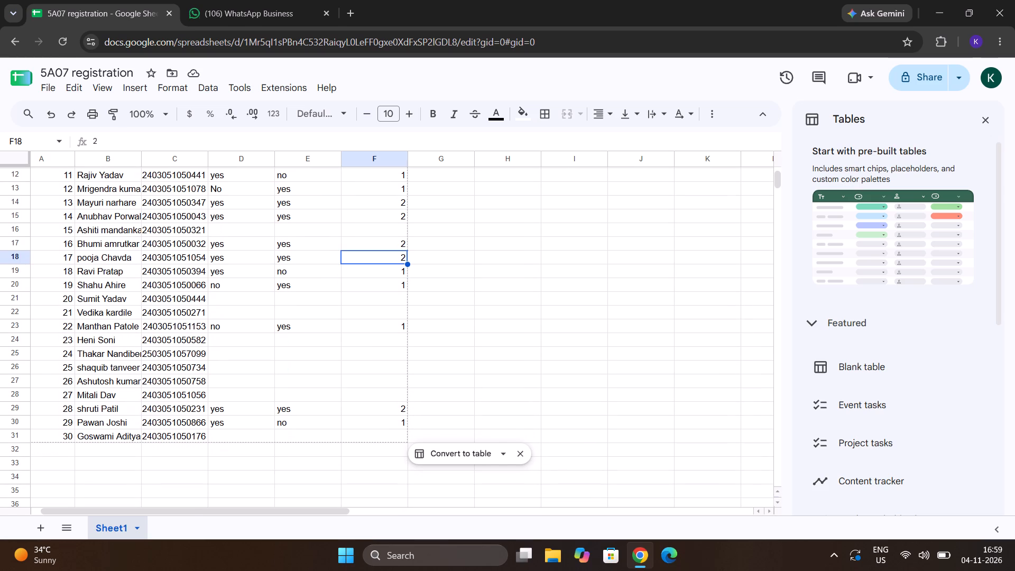
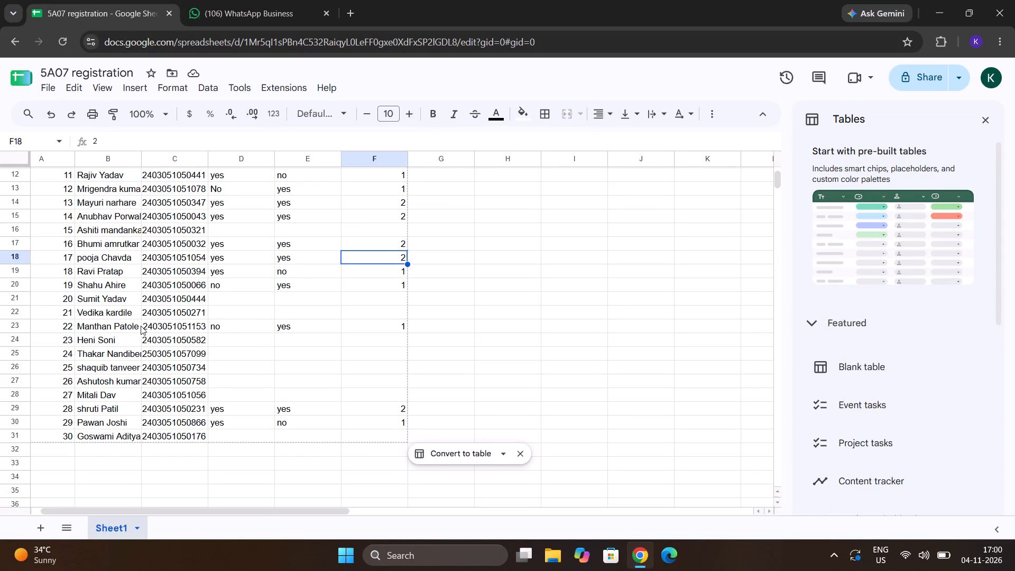
# Fill in row 24 (serial number 23) with yes for Campus Commune, yes for Tcs codevita, and a Total of 2.
pyautogui.scroll(1, 141, 326)
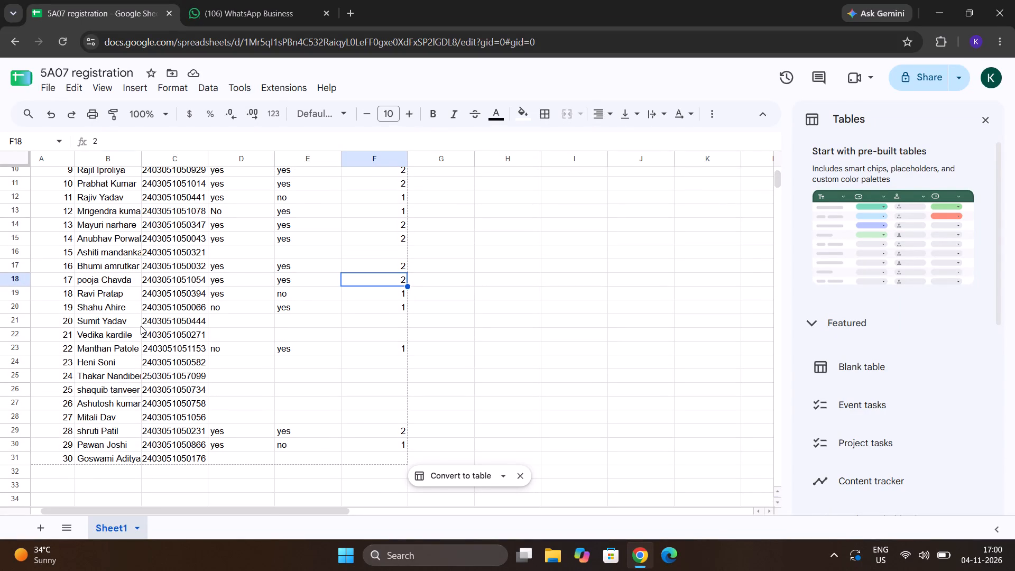
pyautogui.scroll(-1, 141, 326)
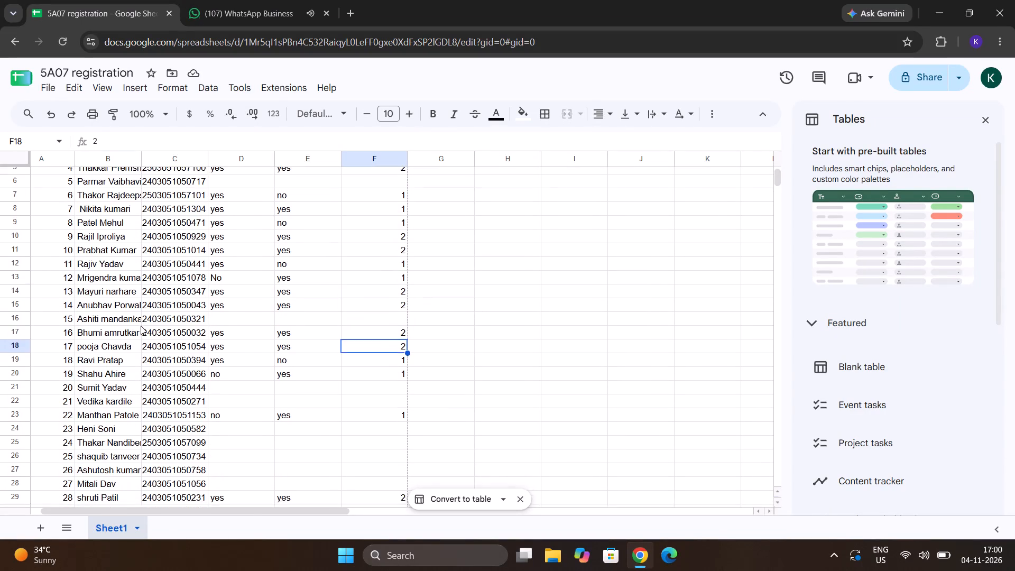
pyautogui.scroll(-1, 141, 326)
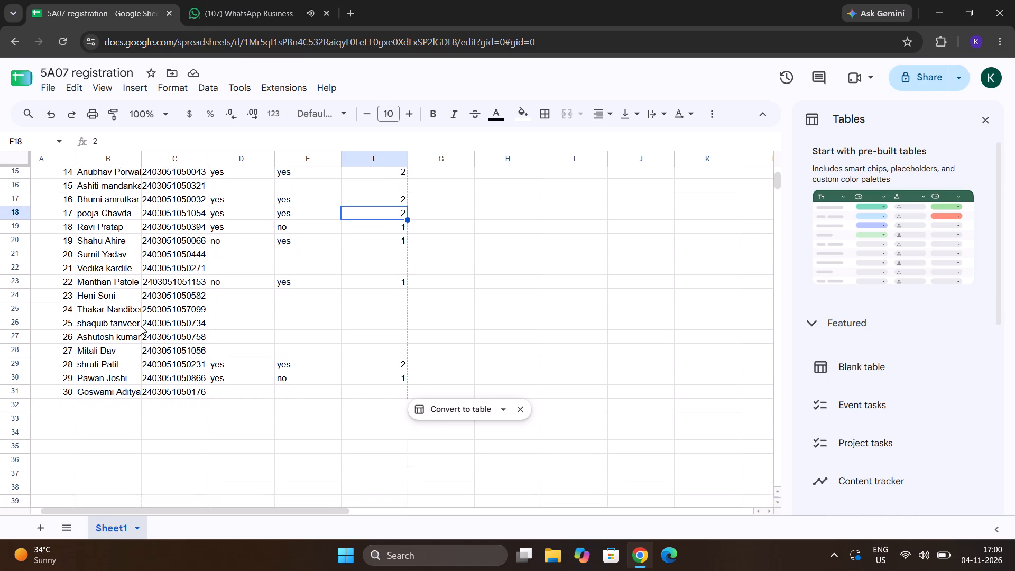
pyautogui.scroll(-1, 141, 326)
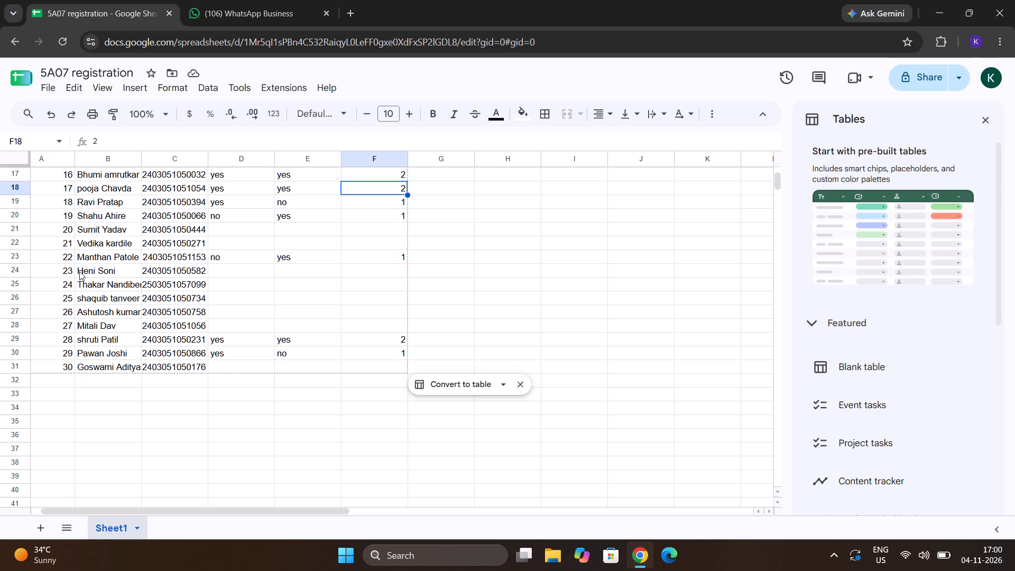
pyautogui.scroll(2, 79, 269)
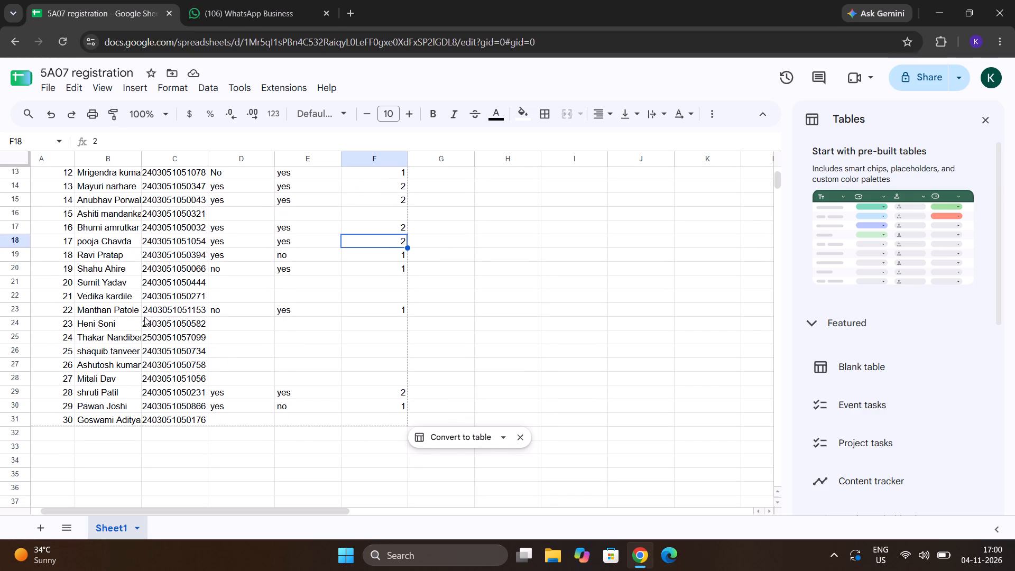
pyautogui.click(224, 323)
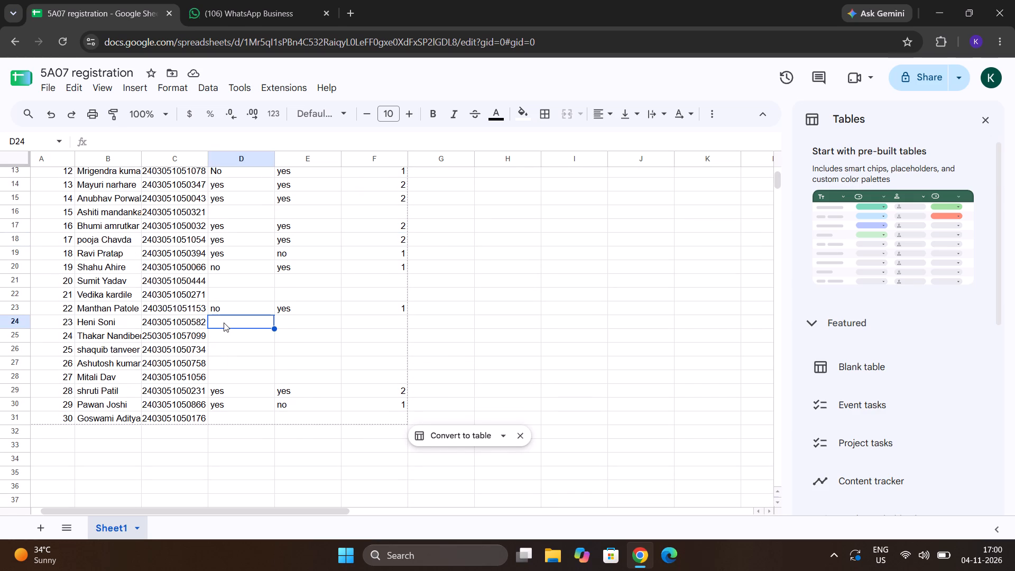
pyautogui.write('yes')
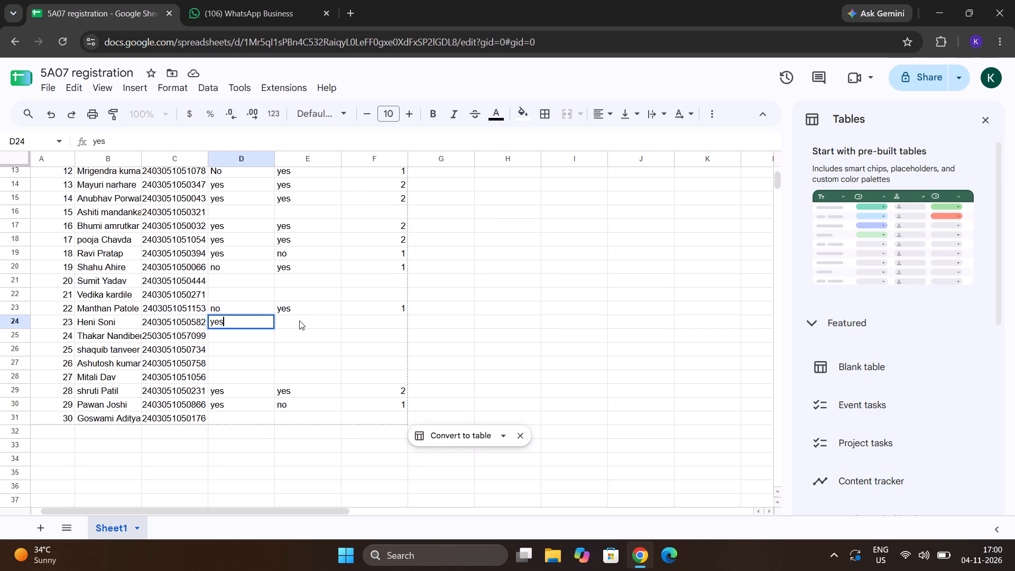
pyautogui.click(299, 320)
pyautogui.write('yes')
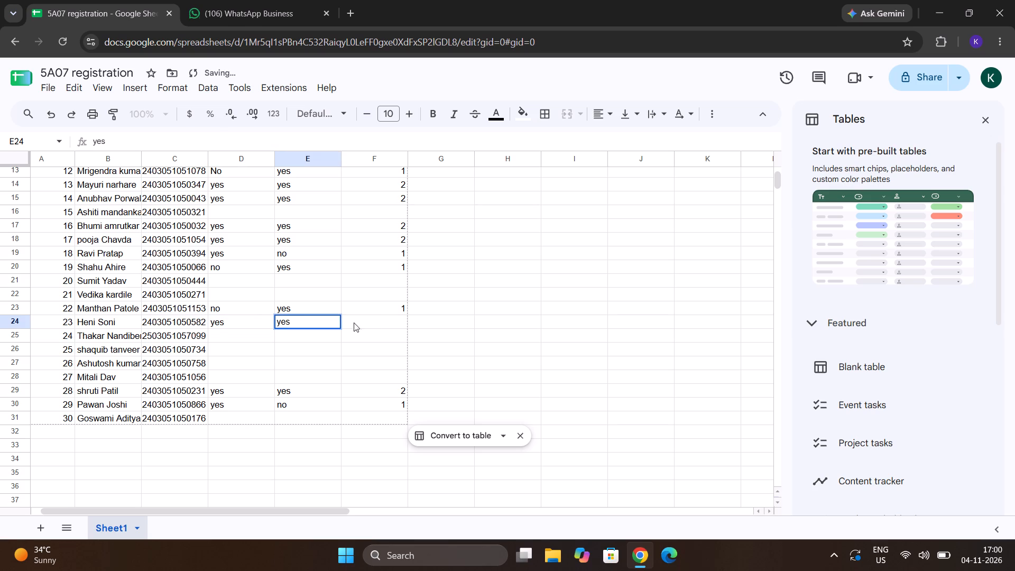
pyautogui.click(387, 319)
pyautogui.press('2')
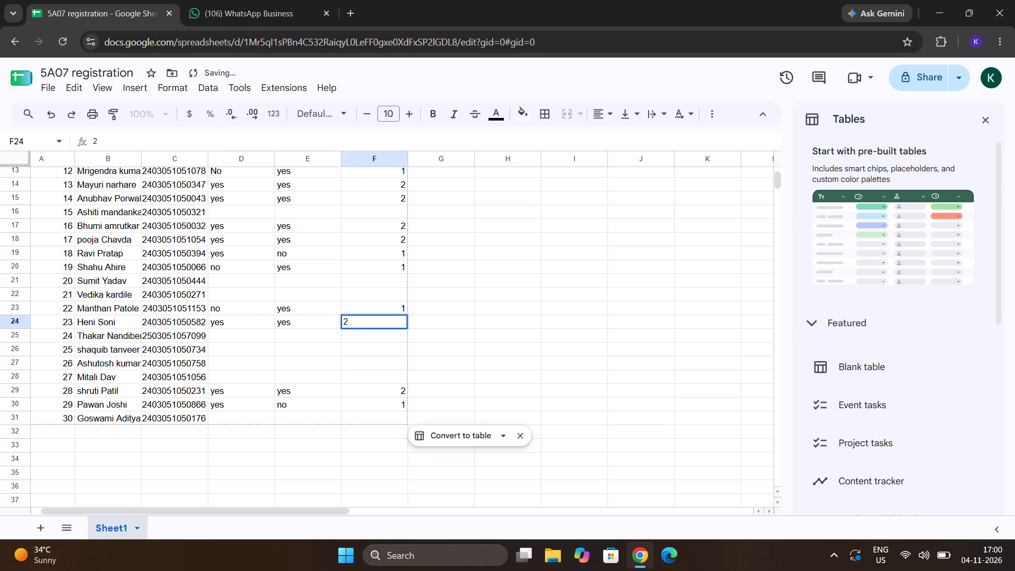
pyautogui.click(217, 335)
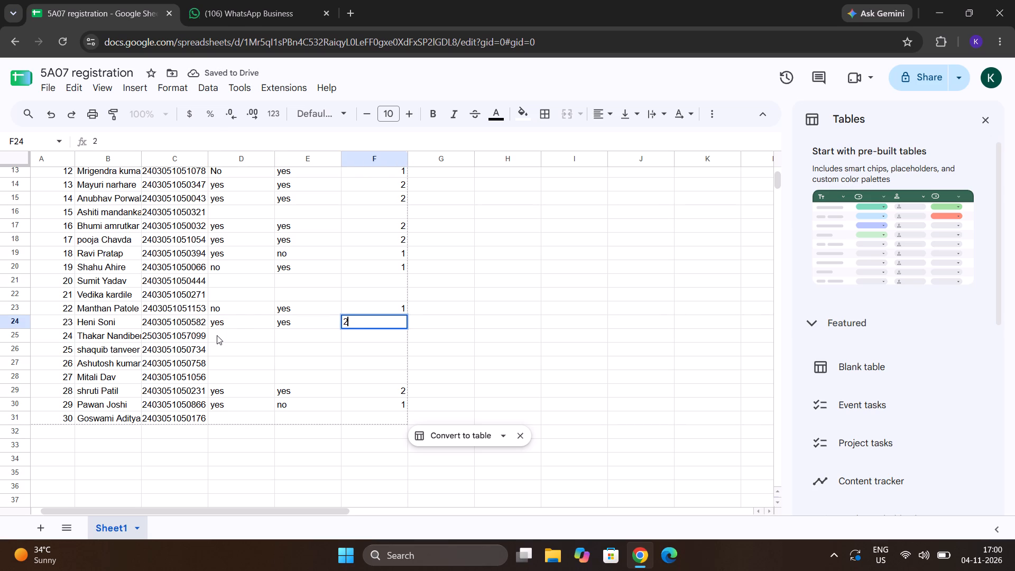
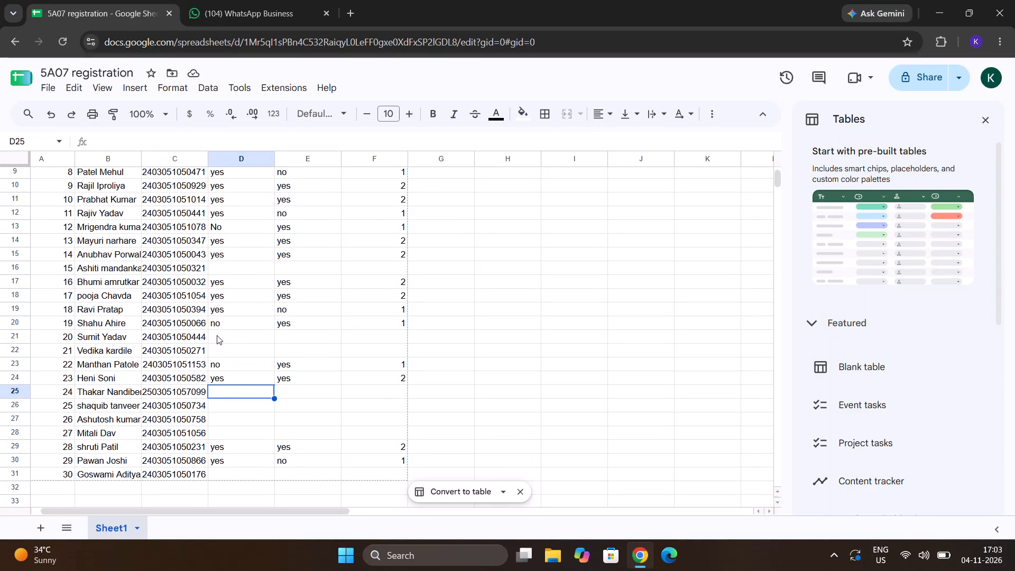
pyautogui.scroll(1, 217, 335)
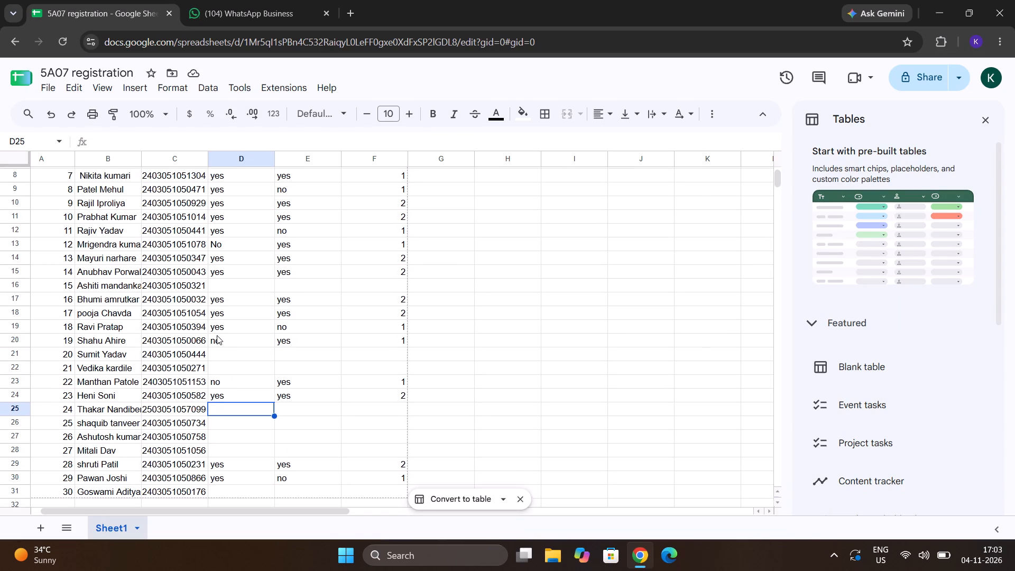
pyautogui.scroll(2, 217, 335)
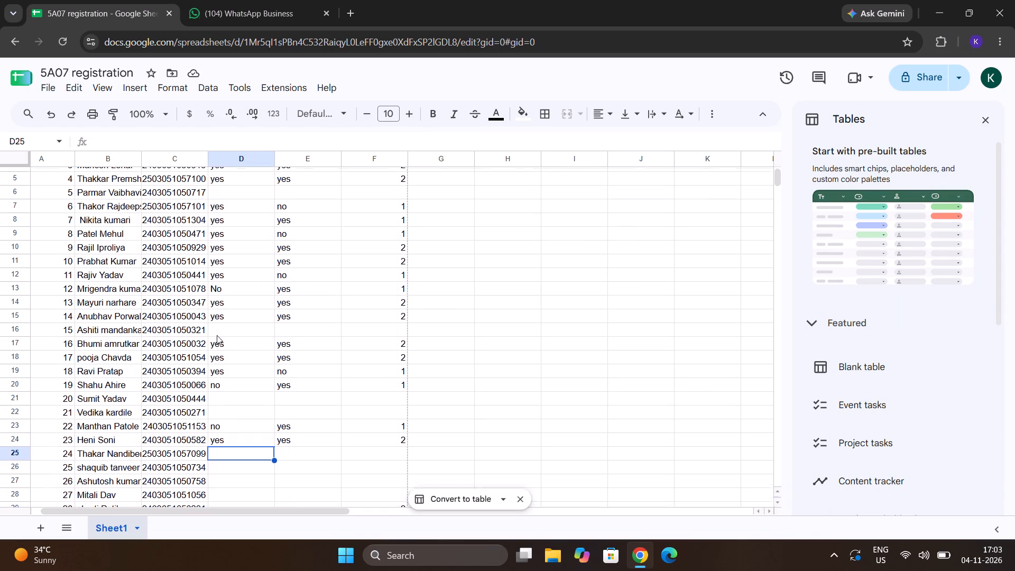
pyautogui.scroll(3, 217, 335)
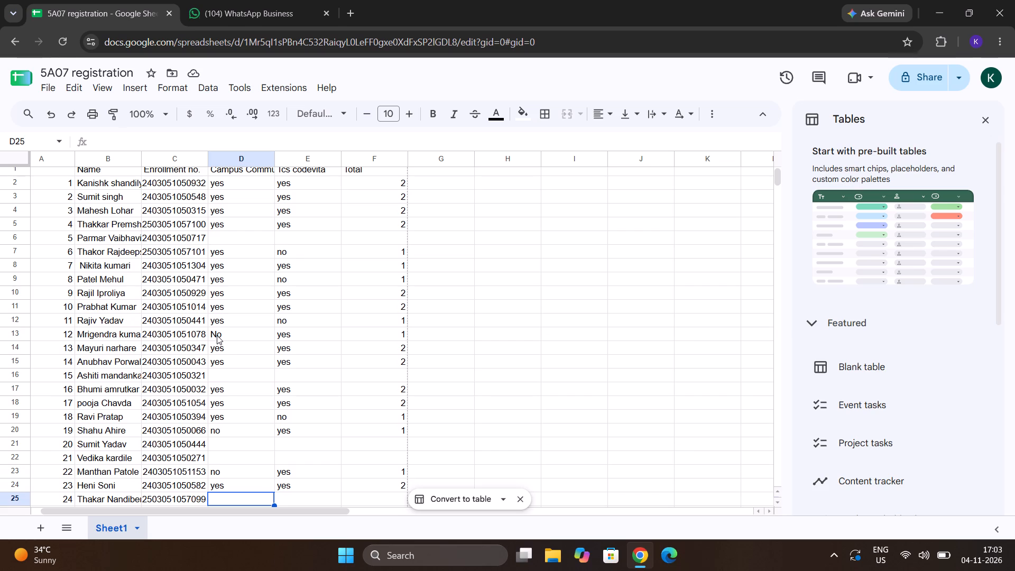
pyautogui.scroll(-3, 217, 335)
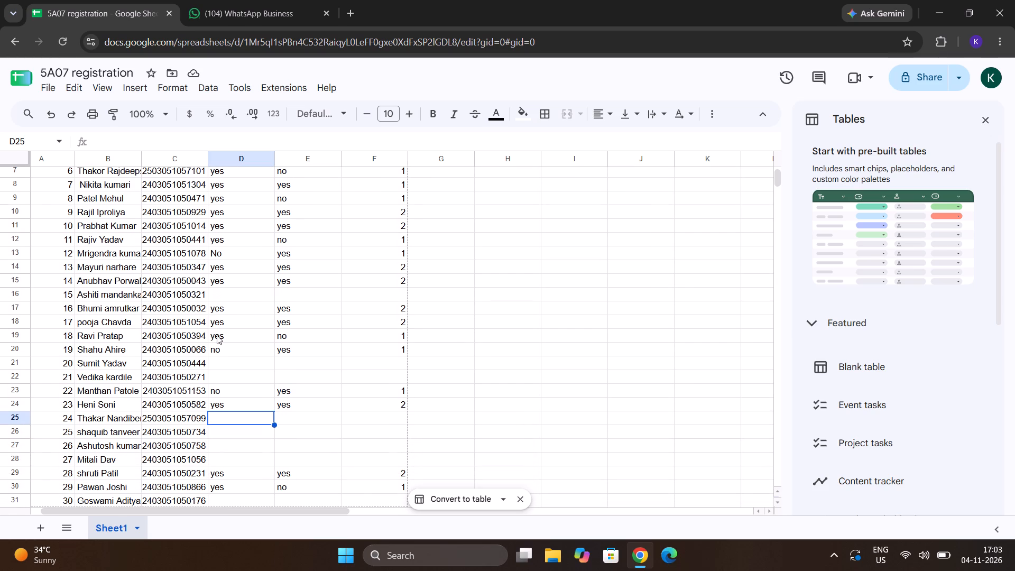
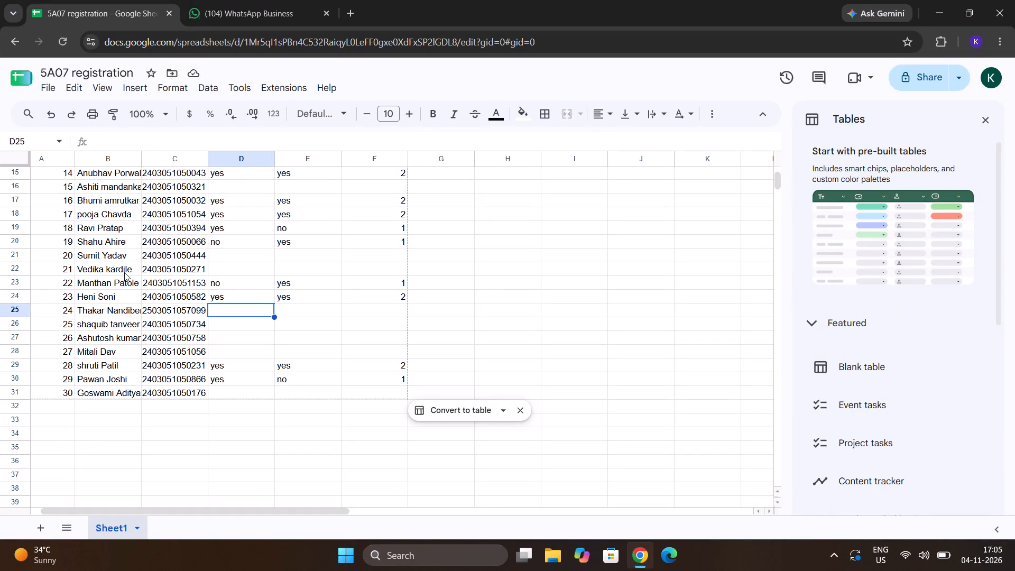
# Fill in the row for serial number 15: Campus Commune yes, Tcs codevita yes, and Total 2.
pyautogui.scroll(2, 124, 272)
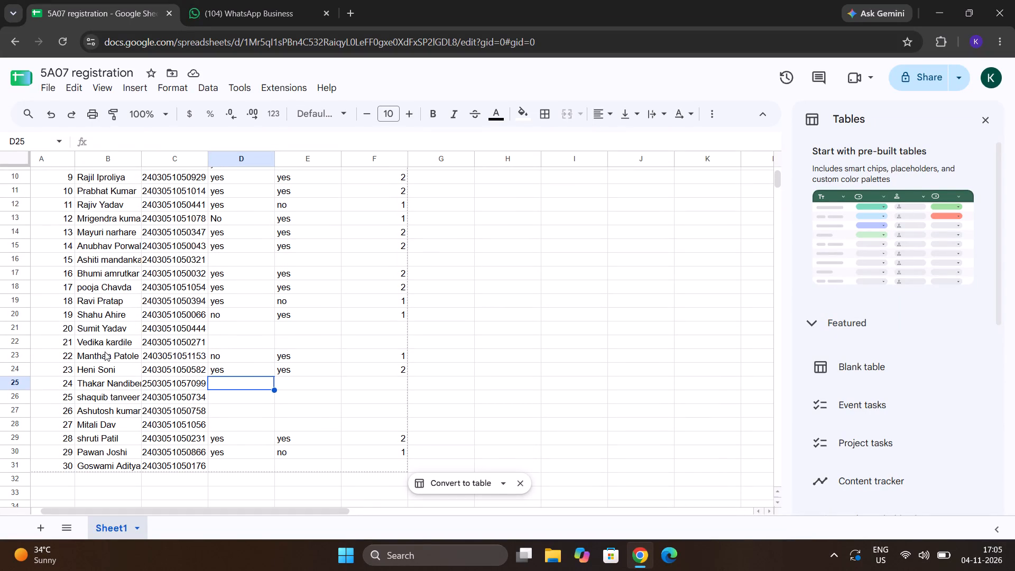
pyautogui.scroll(1, 113, 393)
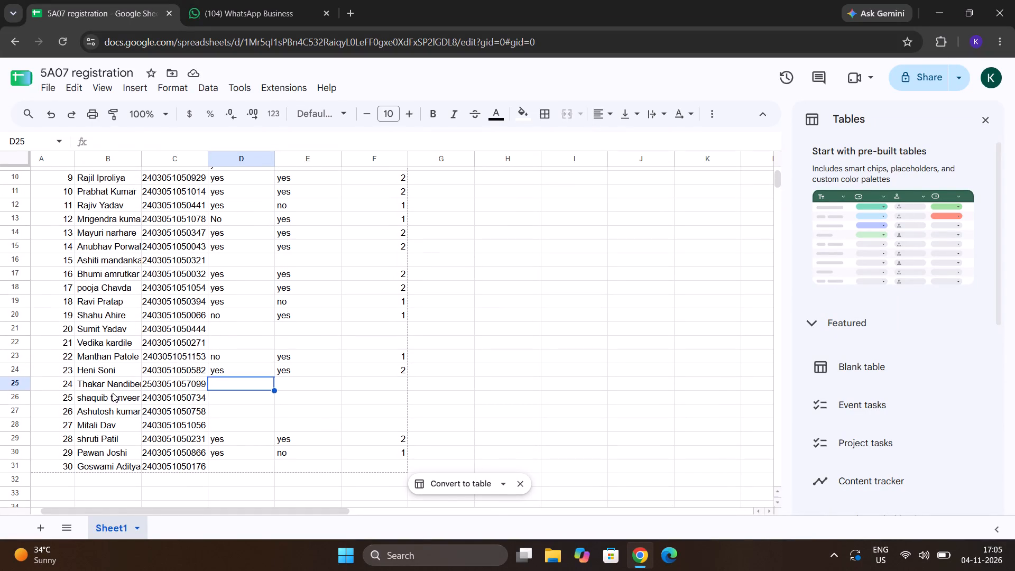
pyautogui.scroll(1, 113, 393)
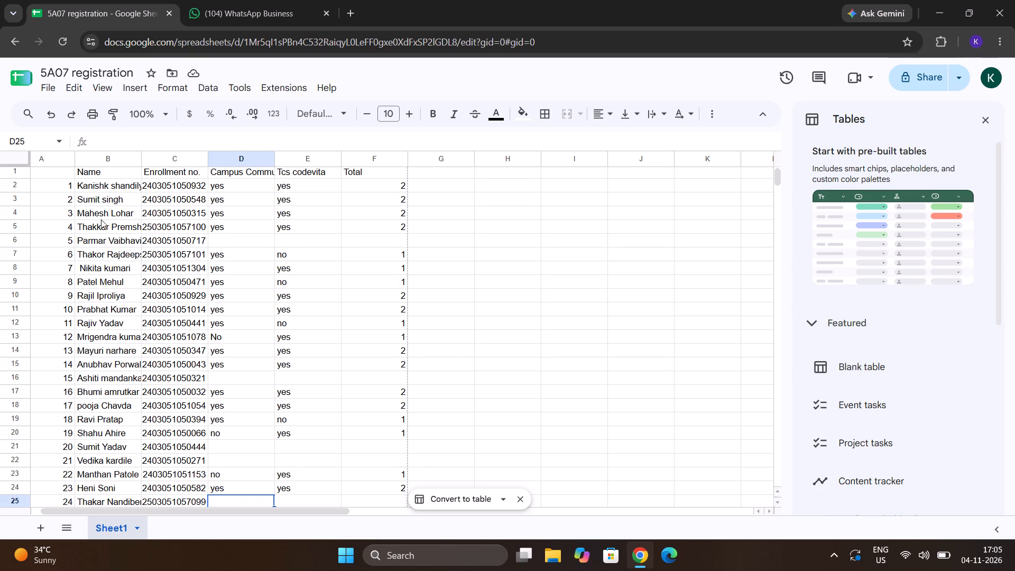
pyautogui.click(101, 335)
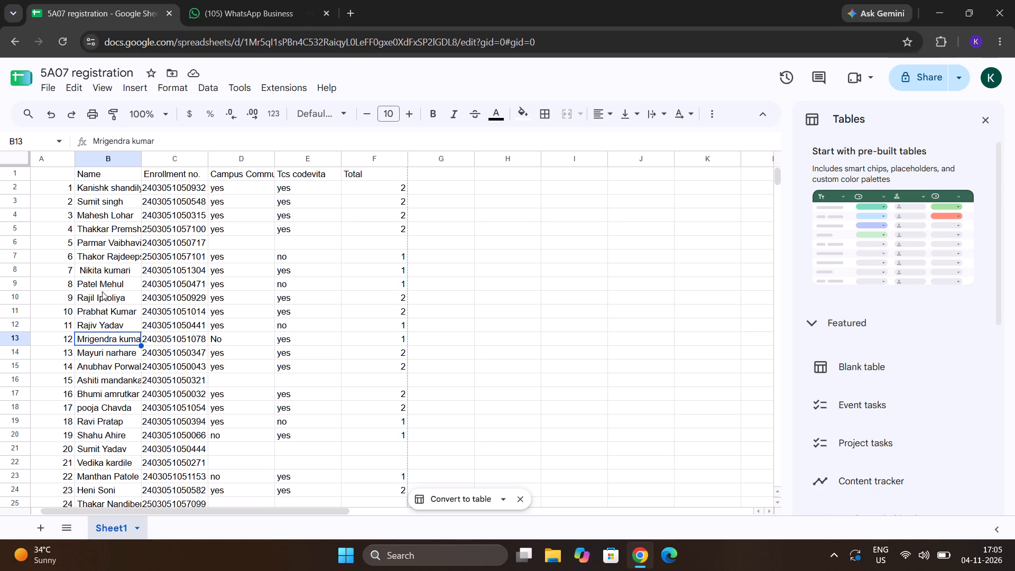
pyautogui.scroll(-1, 102, 291)
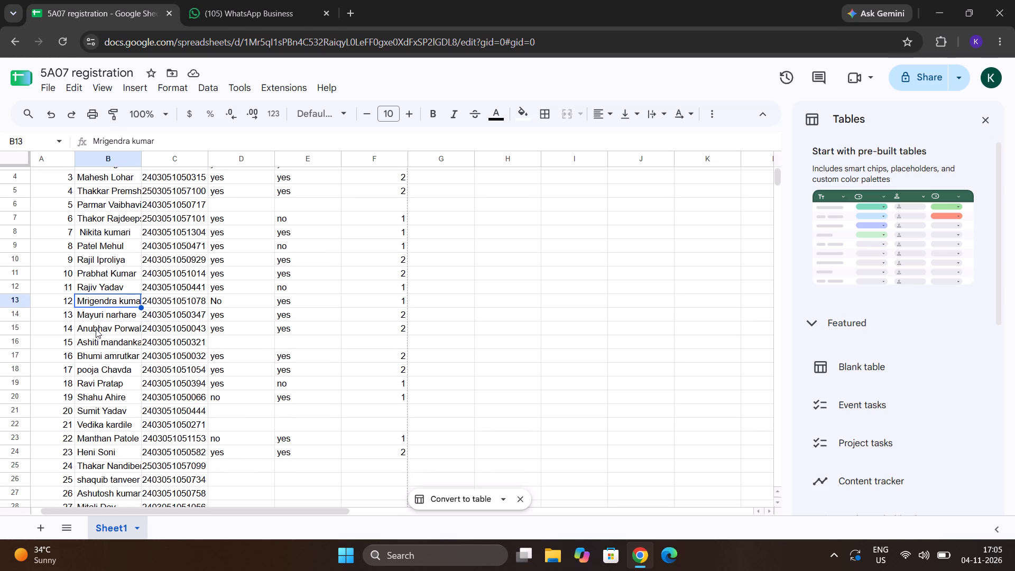
pyautogui.click(218, 338)
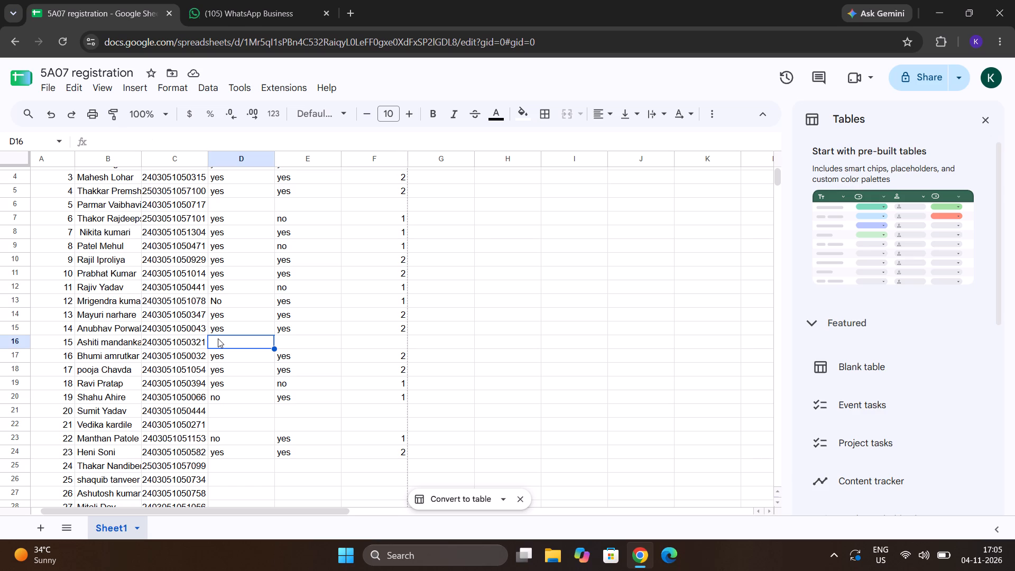
pyautogui.write('yes')
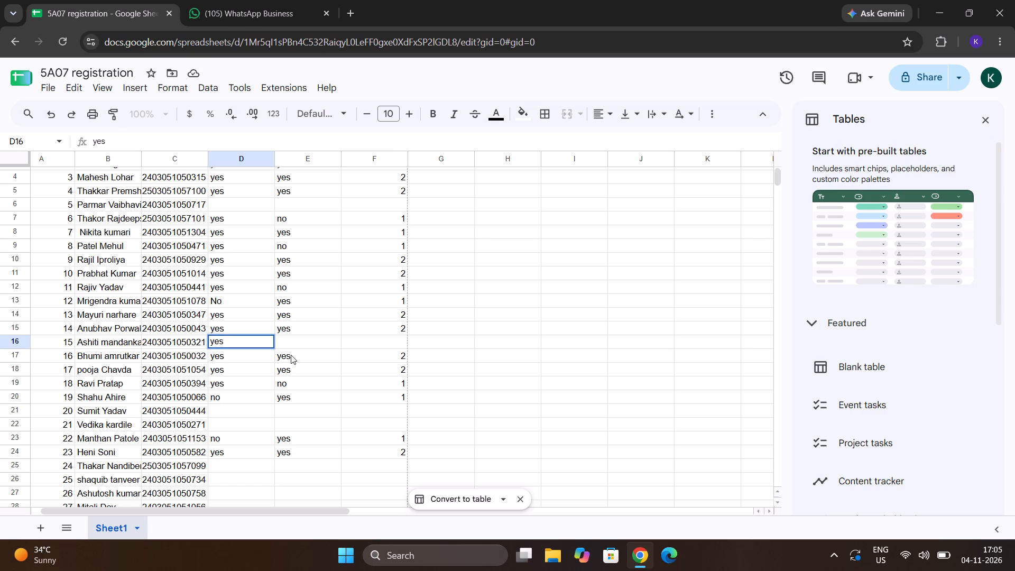
pyautogui.click(294, 344)
pyautogui.write('yes')
pyautogui.click(387, 340)
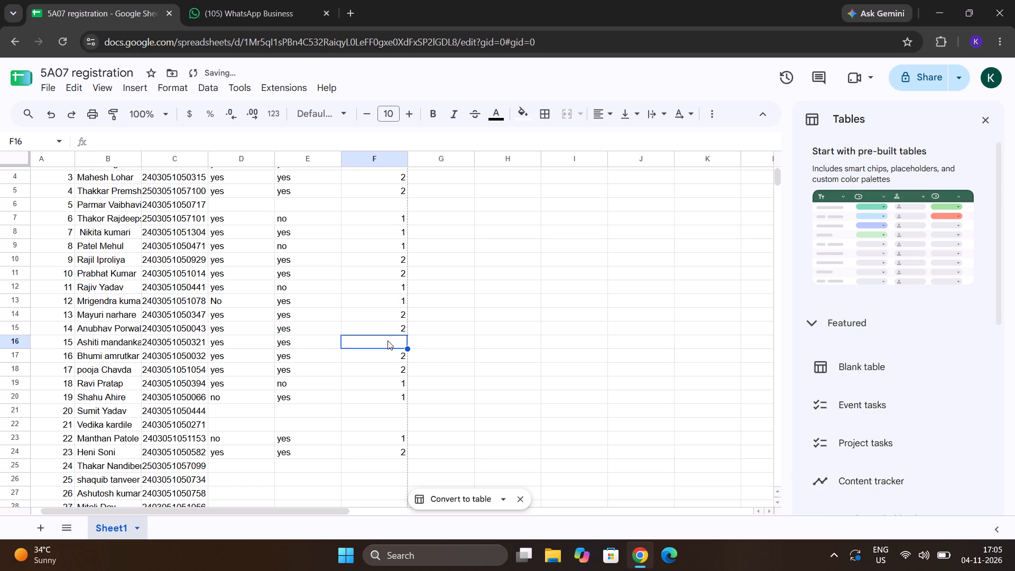
pyautogui.press('2')
pyautogui.press('Return')
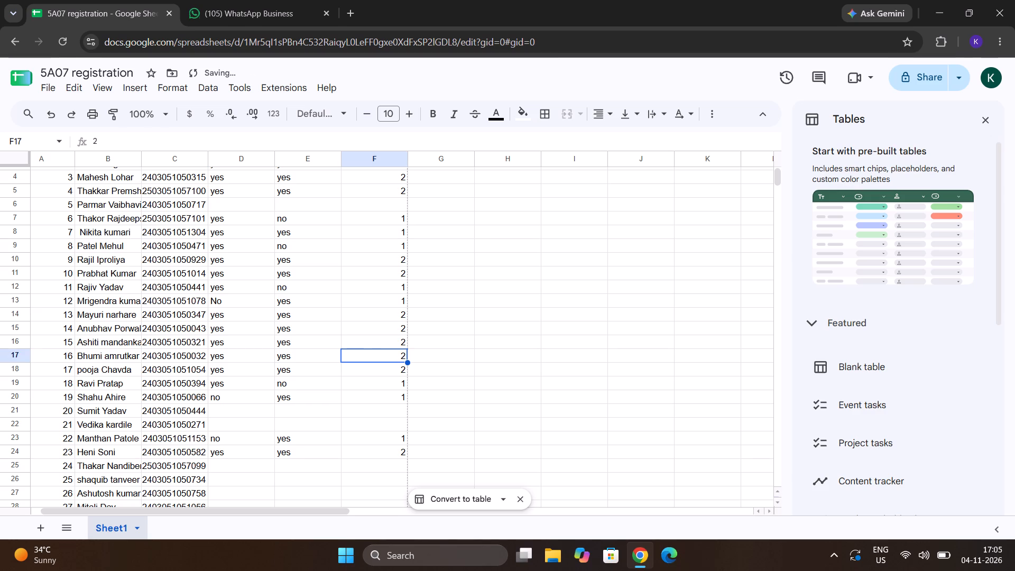
pyautogui.click(373, 409)
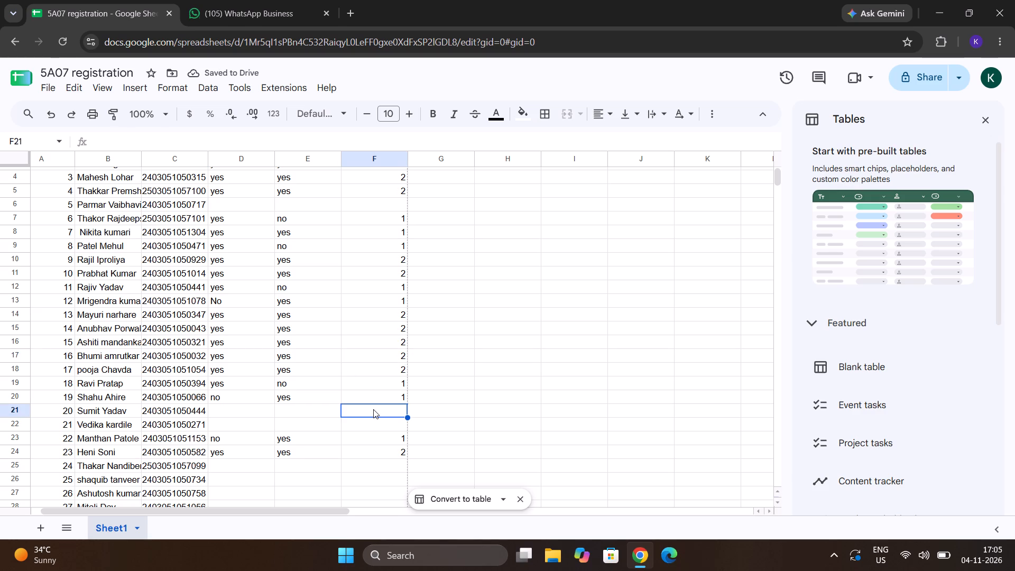
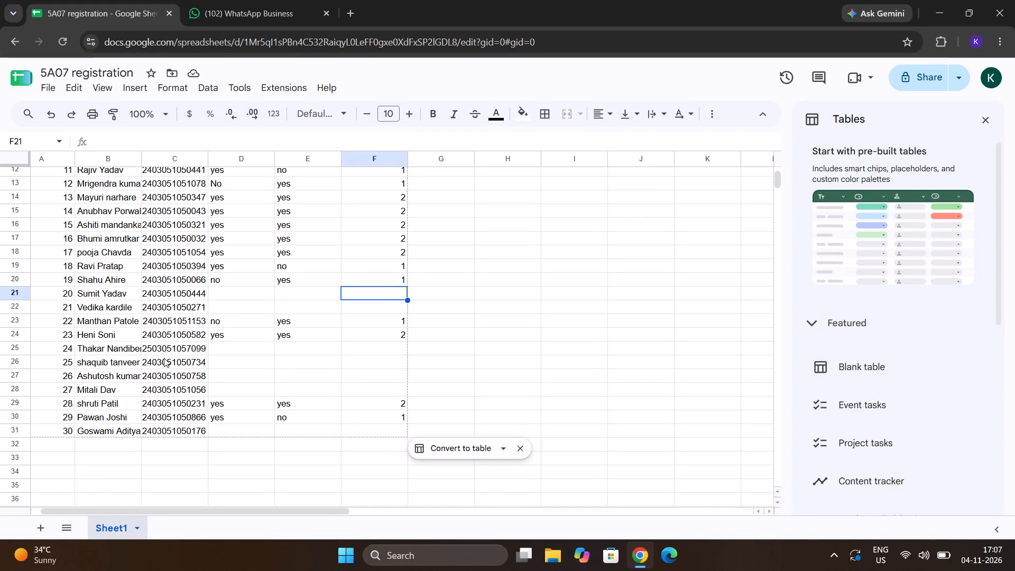
# Fill in the row for serial number 25: Campus Commune yes, Tcs codevita yes, and Total 2.
pyautogui.click(216, 359)
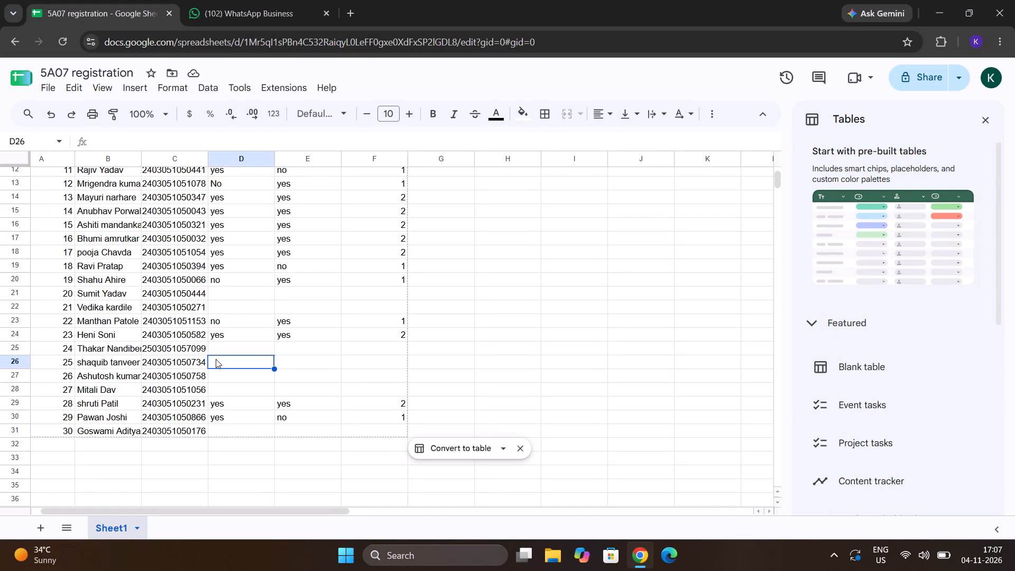
pyautogui.write('yes')
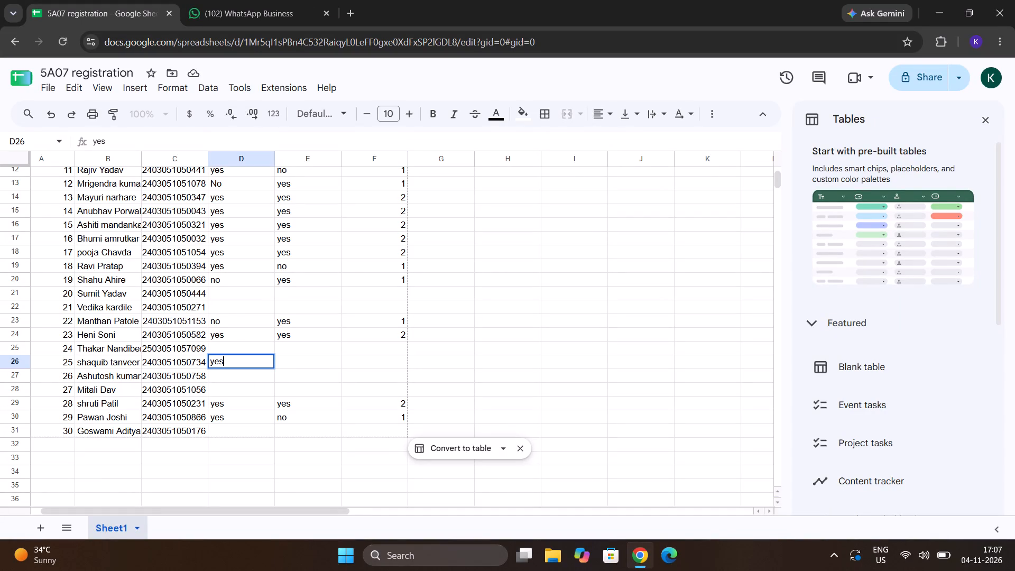
pyautogui.click(285, 356)
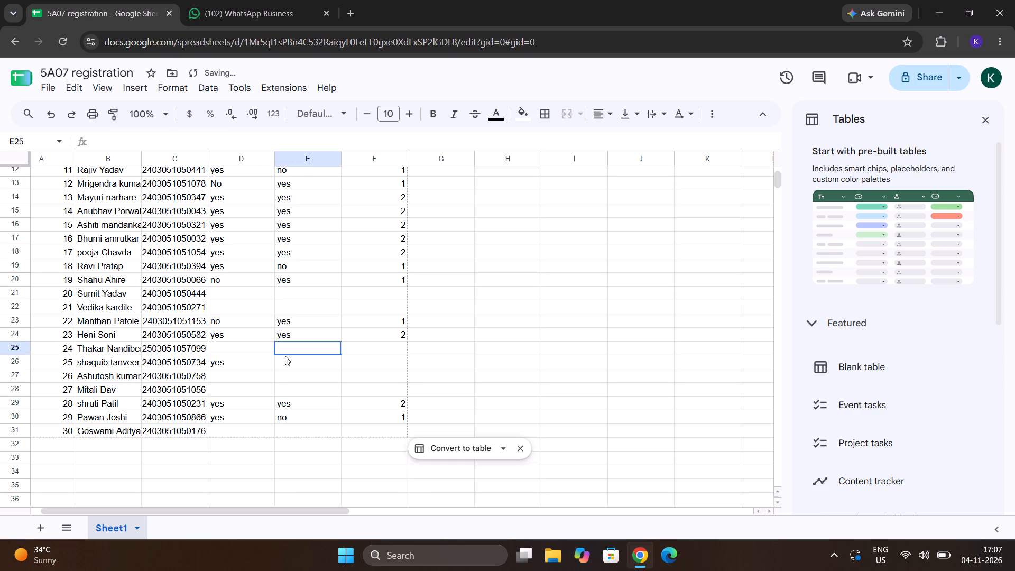
pyautogui.click(286, 363)
pyautogui.write('yes')
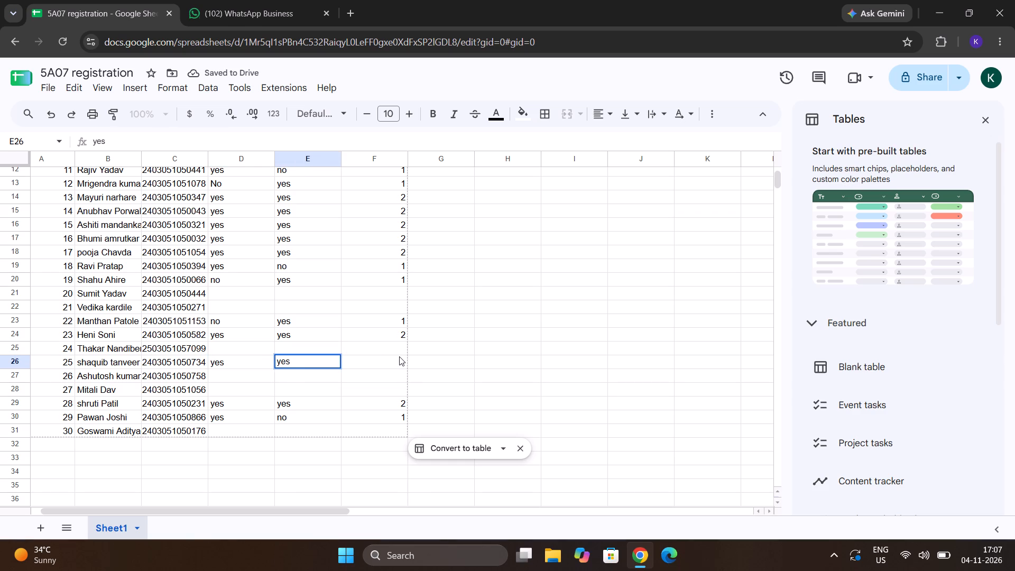
pyautogui.click(399, 356)
pyautogui.press('2')
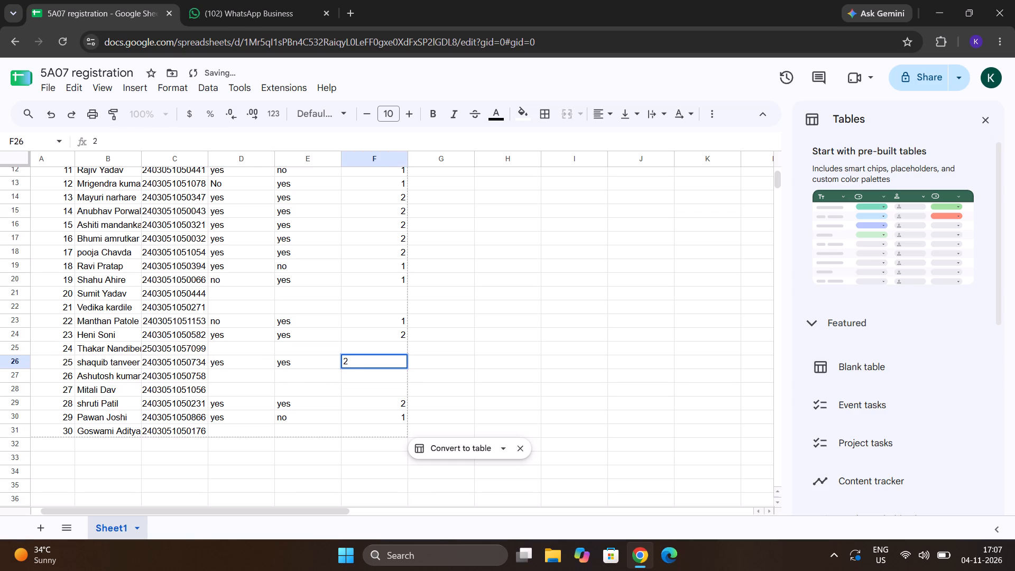
pyautogui.press('Return')
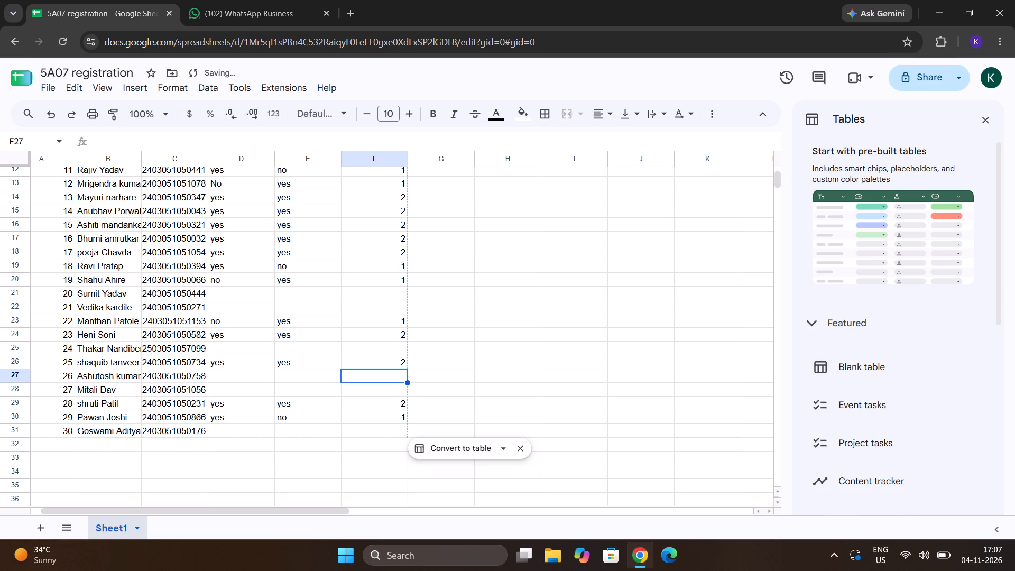
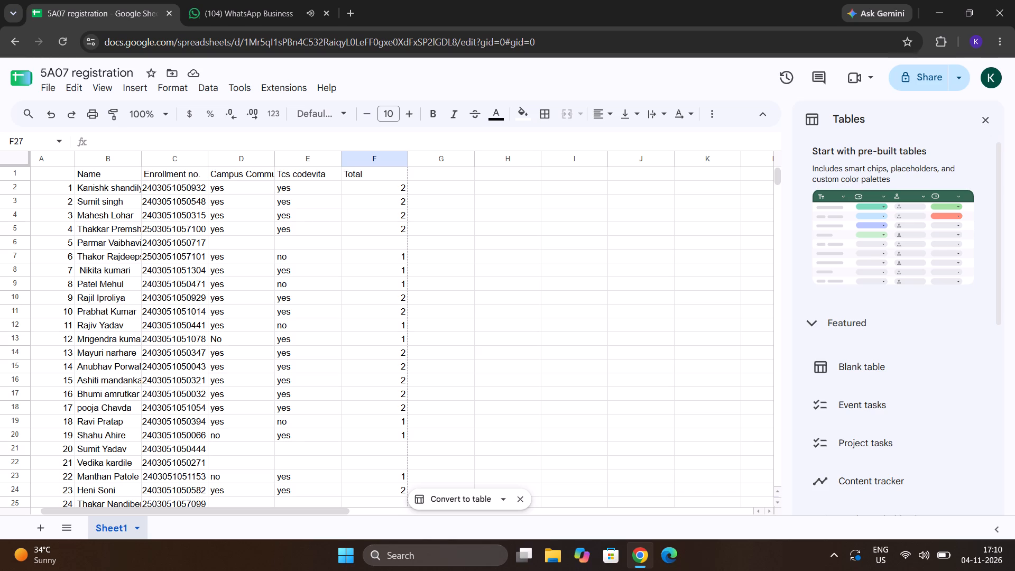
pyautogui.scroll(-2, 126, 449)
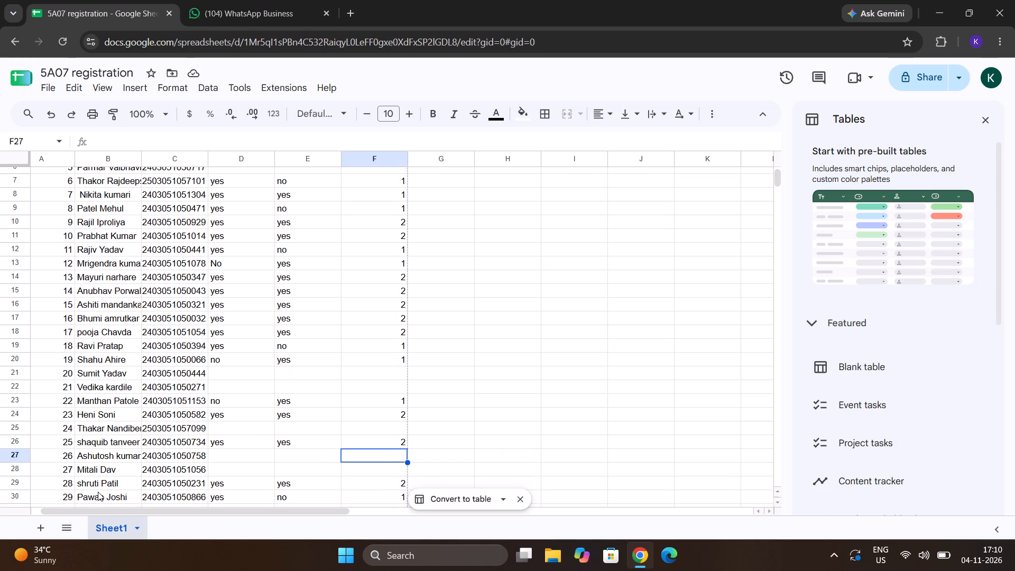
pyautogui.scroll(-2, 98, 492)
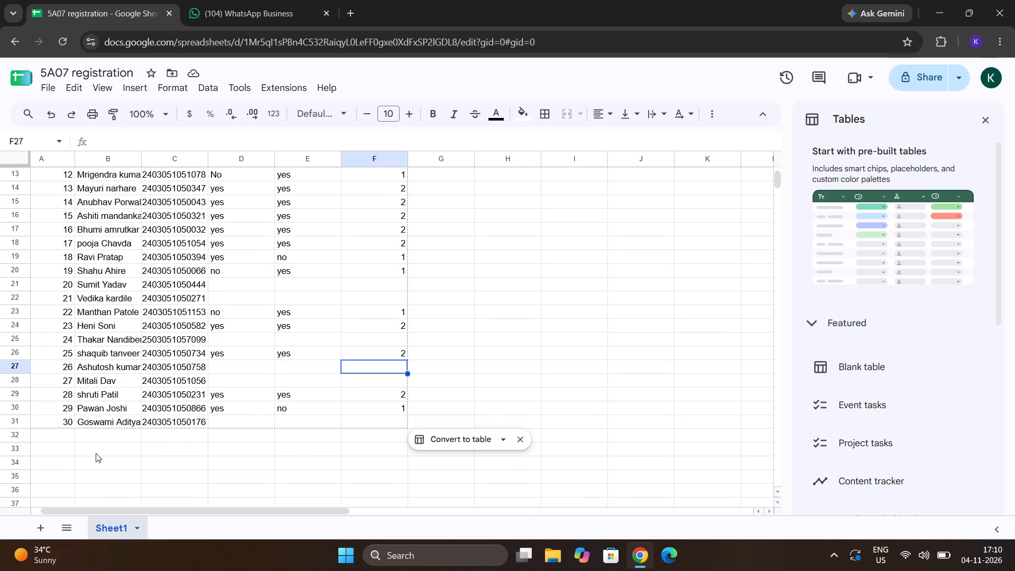
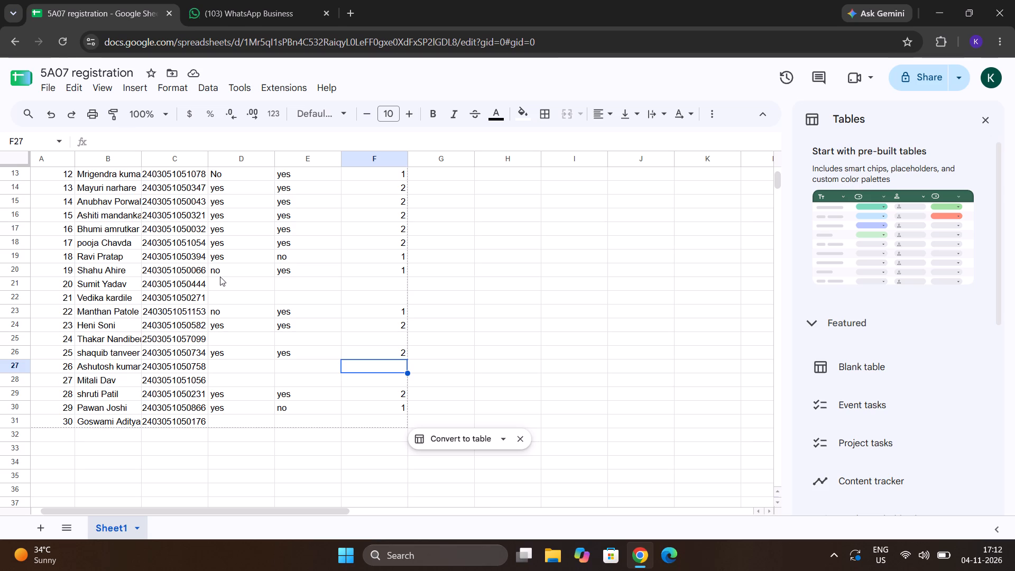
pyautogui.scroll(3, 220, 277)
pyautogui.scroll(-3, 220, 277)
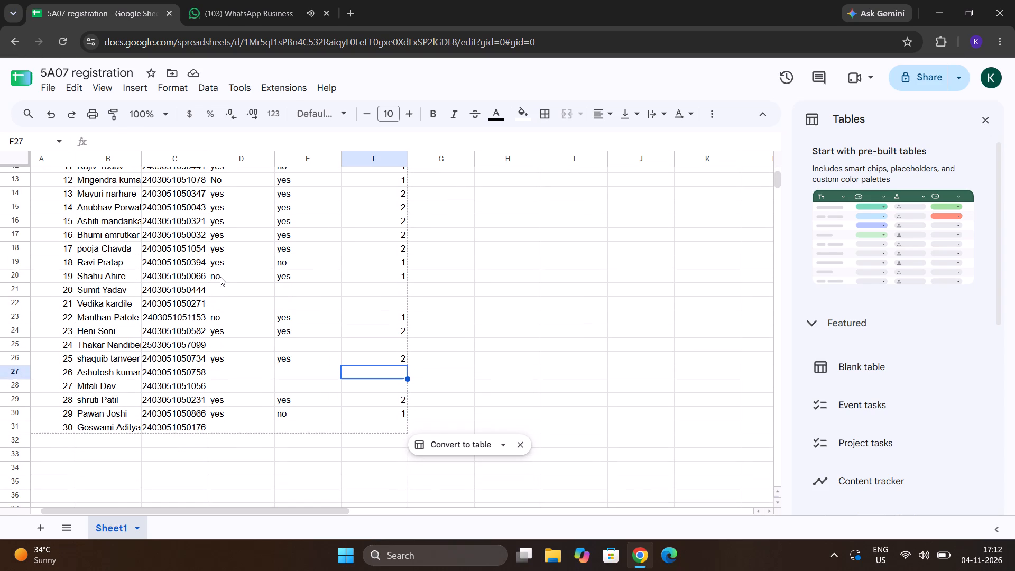
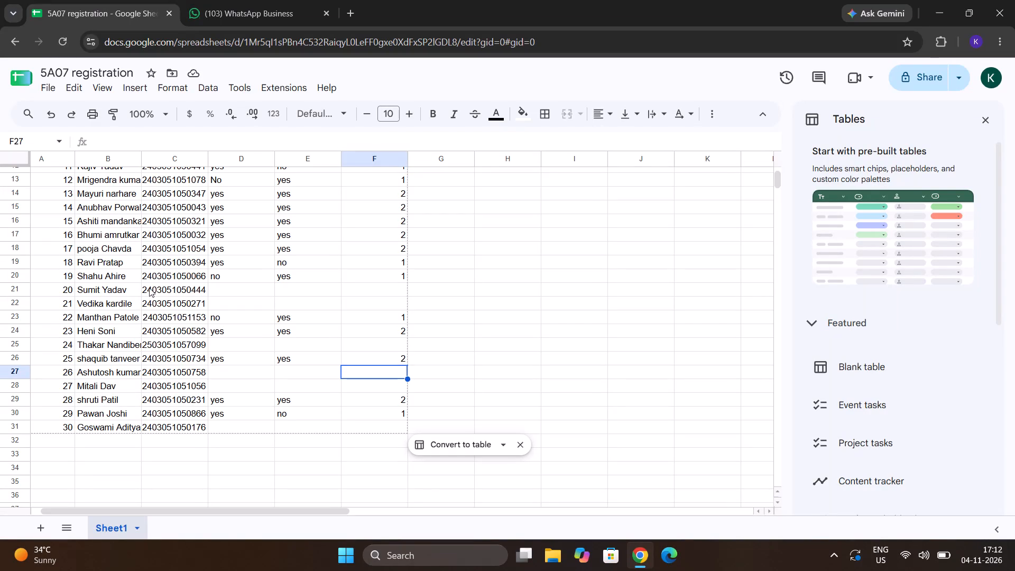
# Fill in the student row with serial number 20: yes for Campus Commune, yes for Tcs codevita, and a Total of 2.
pyautogui.scroll(3, 139, 304)
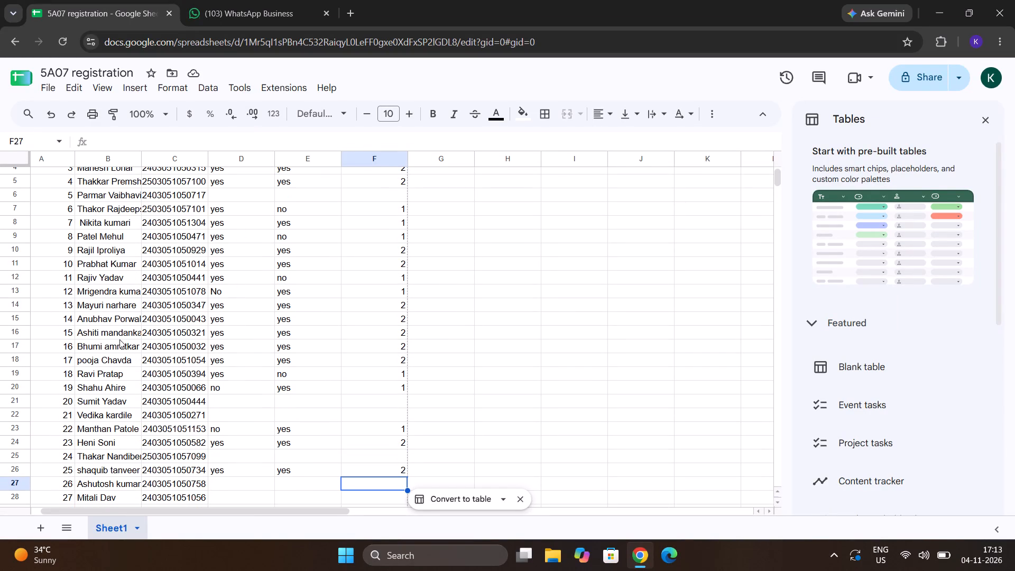
pyautogui.scroll(-2, 119, 339)
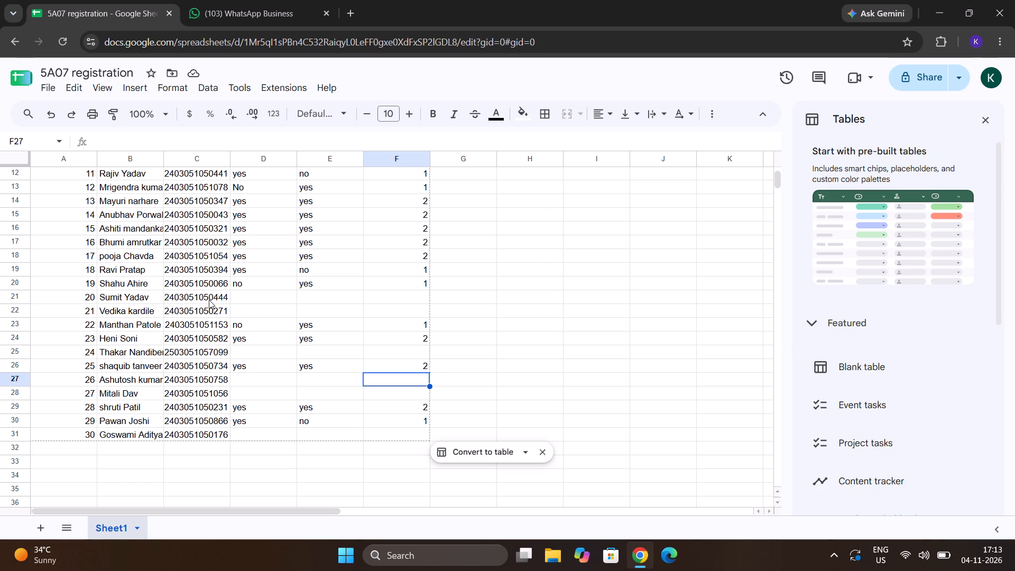
pyautogui.click(246, 296)
pyautogui.write('yes')
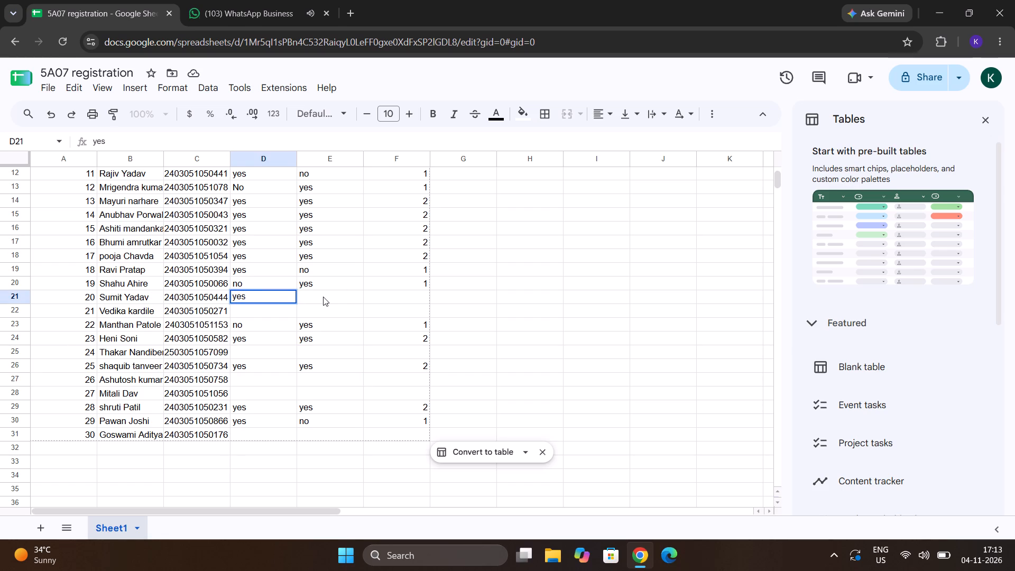
pyautogui.click(323, 297)
pyautogui.write('yes')
pyautogui.click(418, 297)
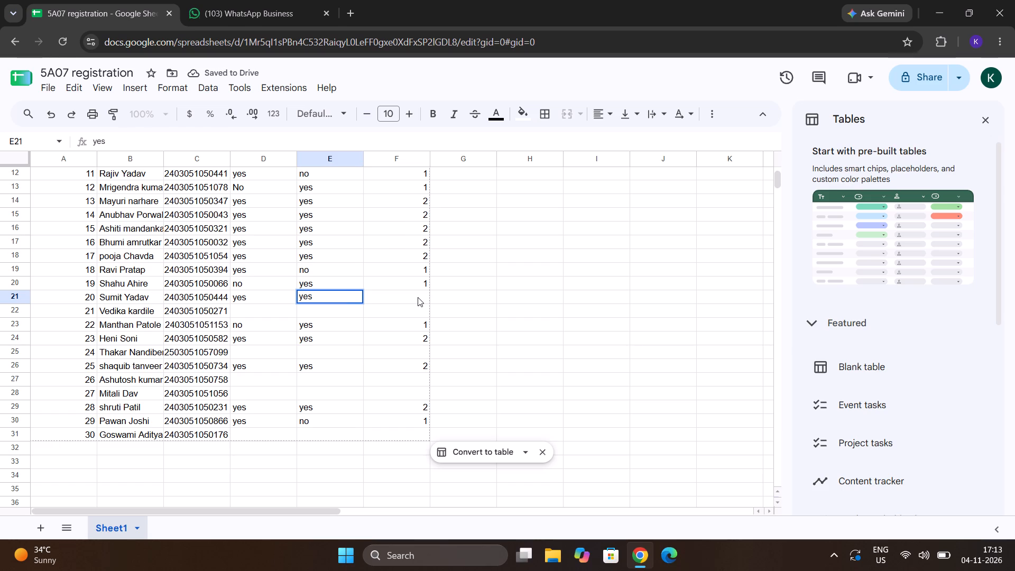
pyautogui.press('2')
pyautogui.press('Return')
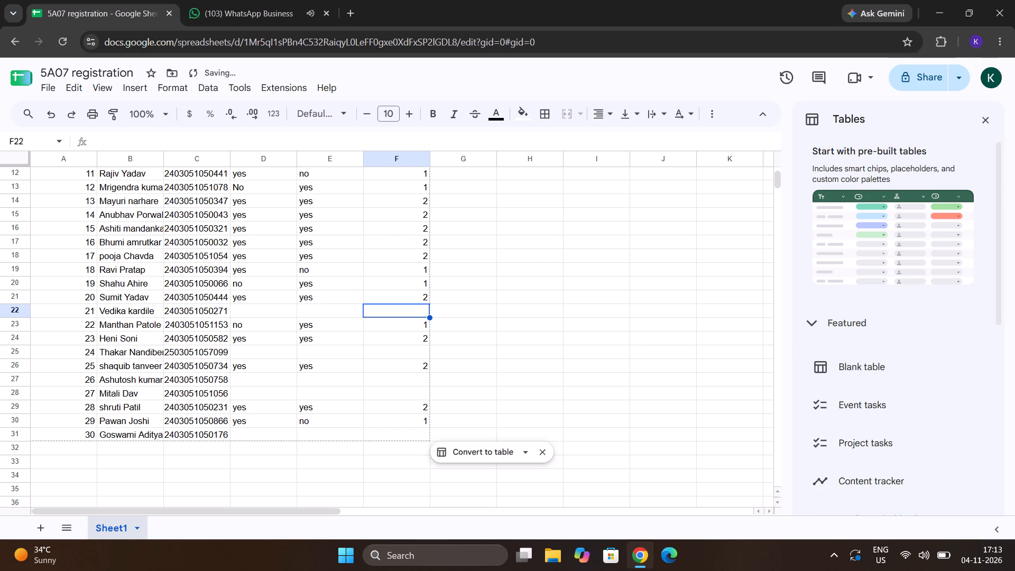
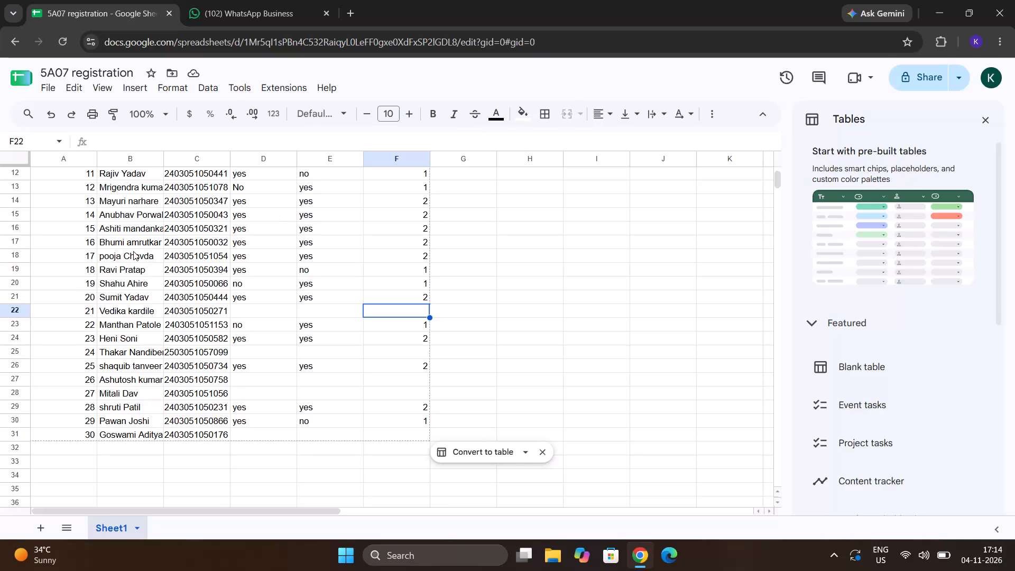
# In the student row with serial number 24, enter yes for Campus Commune and yes for Tcs codevita.
pyautogui.scroll(4, 133, 251)
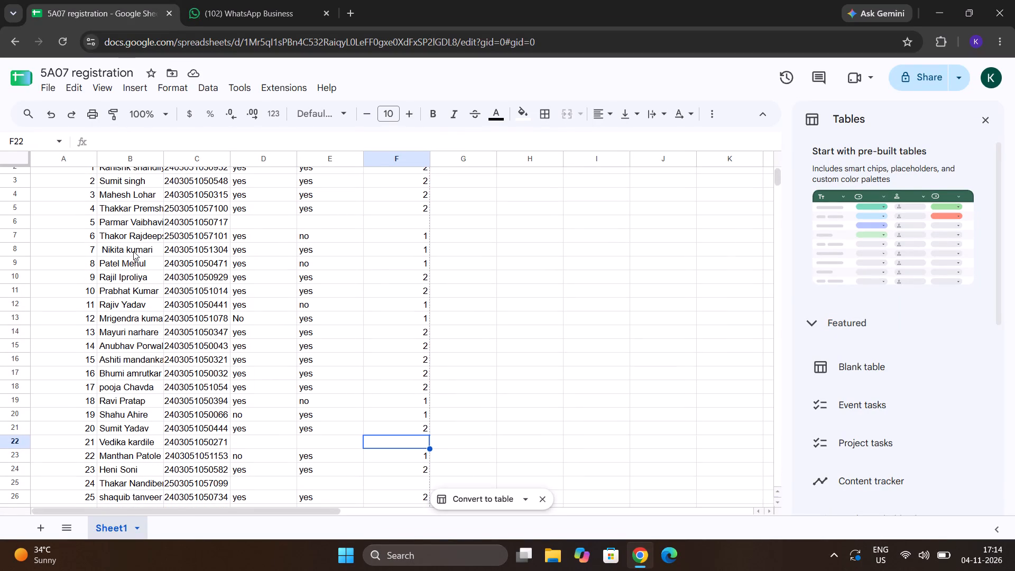
pyautogui.scroll(3, 133, 252)
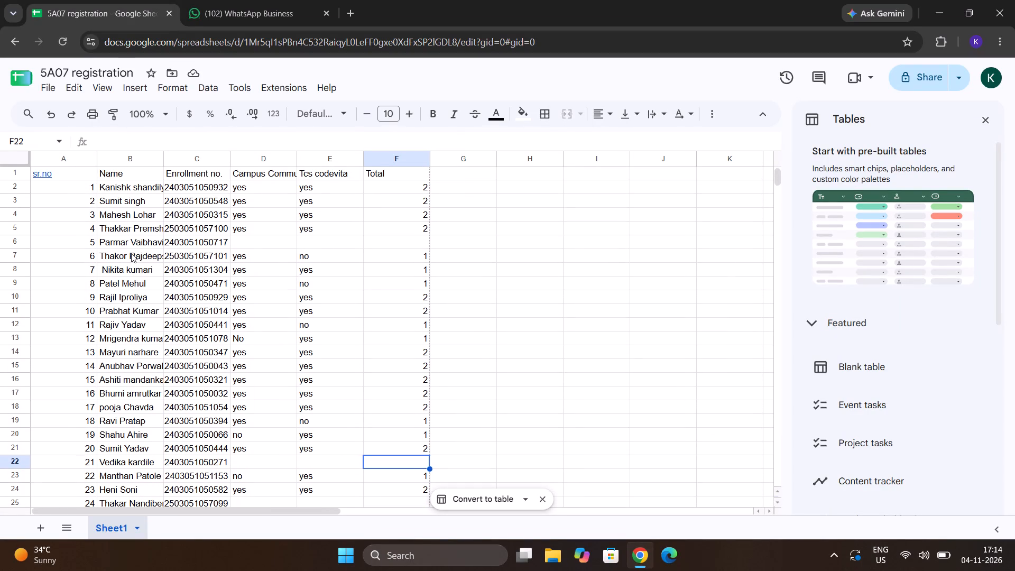
pyautogui.scroll(-1, 135, 376)
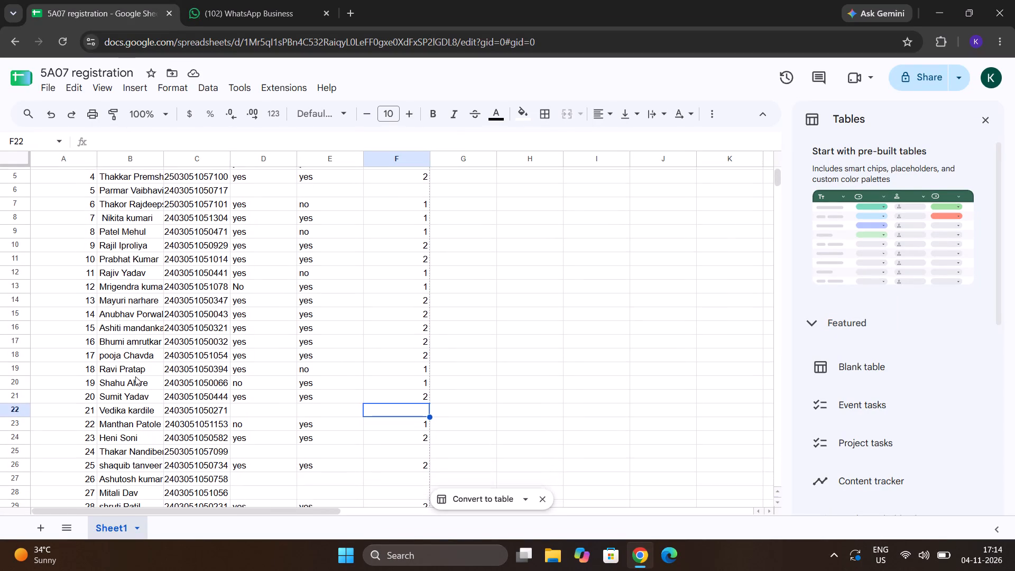
pyautogui.scroll(-2, 135, 376)
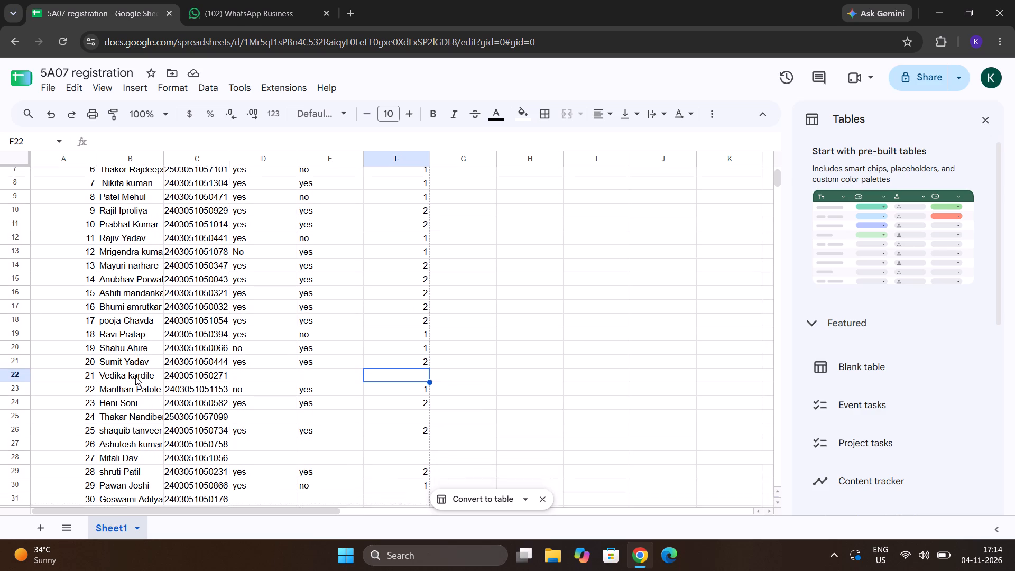
pyautogui.scroll(-2, 135, 376)
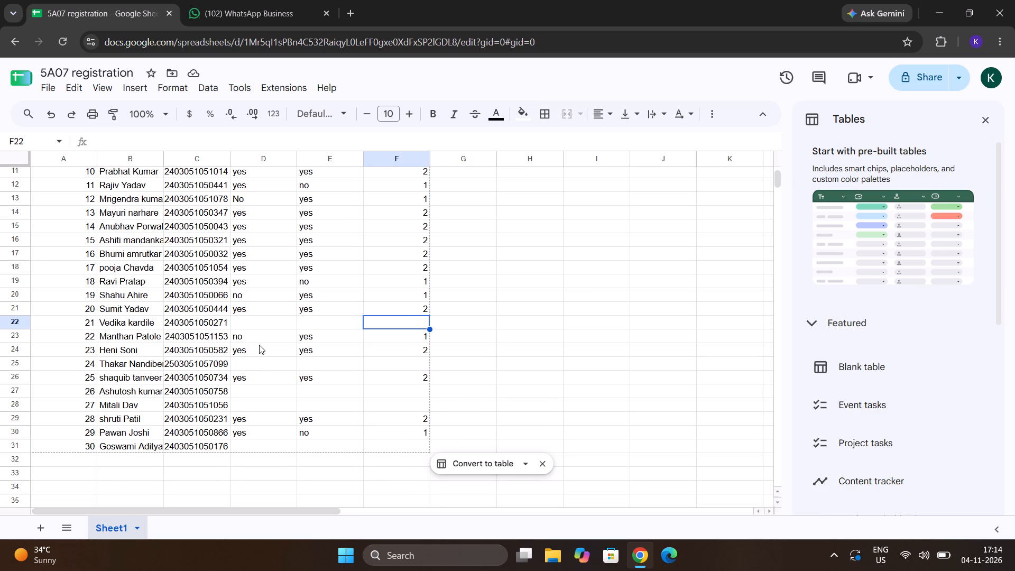
pyautogui.click(255, 363)
pyautogui.write('yes')
pyautogui.click(305, 356)
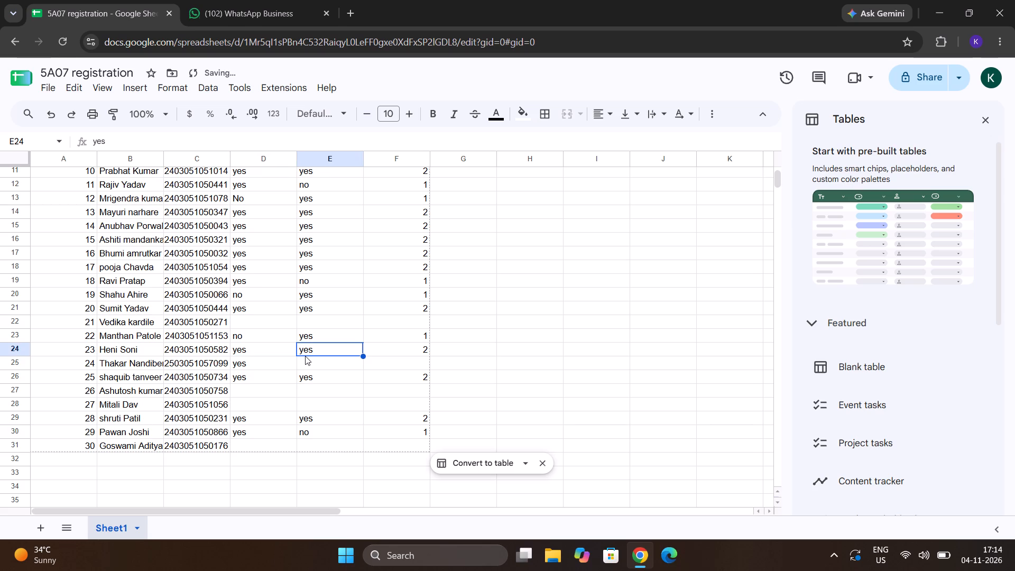
pyautogui.click(312, 372)
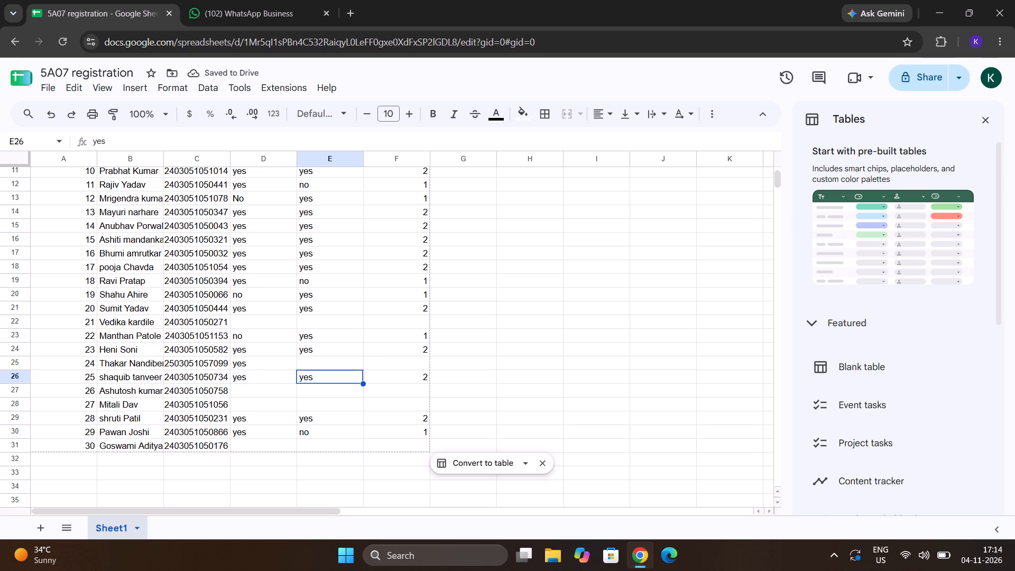
pyautogui.write('yes')
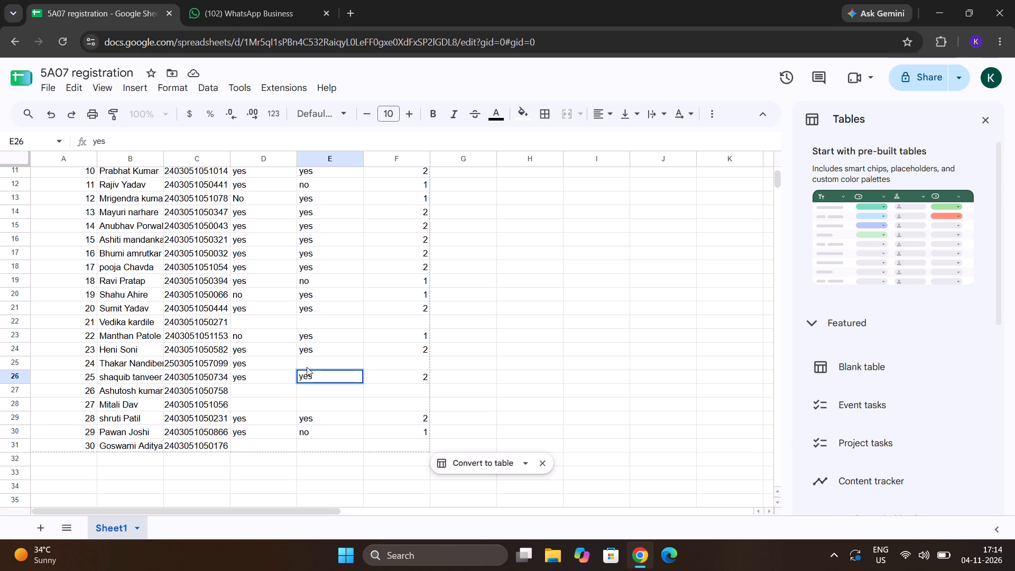
pyautogui.click(307, 367)
pyautogui.write('yes')
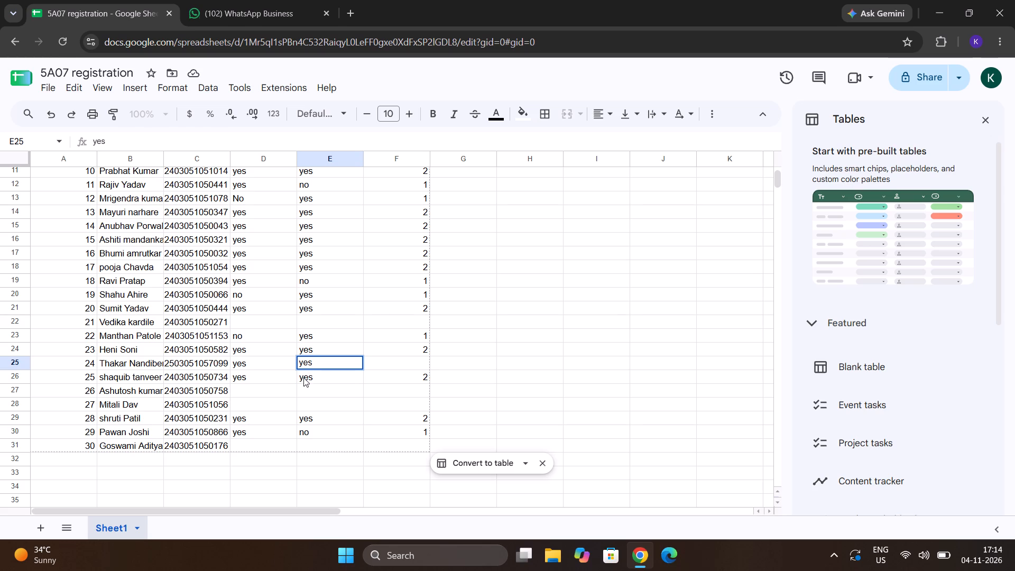
pyautogui.click(327, 379)
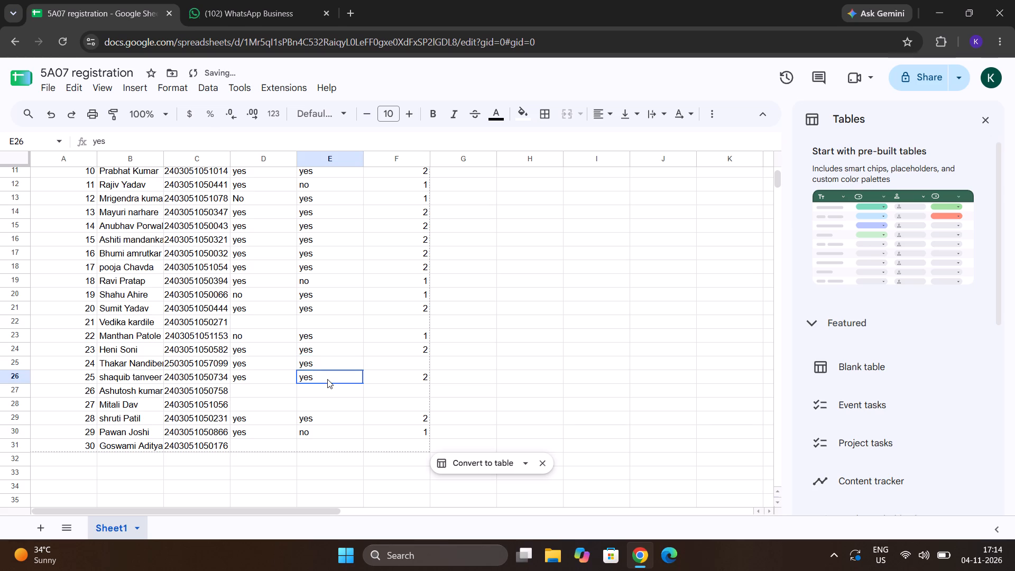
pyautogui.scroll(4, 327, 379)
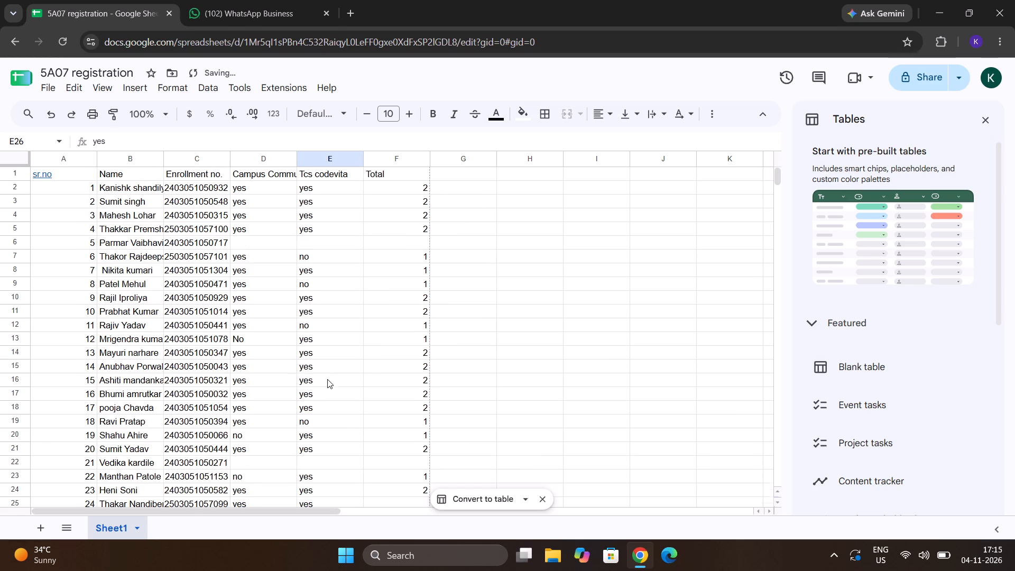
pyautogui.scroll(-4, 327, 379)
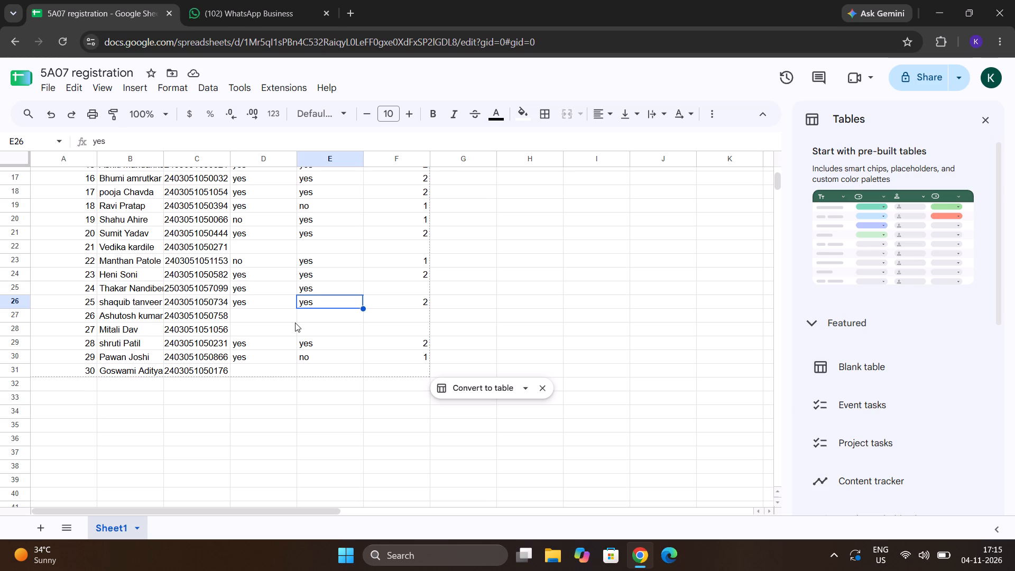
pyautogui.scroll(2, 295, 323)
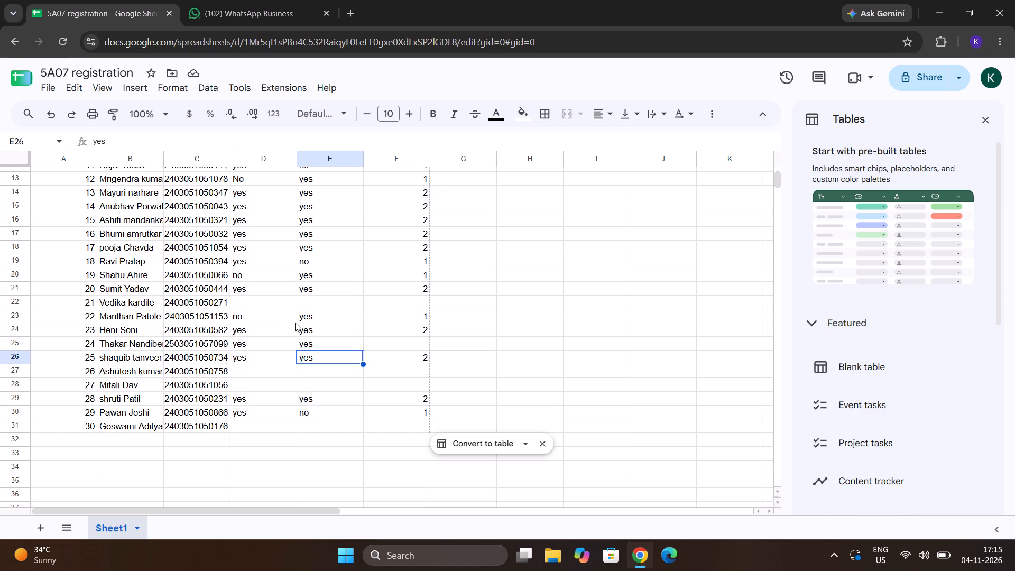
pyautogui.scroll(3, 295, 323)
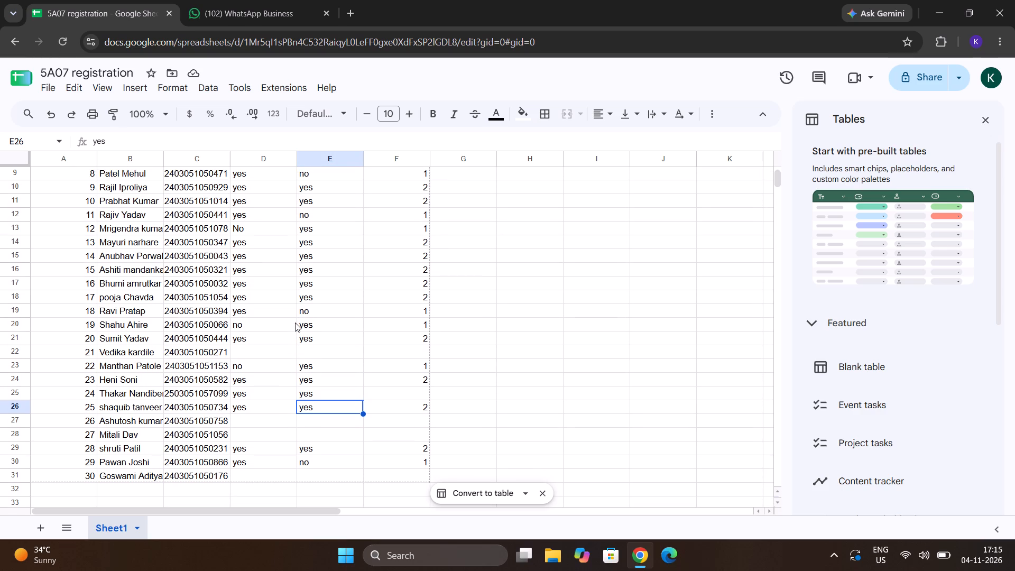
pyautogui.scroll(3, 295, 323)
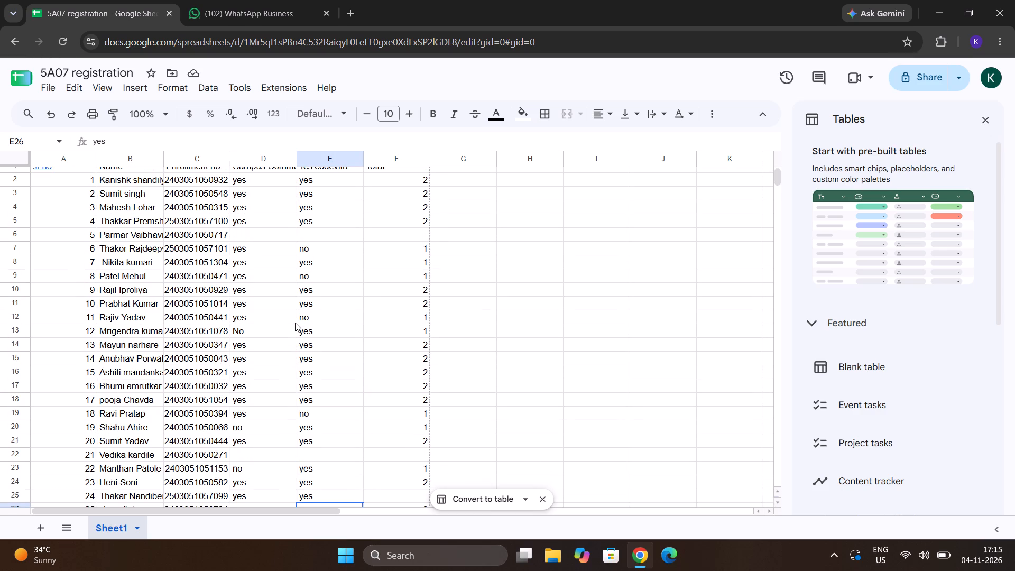
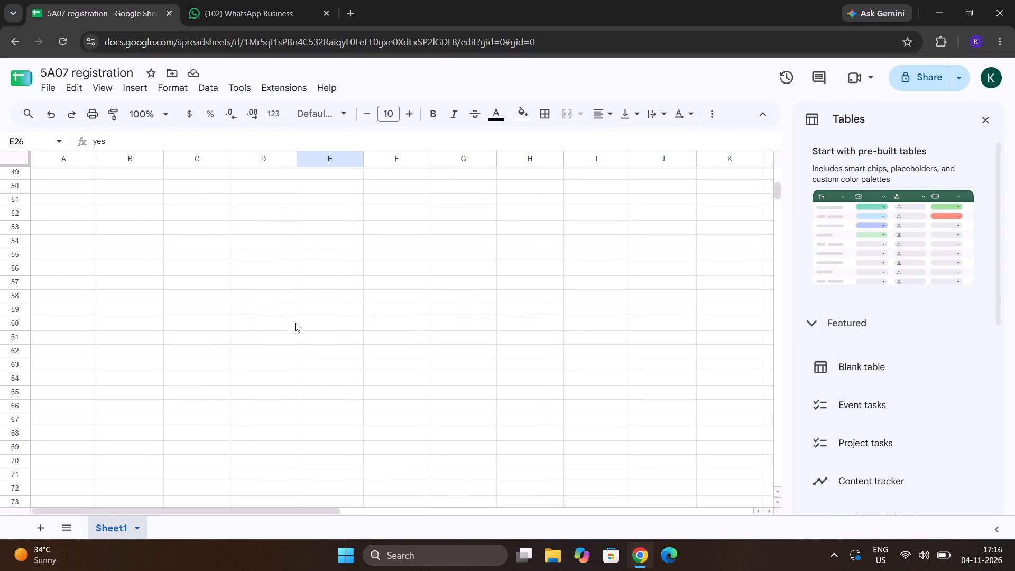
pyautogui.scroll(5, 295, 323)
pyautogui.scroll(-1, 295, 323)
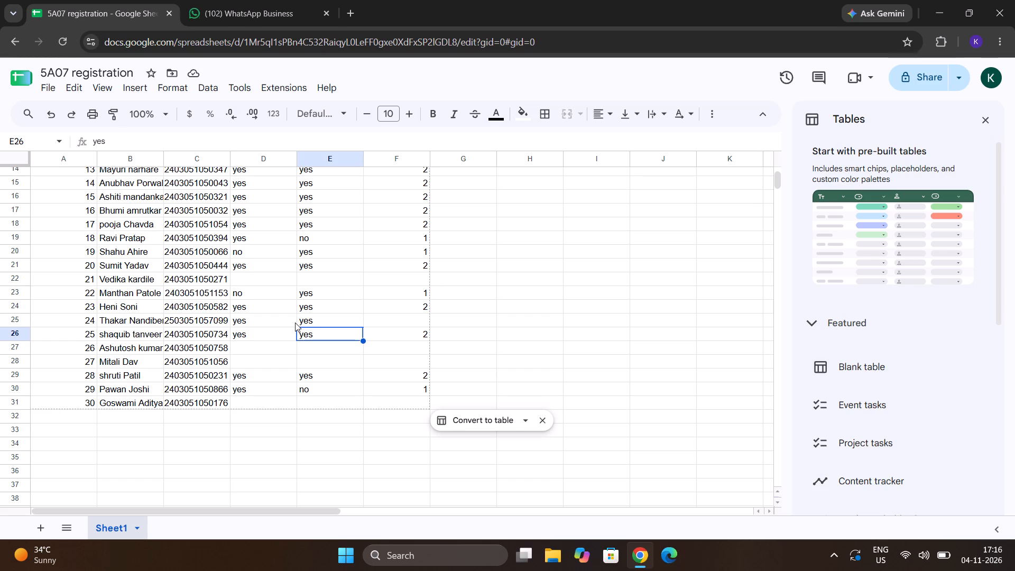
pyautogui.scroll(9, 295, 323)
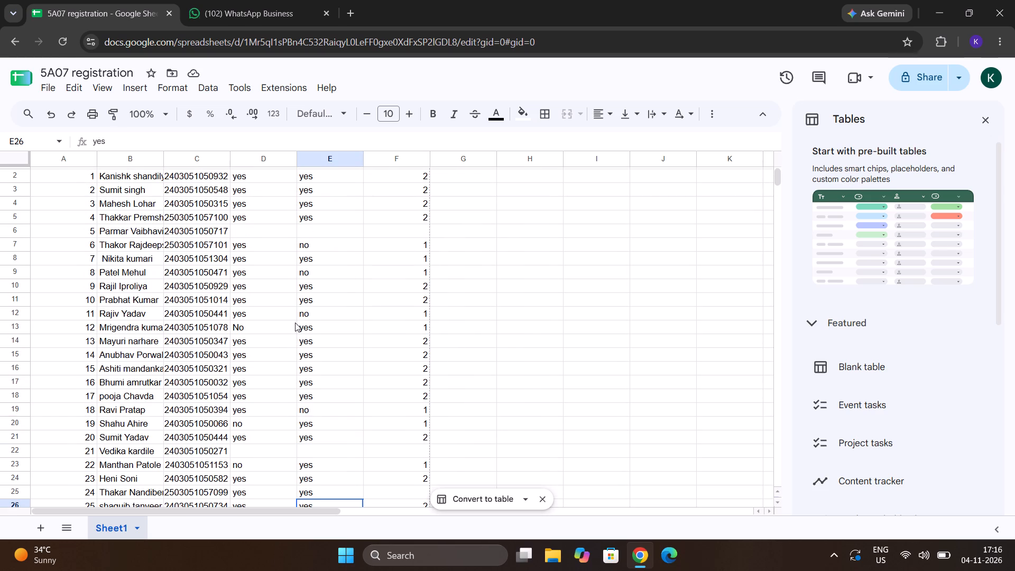
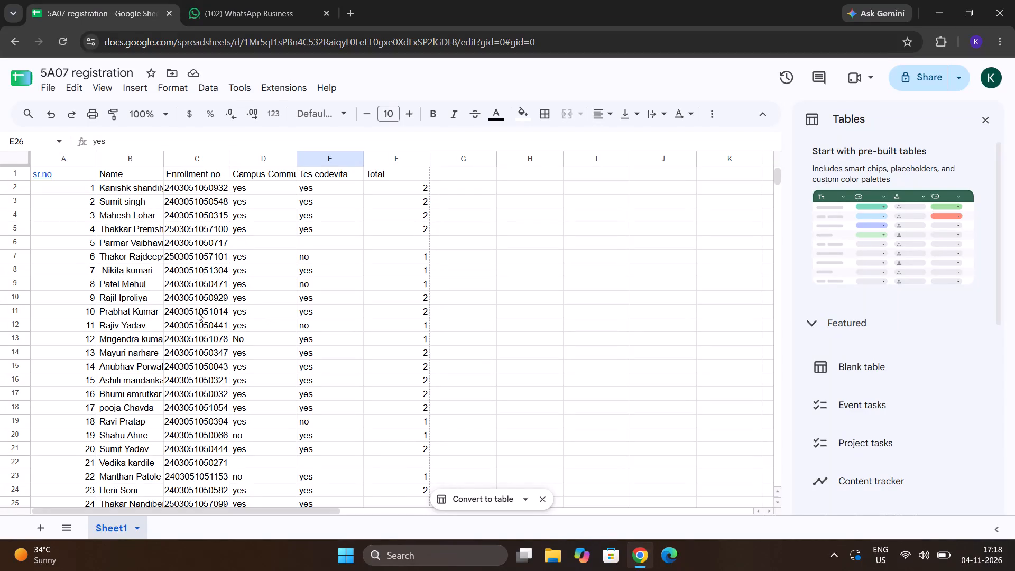
# Fill in the row for serial number 26 with yes for Campus Commune, yes for Tcs codevita and a Total of 2.
pyautogui.scroll(-2, 204, 419)
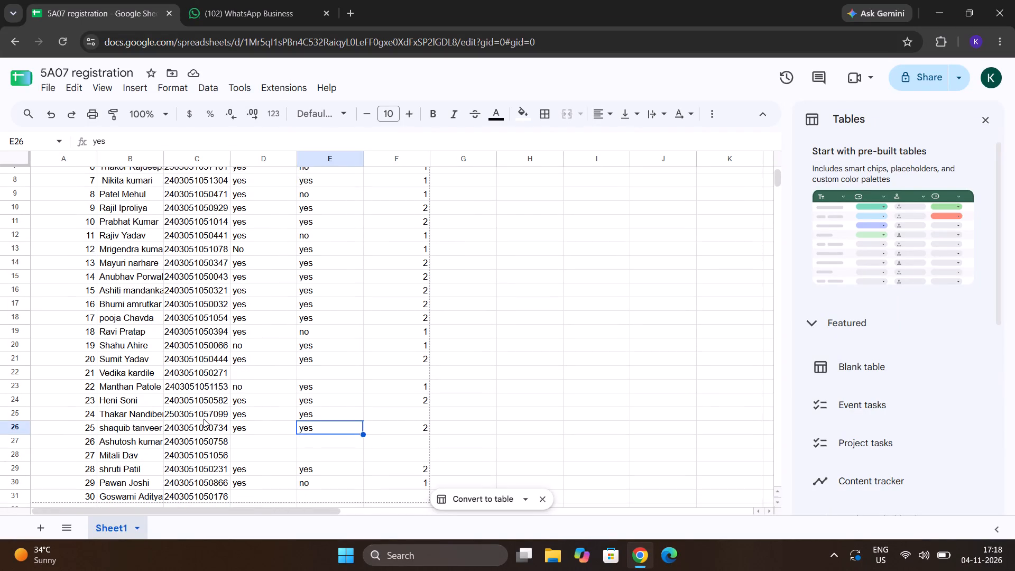
pyautogui.scroll(-2, 204, 419)
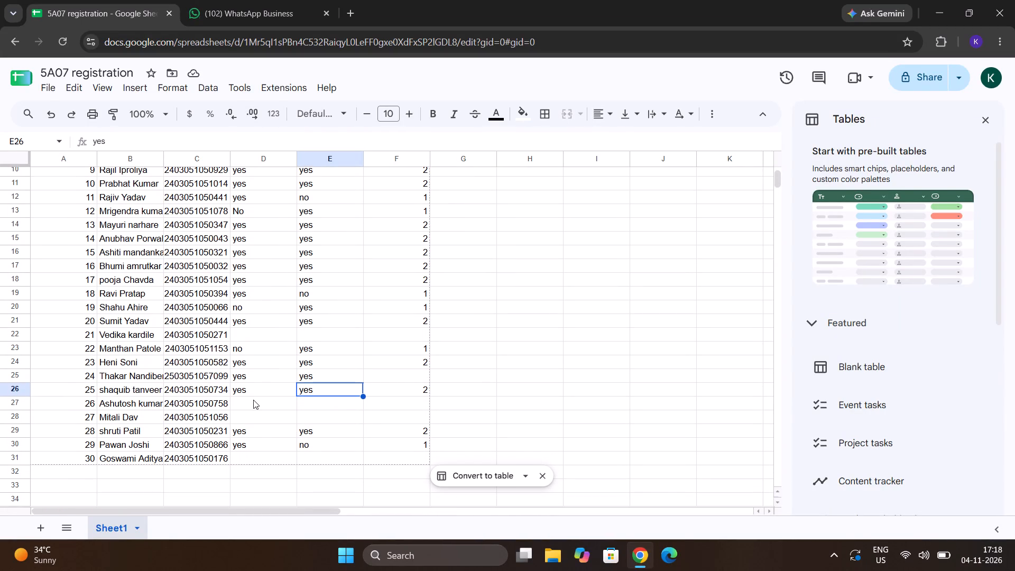
pyautogui.click(253, 400)
pyautogui.write('yes')
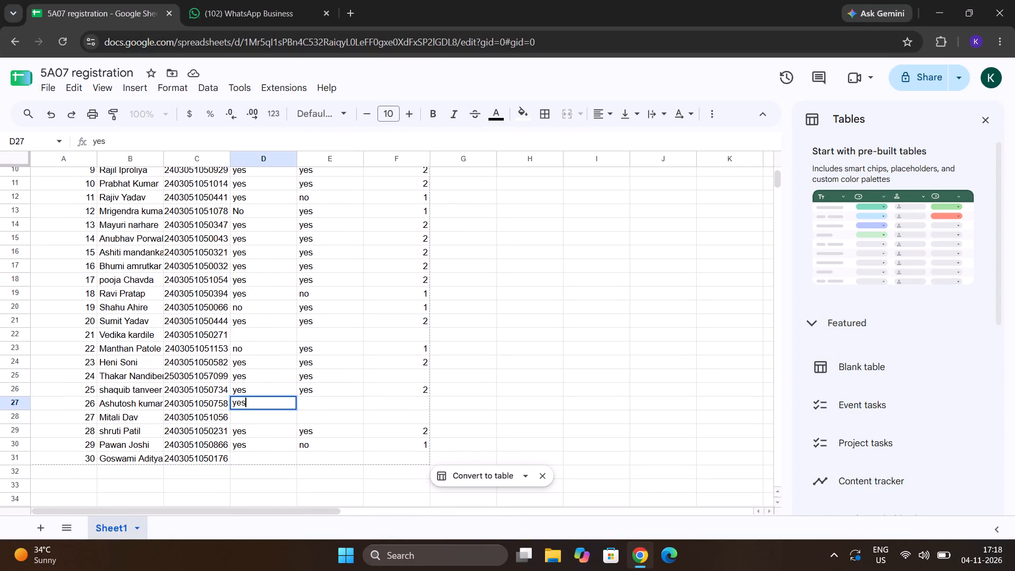
pyautogui.click(307, 404)
pyautogui.write('yes')
pyautogui.click(411, 402)
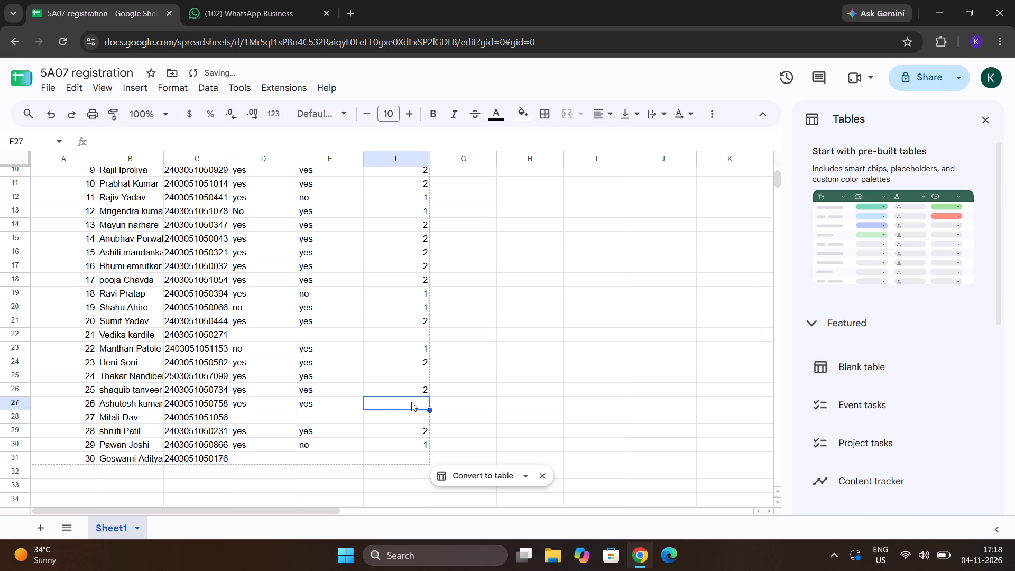
pyautogui.press('2')
pyautogui.press('Return')
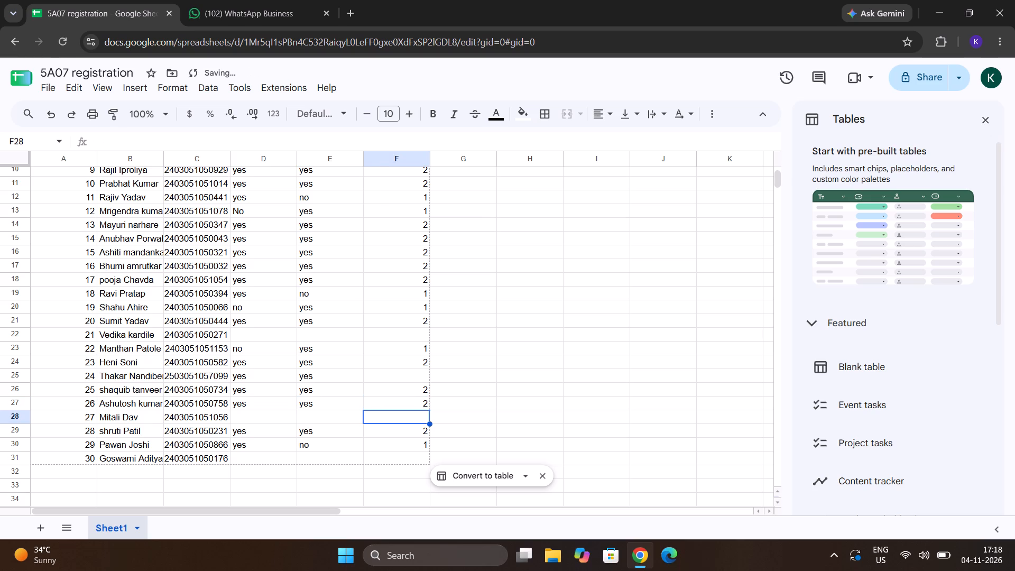
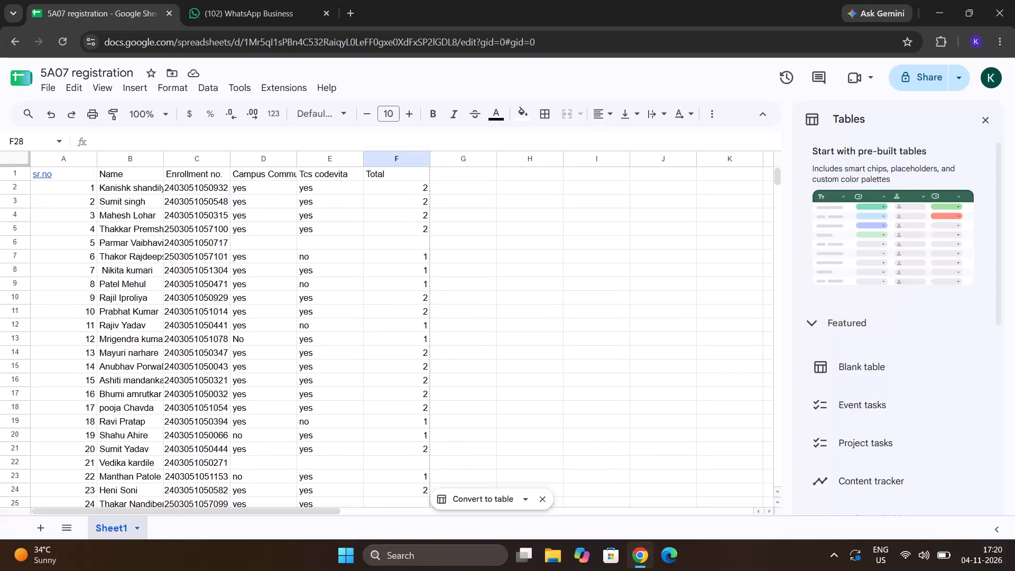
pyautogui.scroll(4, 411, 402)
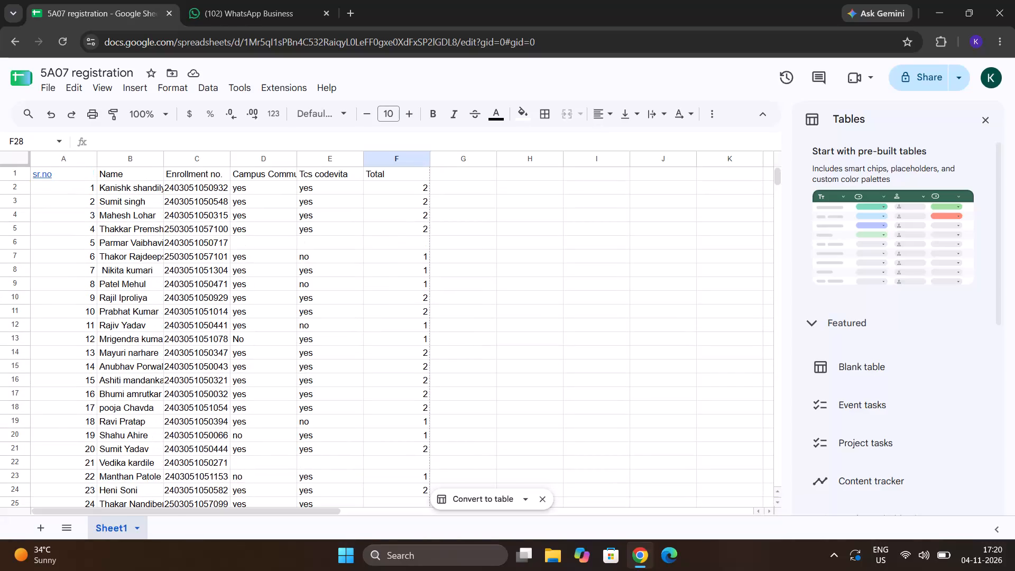
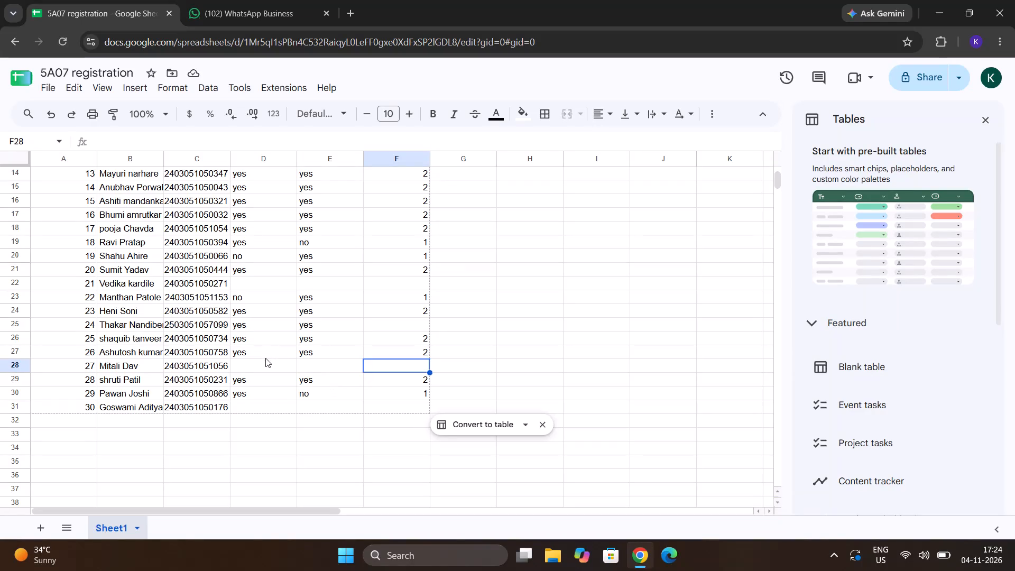
# Fill in the row for serial number 27 with Campus Commune yes, Tcs codevita yes and Total 2.
pyautogui.click(264, 363)
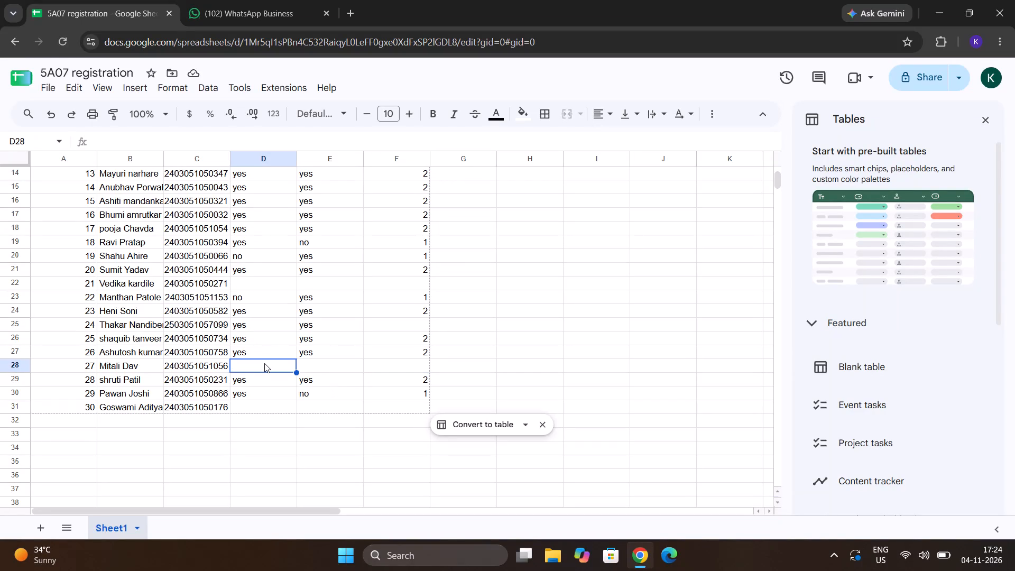
pyautogui.write('yes')
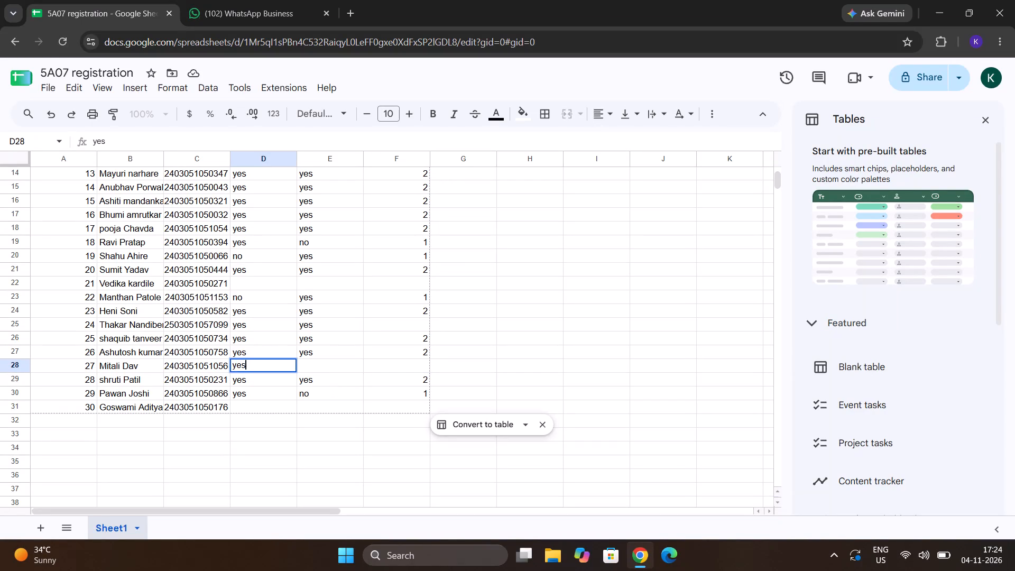
pyautogui.click(320, 360)
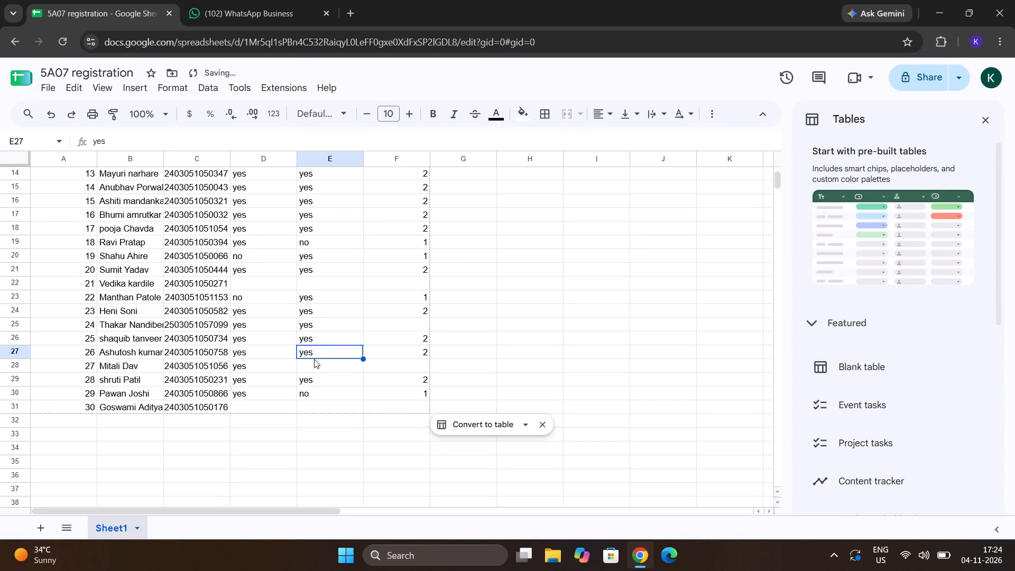
pyautogui.click(314, 362)
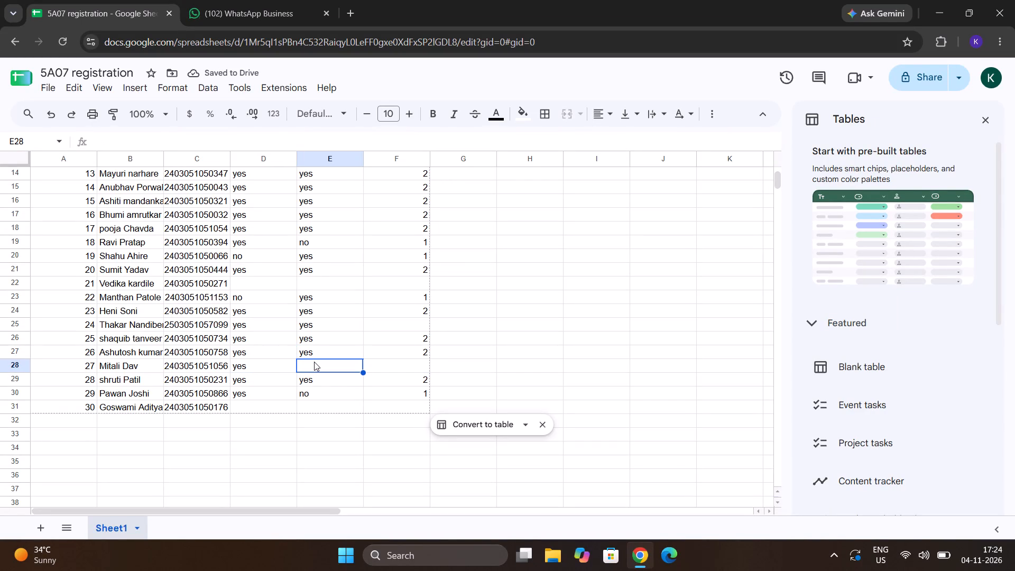
pyautogui.write('yes')
pyautogui.click(400, 367)
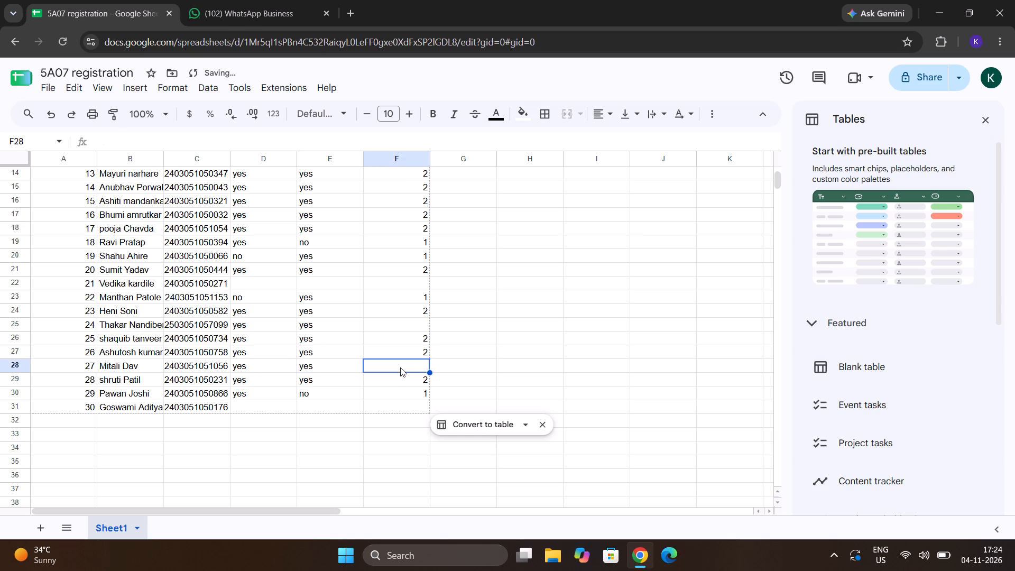
pyautogui.press('2')
pyautogui.press('Return')
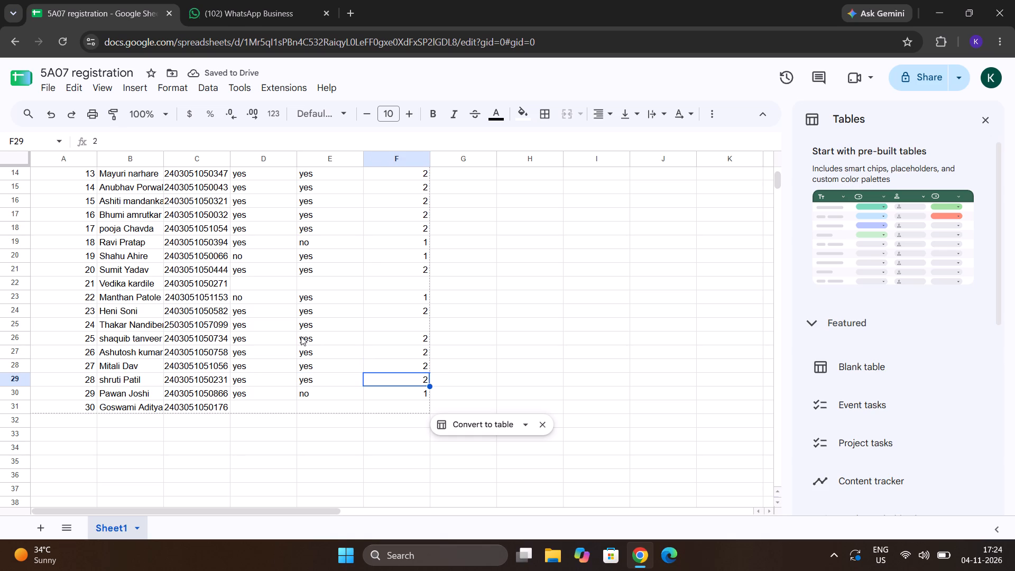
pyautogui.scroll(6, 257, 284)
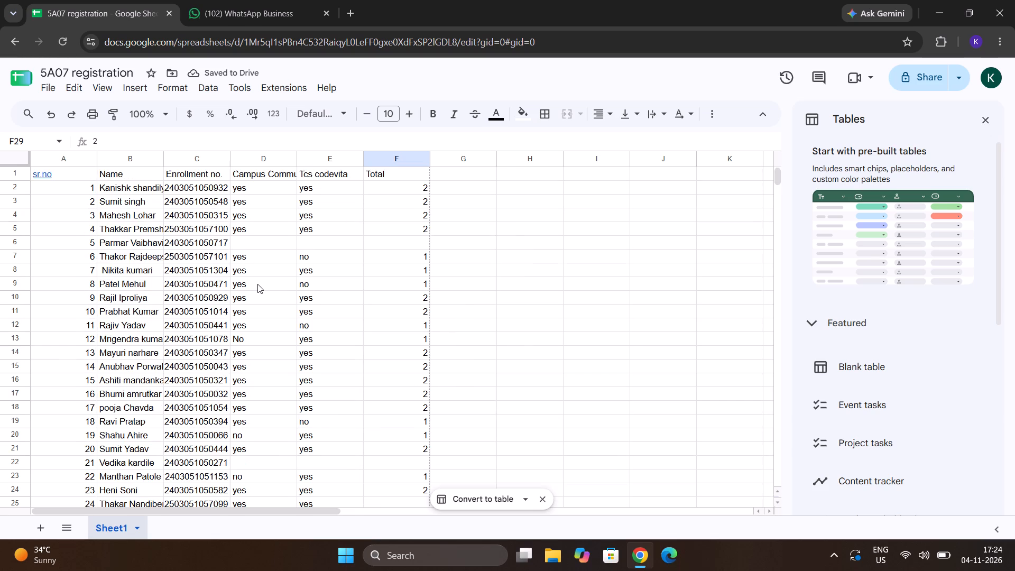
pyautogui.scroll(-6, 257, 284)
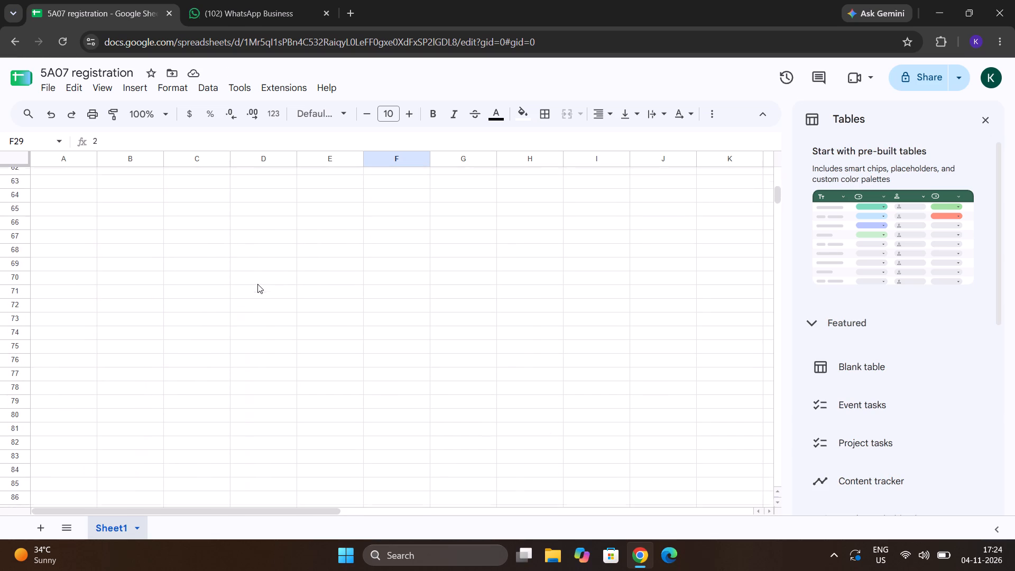
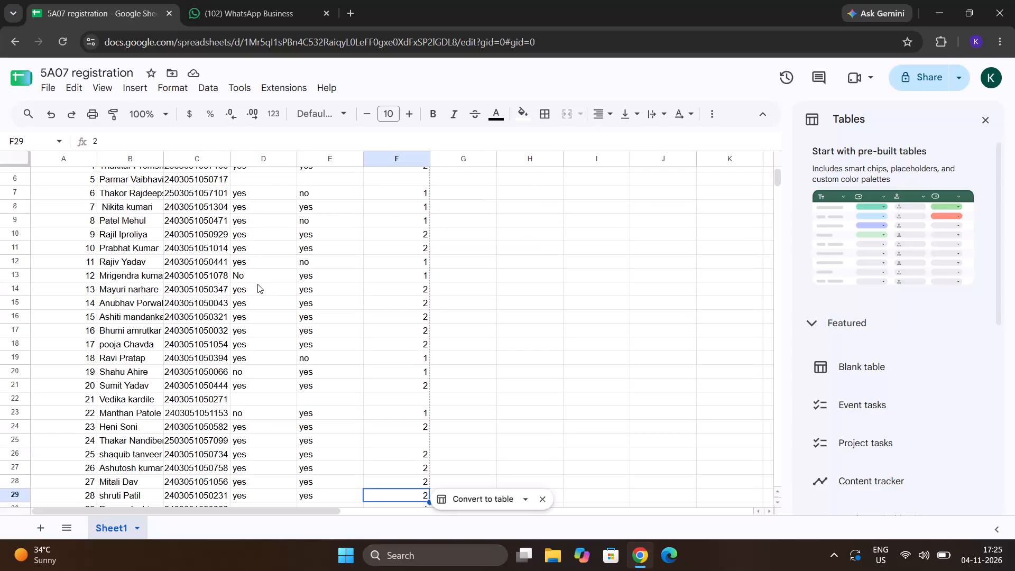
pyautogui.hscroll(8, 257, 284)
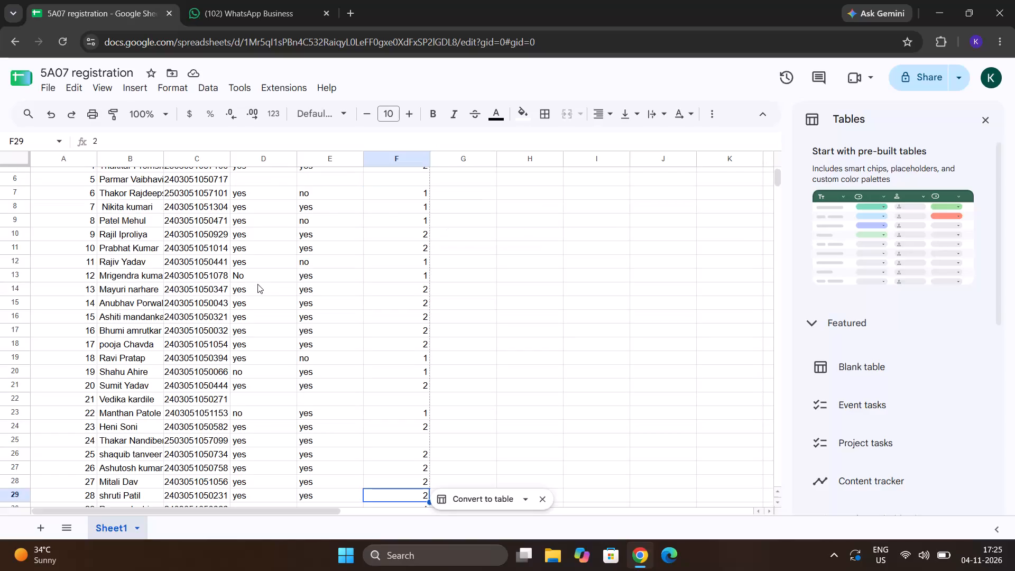
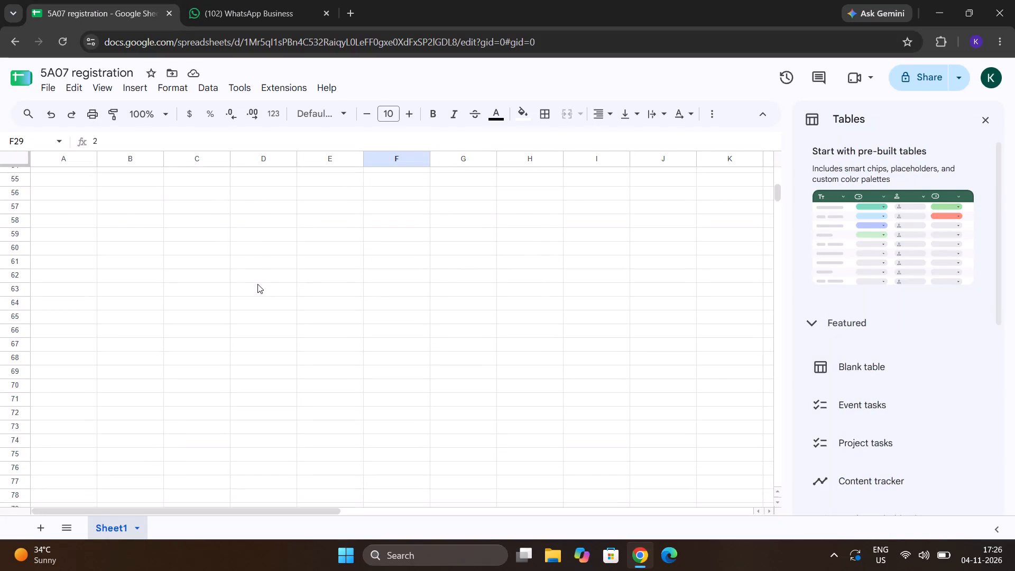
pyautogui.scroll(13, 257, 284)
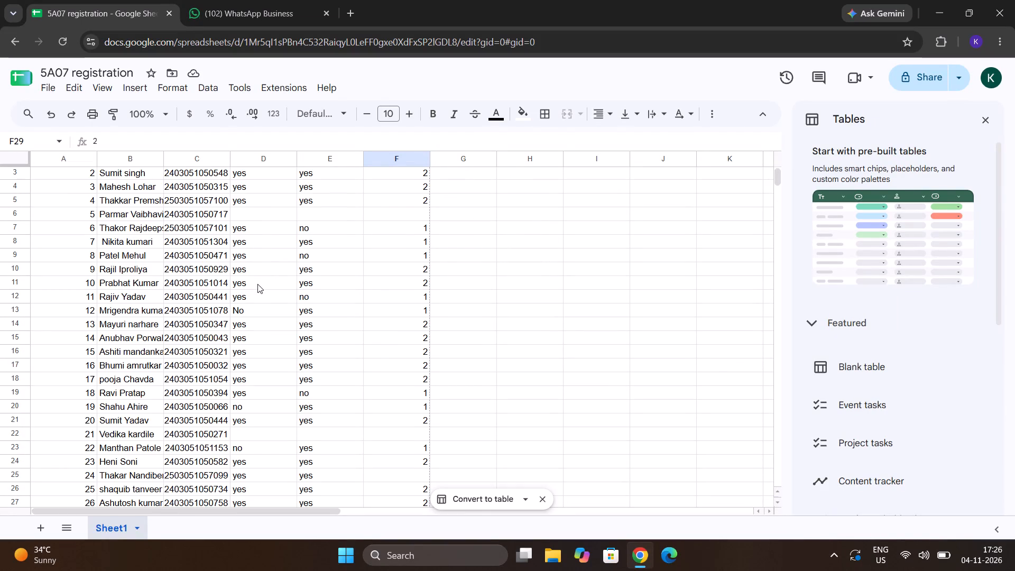
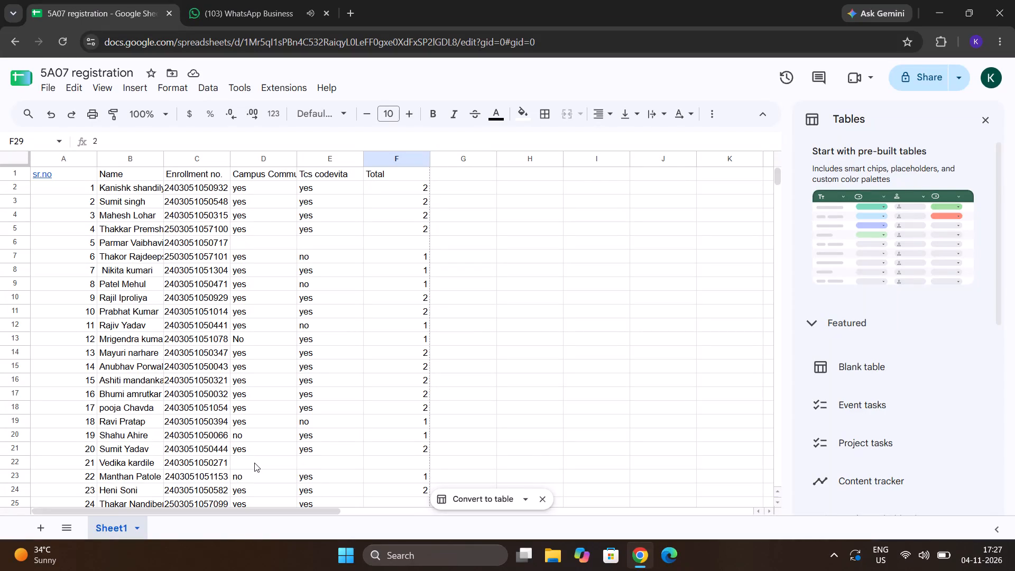
# Fill in the row for serial number 21 with Campus Commune yes, Tcs codevita no and Total 1.
pyautogui.click(254, 463)
pyautogui.write('yes')
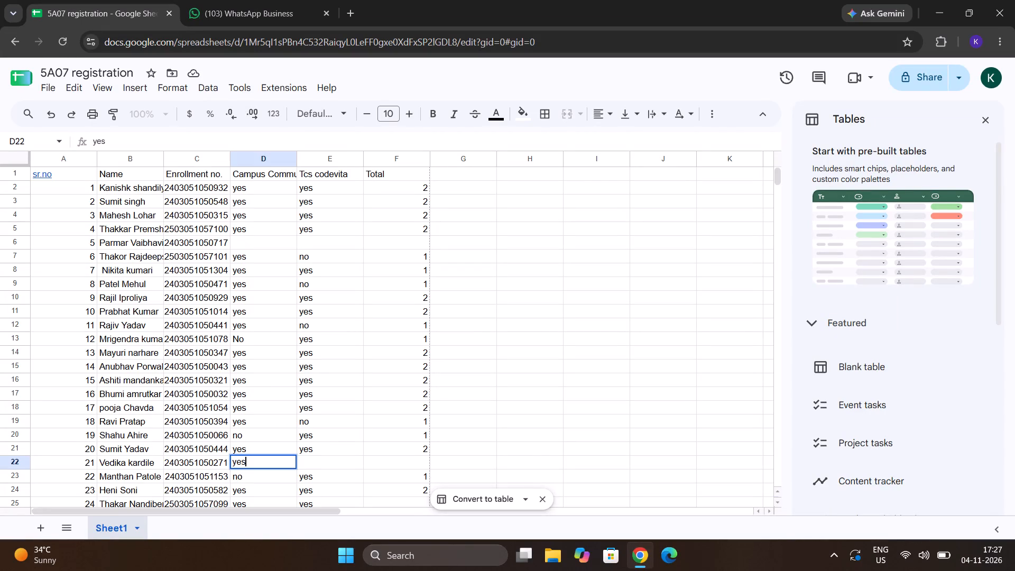
pyautogui.click(316, 463)
pyautogui.write('no')
pyautogui.click(410, 463)
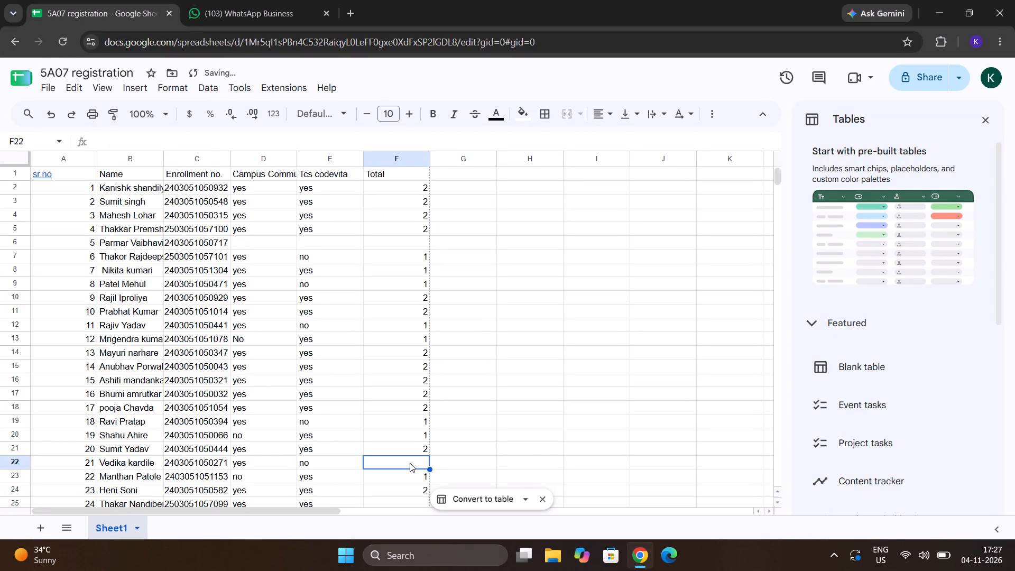
pyautogui.press('1')
pyautogui.scroll(-4, 410, 463)
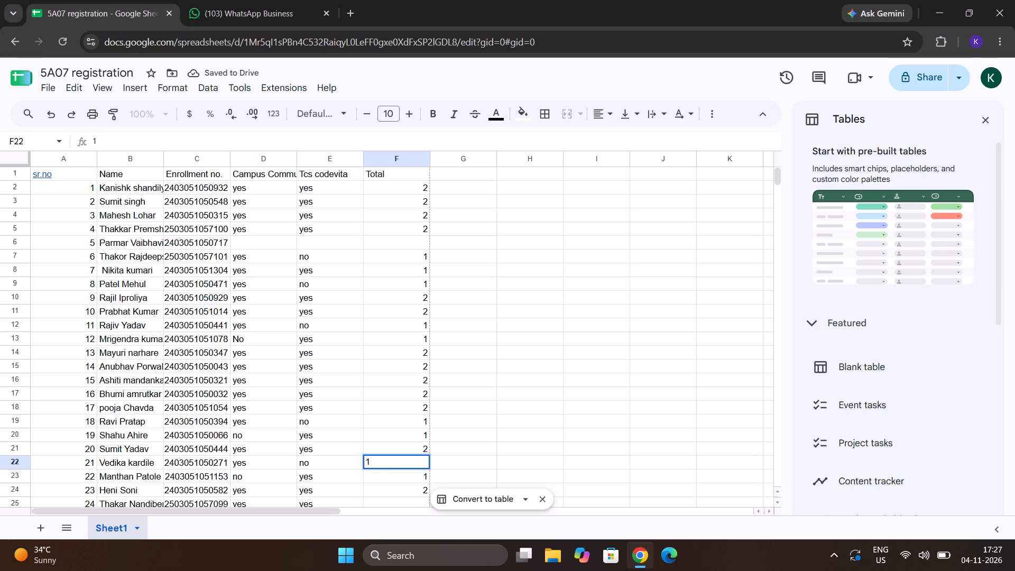
pyautogui.press('Return')
# Enter 2 as the missing Total for serial number 24.
pyautogui.scroll(-4, 410, 463)
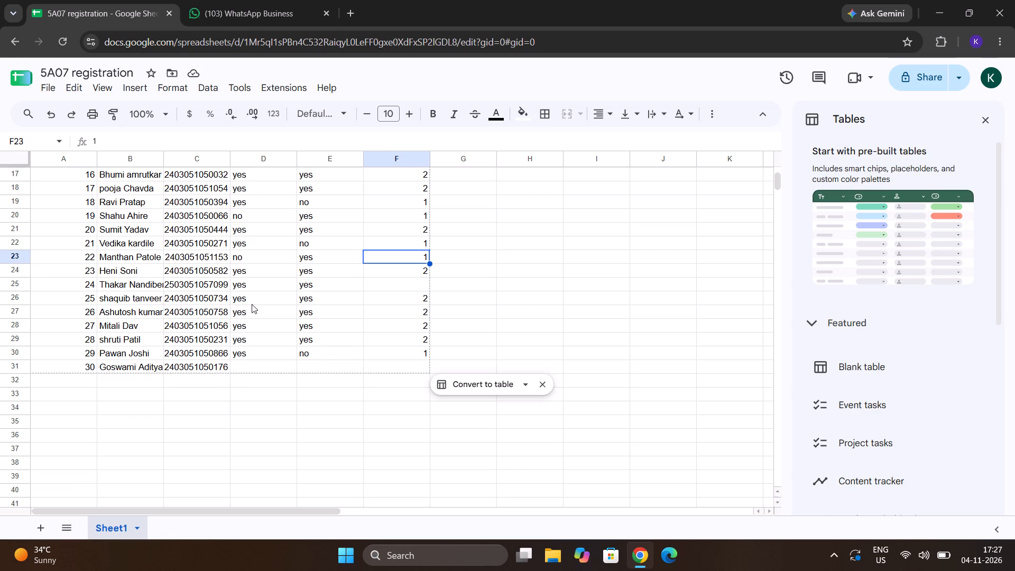
pyautogui.scroll(1, 202, 279)
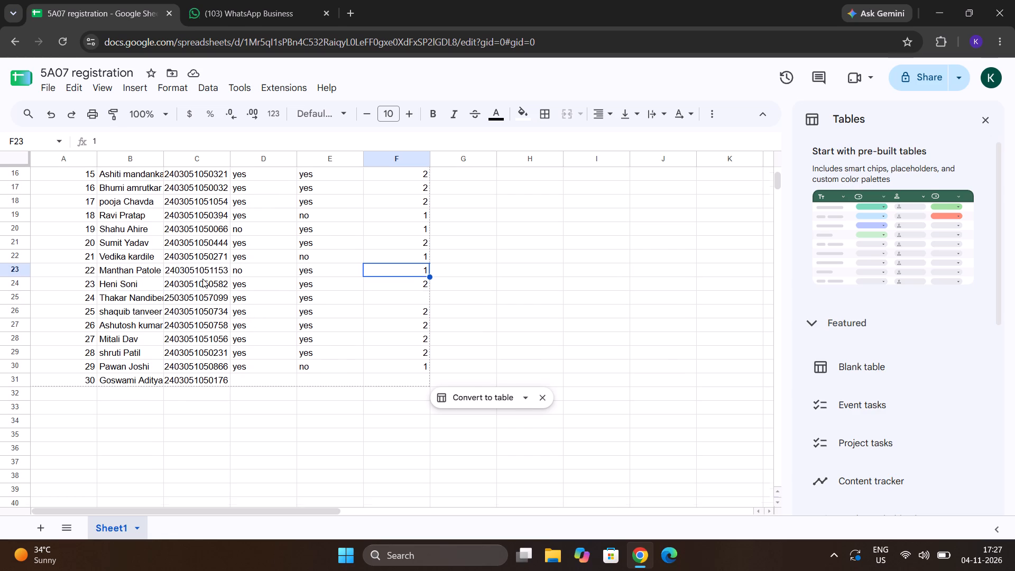
pyautogui.scroll(2, 202, 279)
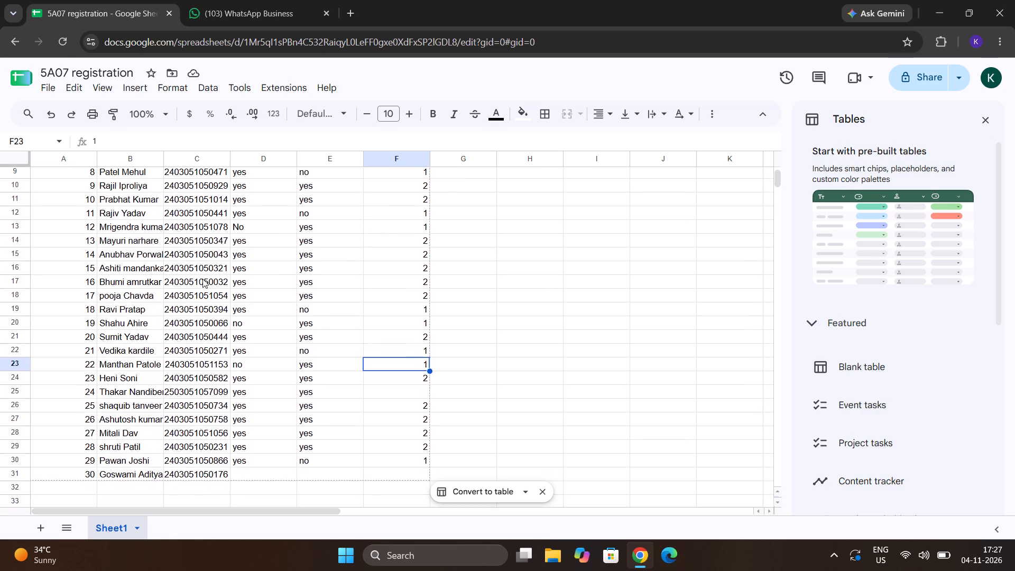
pyautogui.scroll(2, 202, 279)
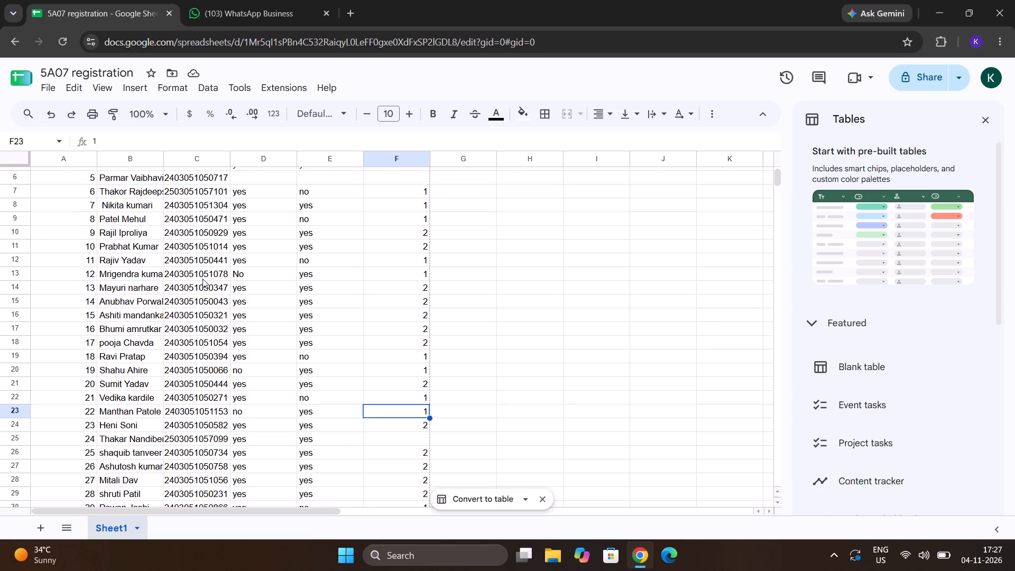
pyautogui.scroll(1, 202, 279)
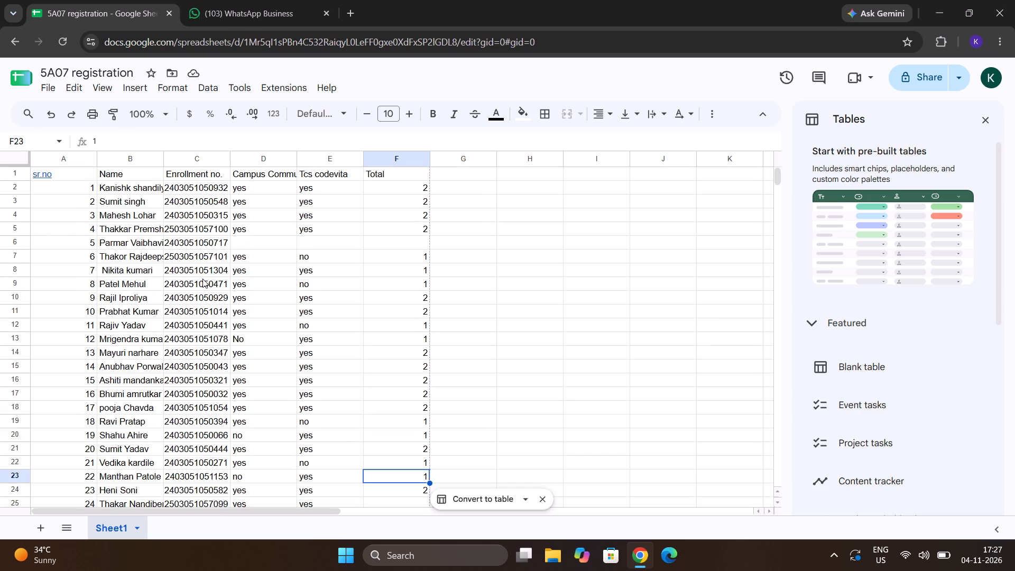
pyautogui.scroll(-4, 202, 279)
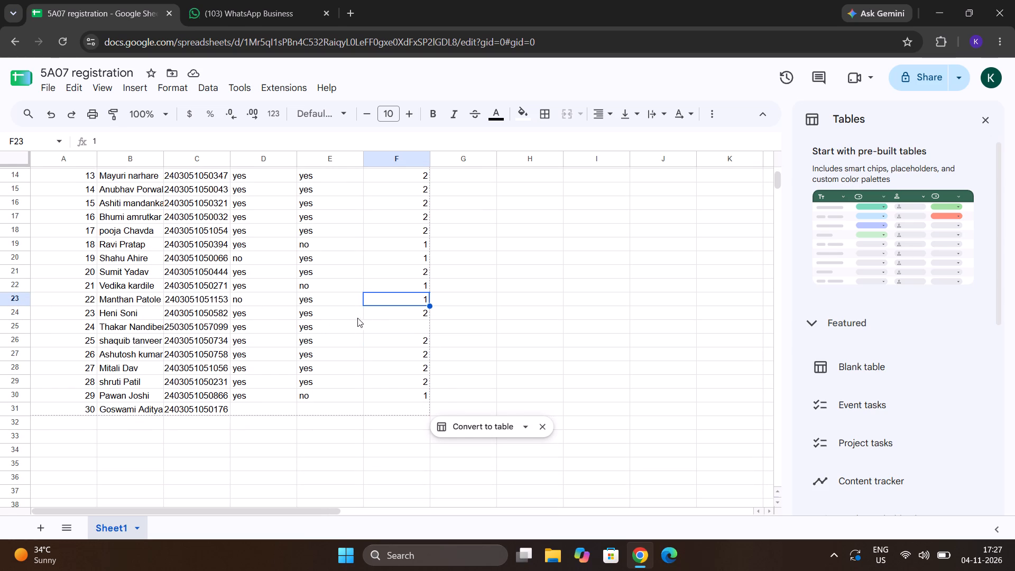
pyautogui.click(387, 328)
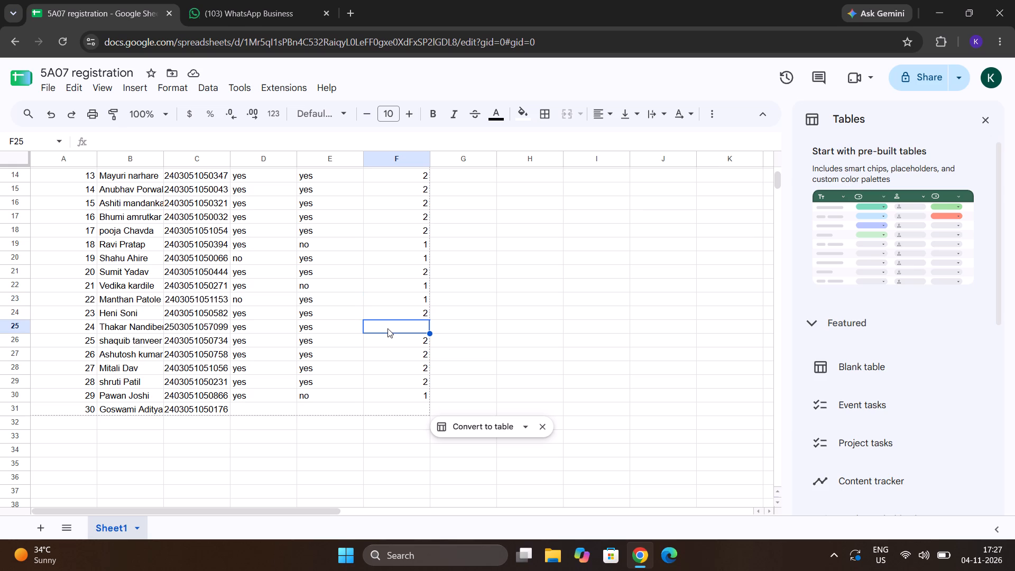
pyautogui.press('2')
pyautogui.press('Return')
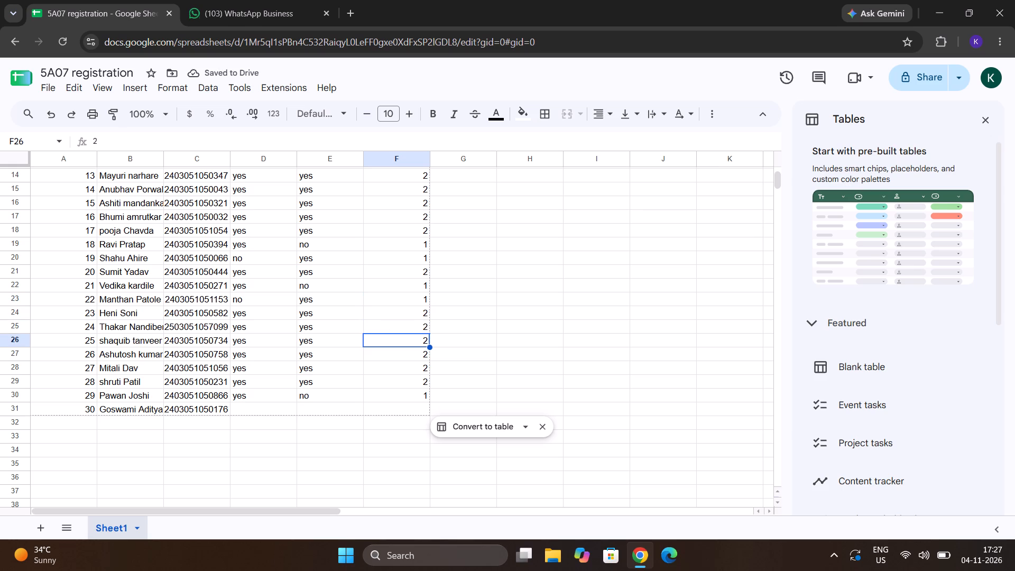
# Change the Tcs codevita answer for serial number 25 to no.
pyautogui.scroll(1, 387, 328)
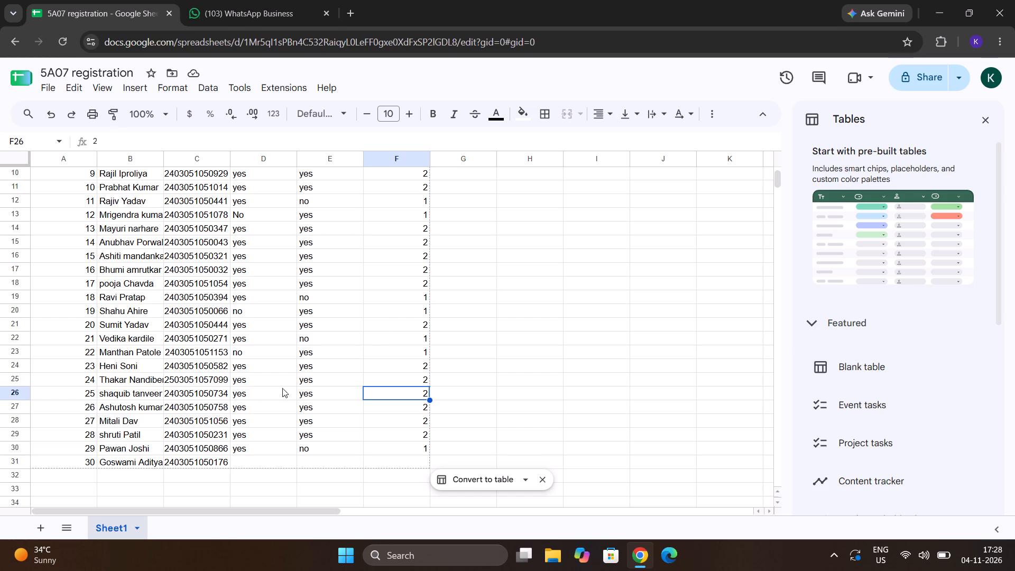
pyautogui.click(307, 395)
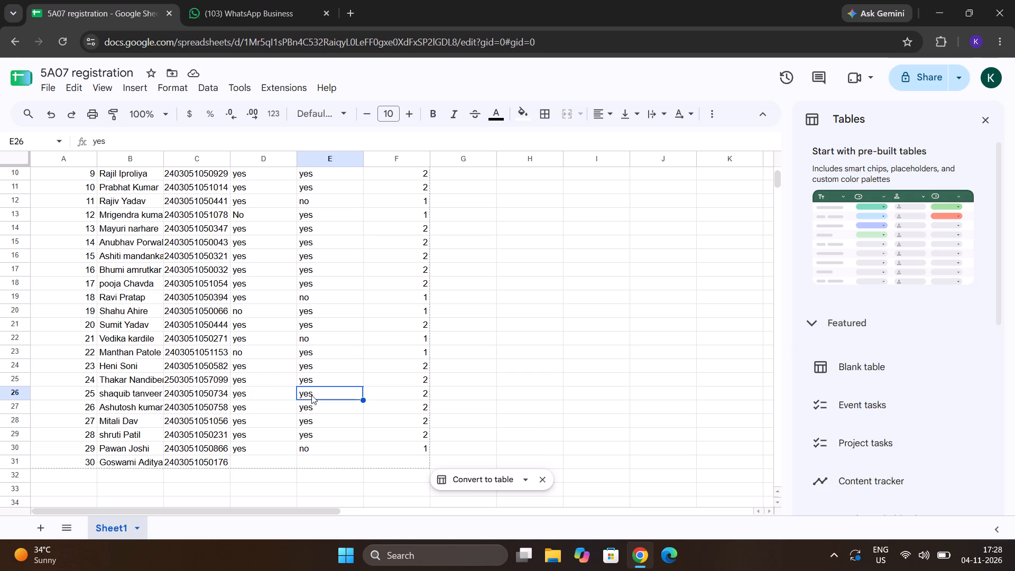
pyautogui.click(318, 395)
pyautogui.click(318, 395)
pyautogui.tripleClick(318, 395)
pyautogui.press('BackSpace')
pyautogui.write('no')
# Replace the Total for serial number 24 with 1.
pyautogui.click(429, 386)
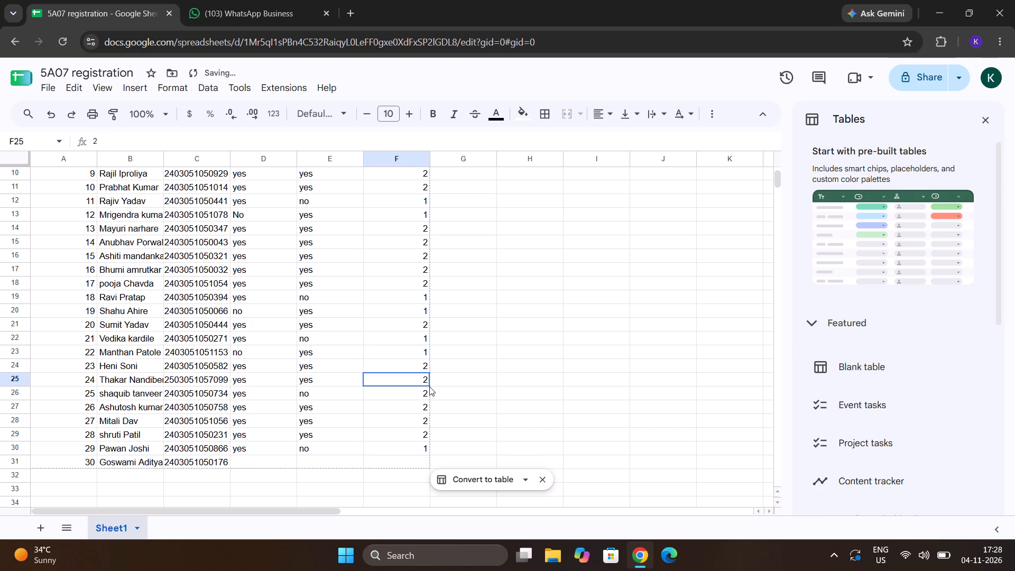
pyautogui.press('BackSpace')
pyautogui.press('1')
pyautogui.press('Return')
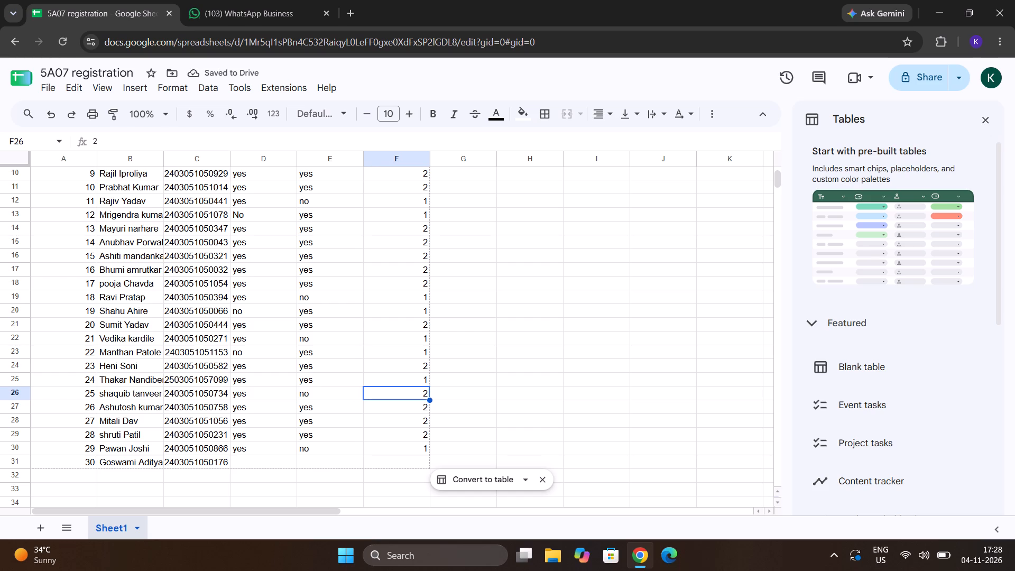
# Set the Total for serial number 25 to 1.
pyautogui.press('BackSpace')
pyautogui.press('1')
pyautogui.press('Return')
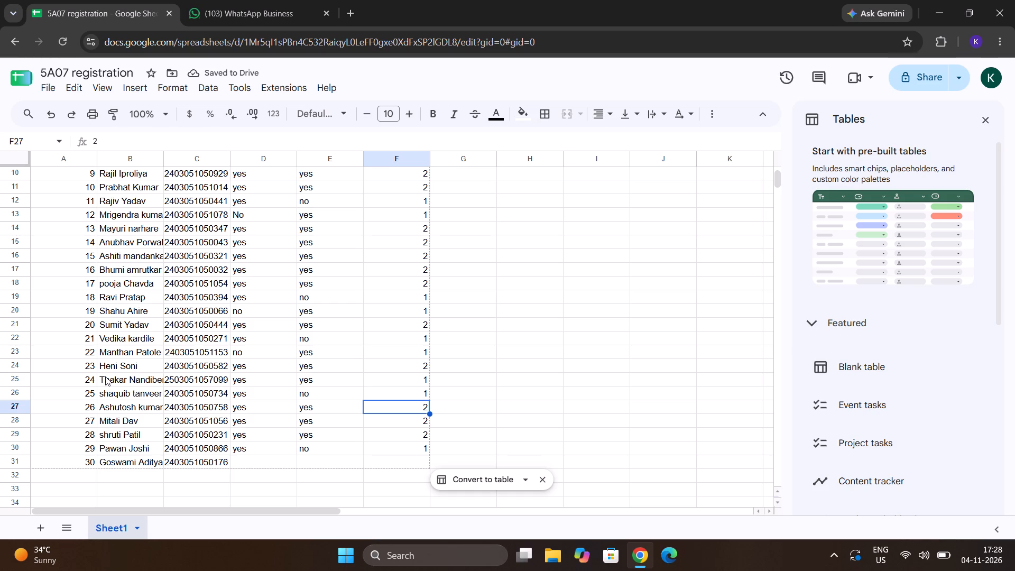
# Correct the Total for serial number 24 to 2.
pyautogui.click(427, 373)
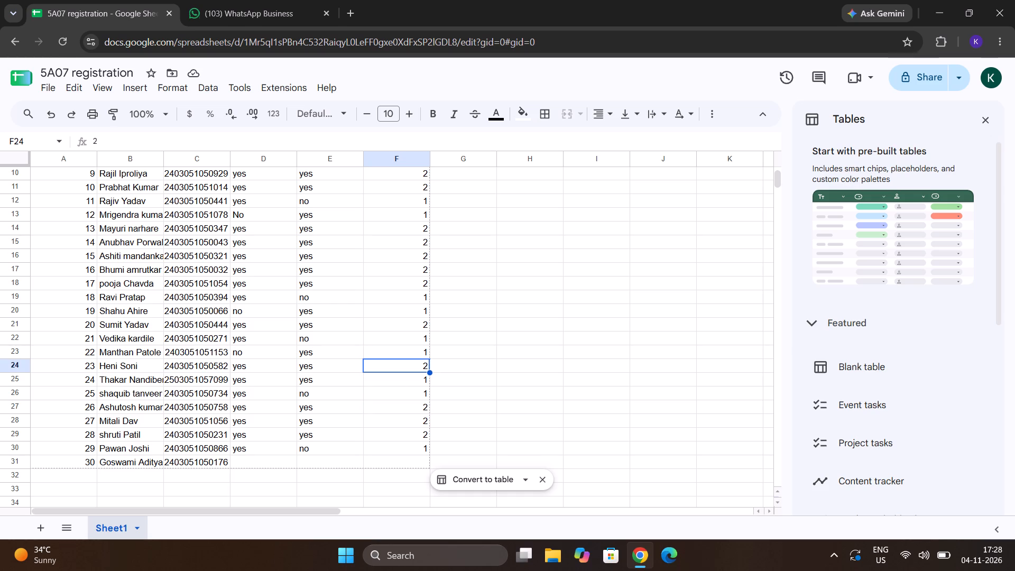
pyautogui.click(426, 377)
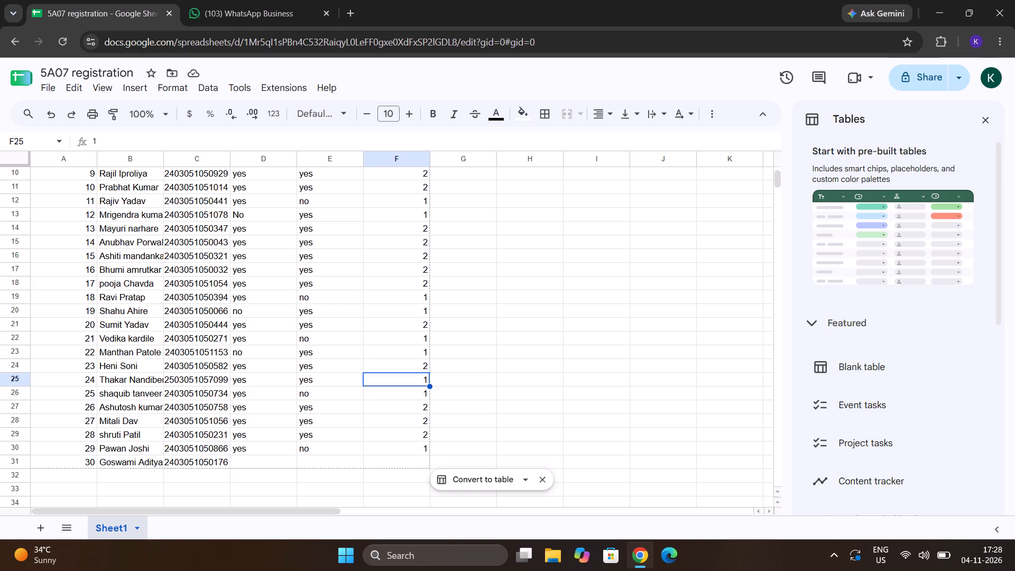
pyautogui.press('BackSpace')
pyautogui.press('2')
pyautogui.press('Return')
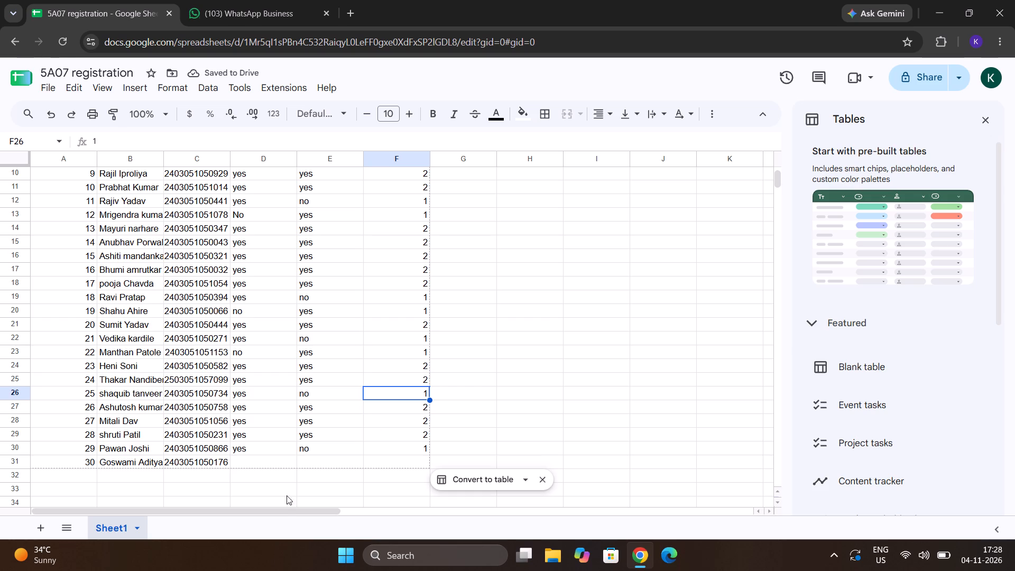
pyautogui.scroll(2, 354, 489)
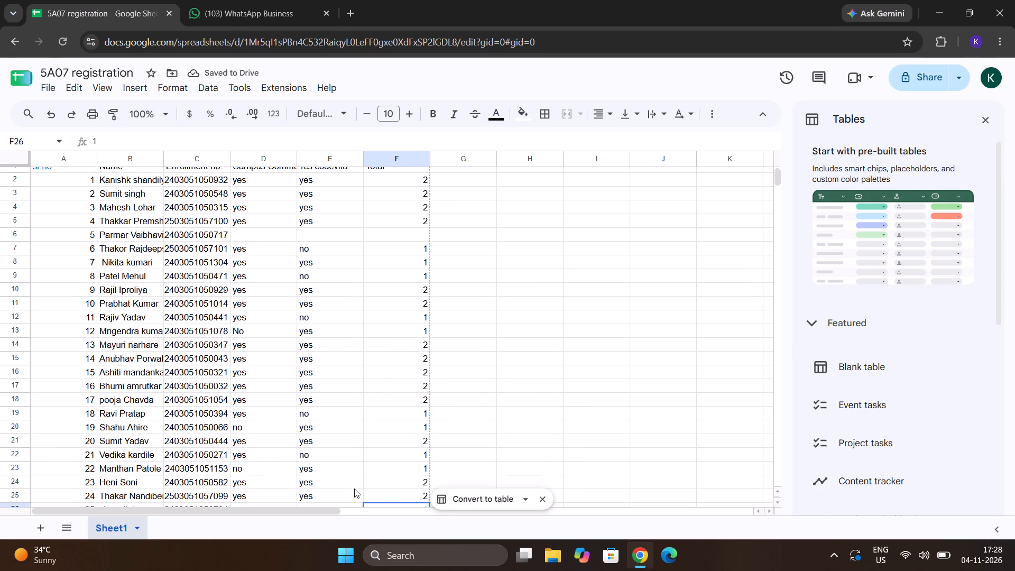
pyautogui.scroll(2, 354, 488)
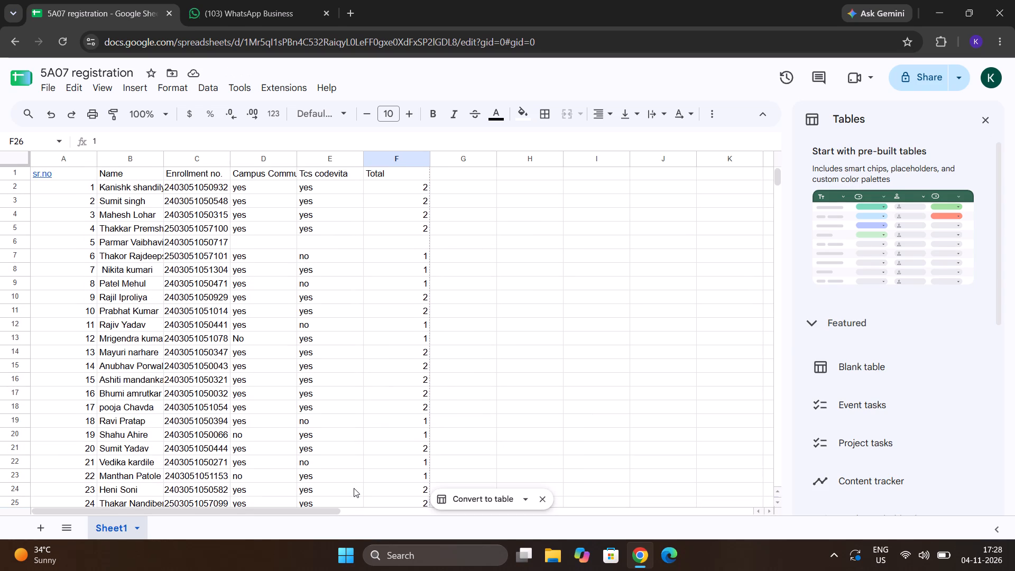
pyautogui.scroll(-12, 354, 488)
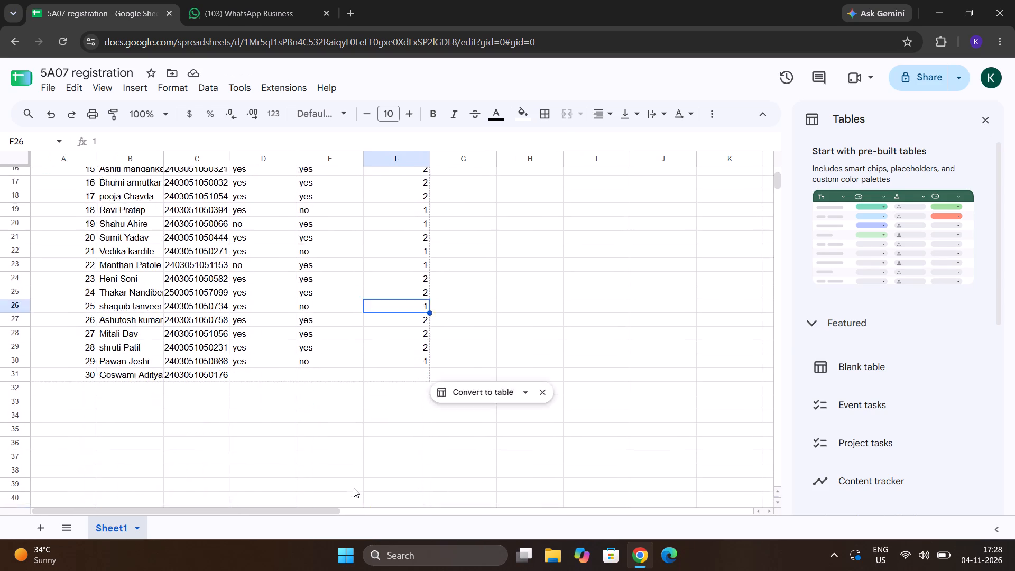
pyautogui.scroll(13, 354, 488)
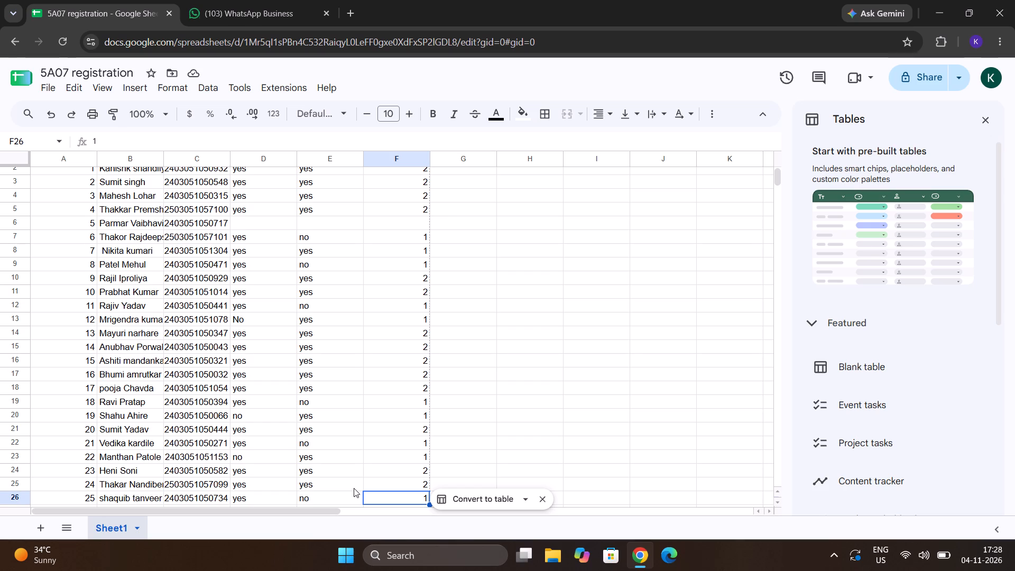
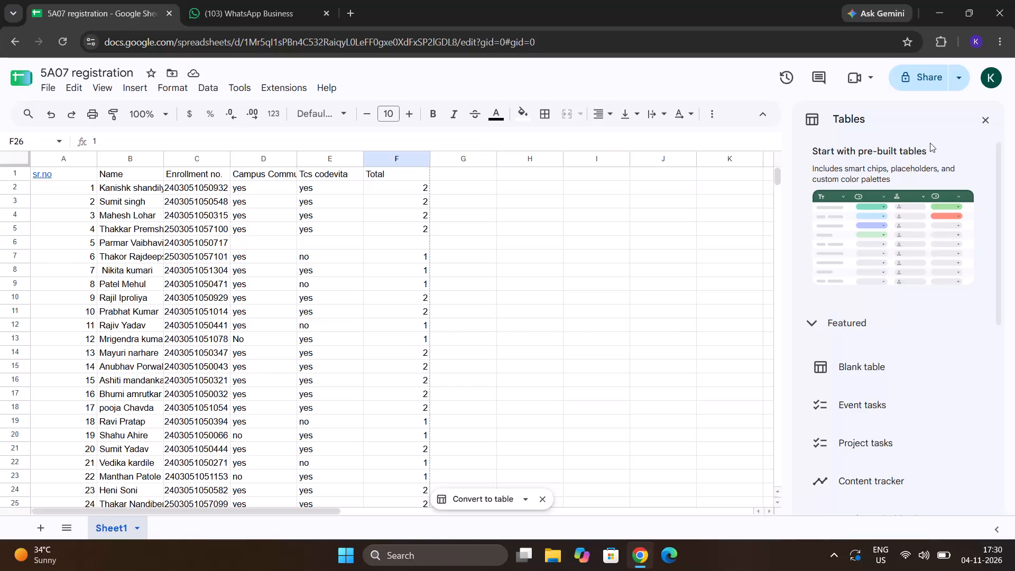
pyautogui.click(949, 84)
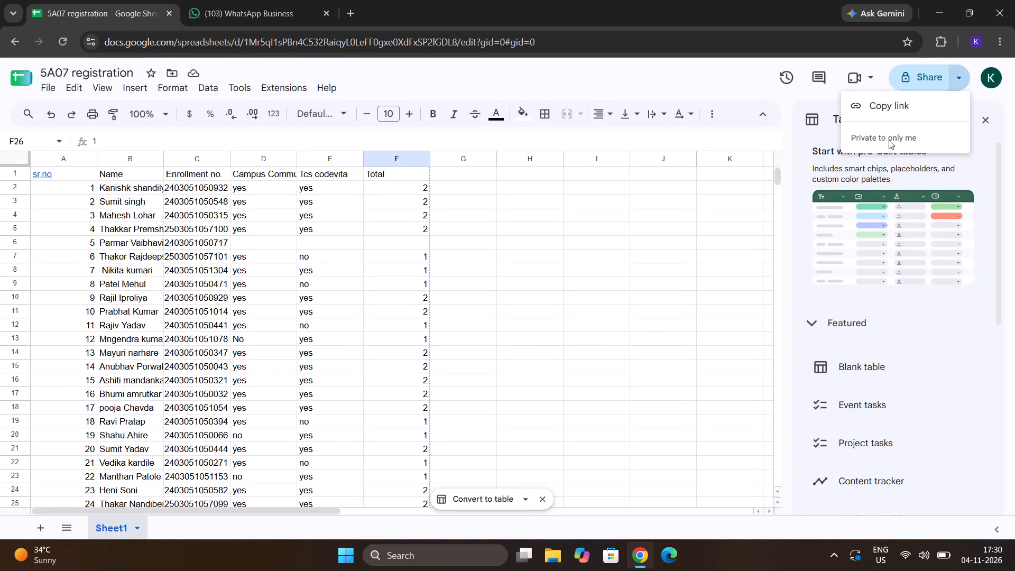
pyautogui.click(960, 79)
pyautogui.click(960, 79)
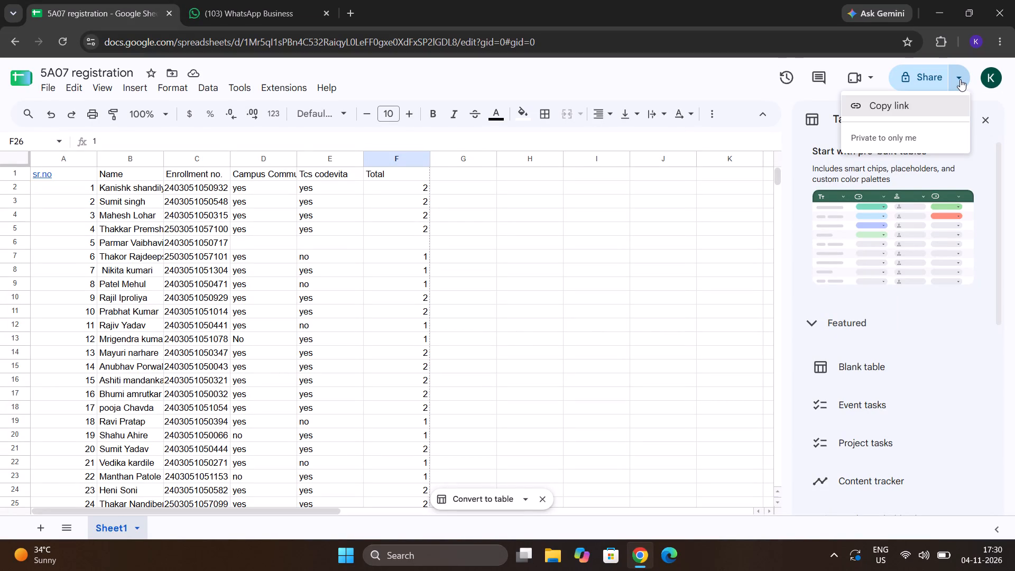
# Close the pre-built tables suggestions beside the sheet.
pyautogui.click(991, 119)
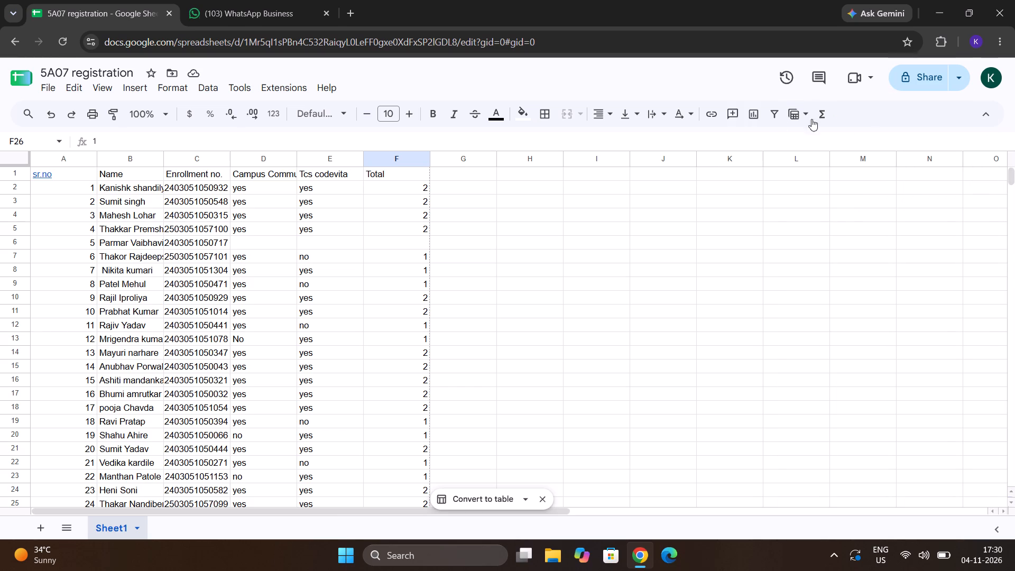
# Add the header "Total registration from 5A07" in cell G1, beside the Total column.
pyautogui.click(452, 177)
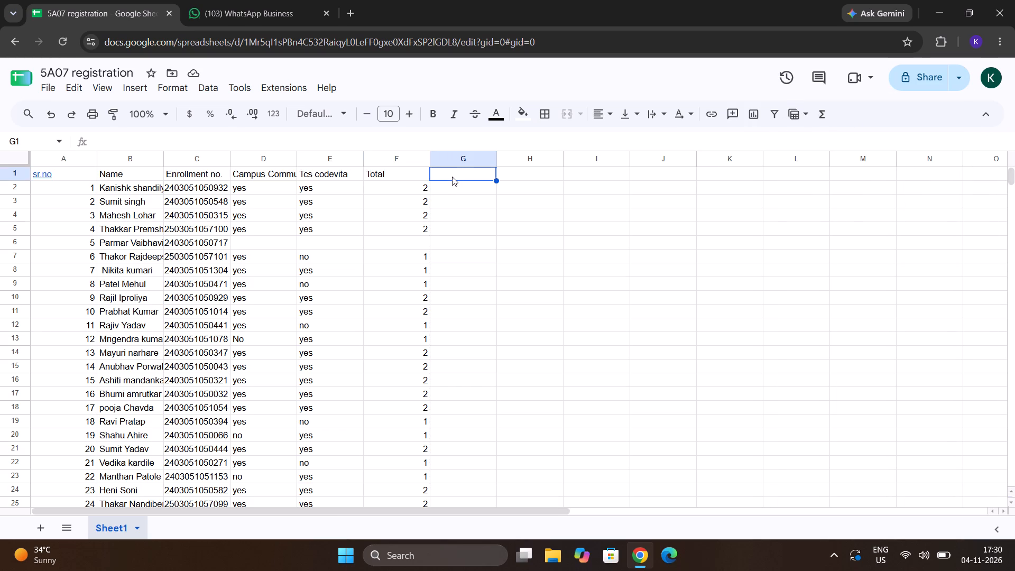
pyautogui.hotkey('shift', 't')
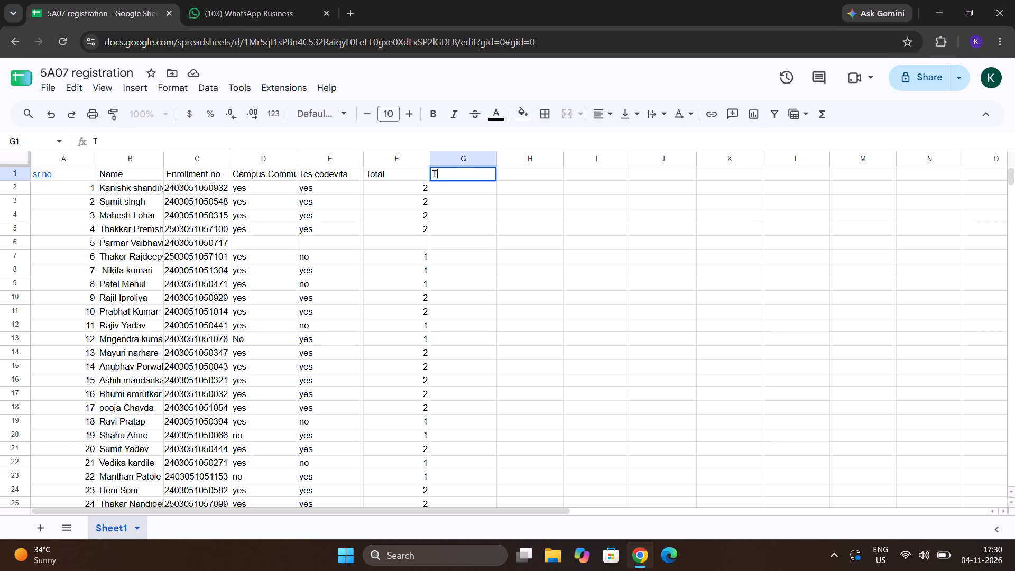
pyautogui.write('otal registra')
pyautogui.write('tion')
pyautogui.press('space')
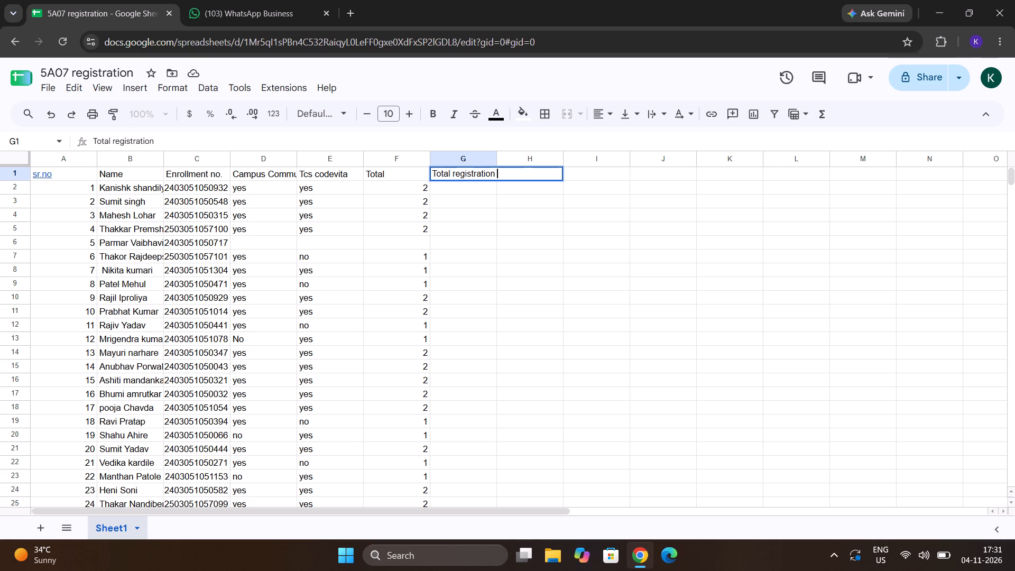
pyautogui.write('from')
pyautogui.press('space')
pyautogui.press('5')
pyautogui.hotkey('shift', 'a')
pyautogui.write('07')
pyautogui.press('Return')
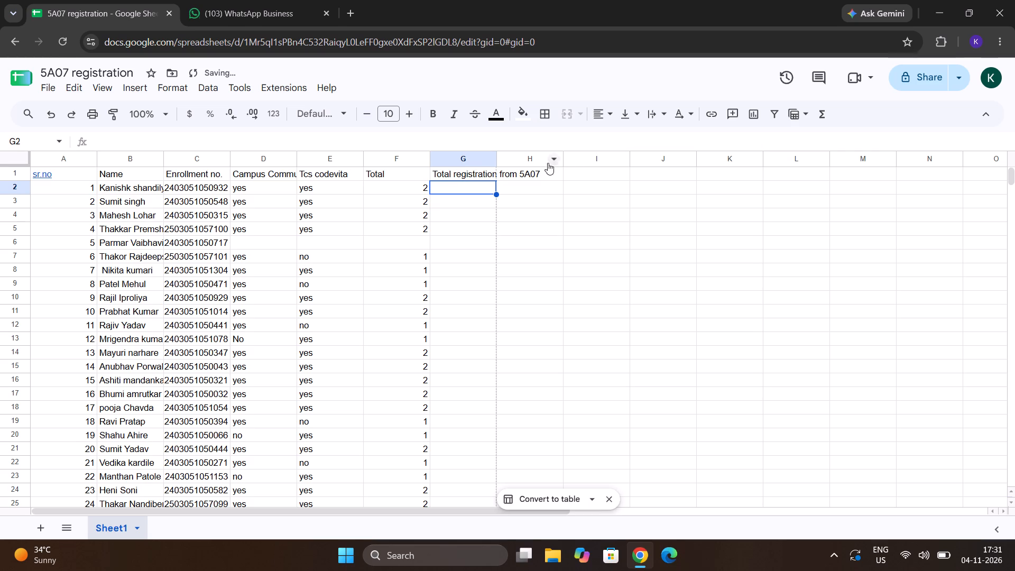
pyautogui.click(520, 173)
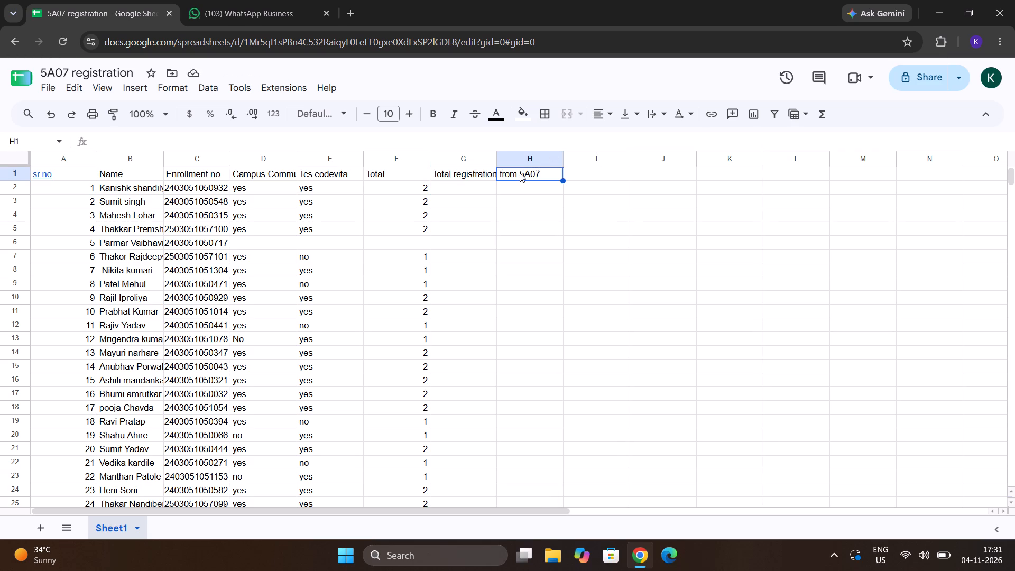
pyautogui.press('Return')
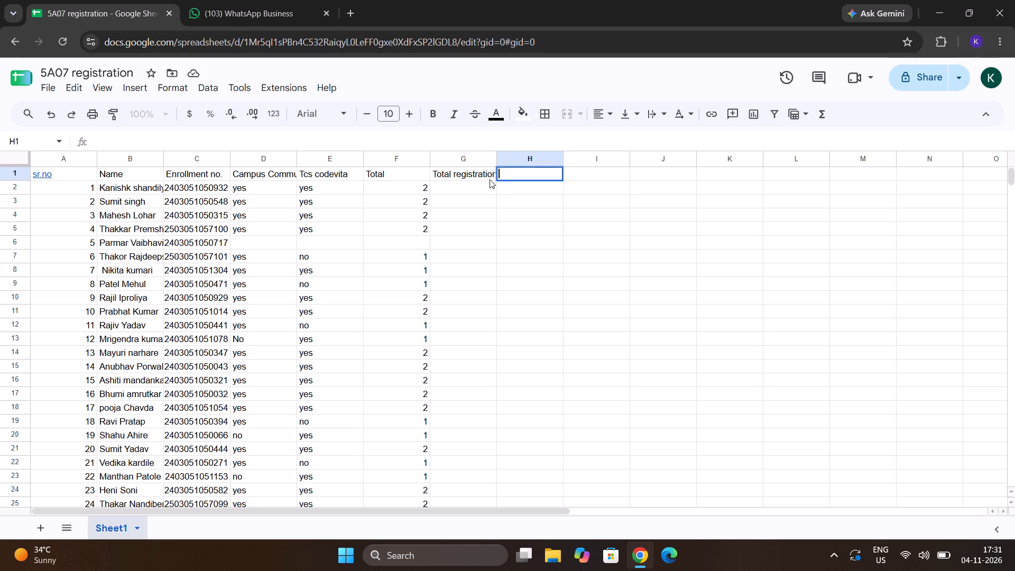
# Enter 30 in cell G2, under the "Total registration from 5A07" header.
pyautogui.click(450, 185)
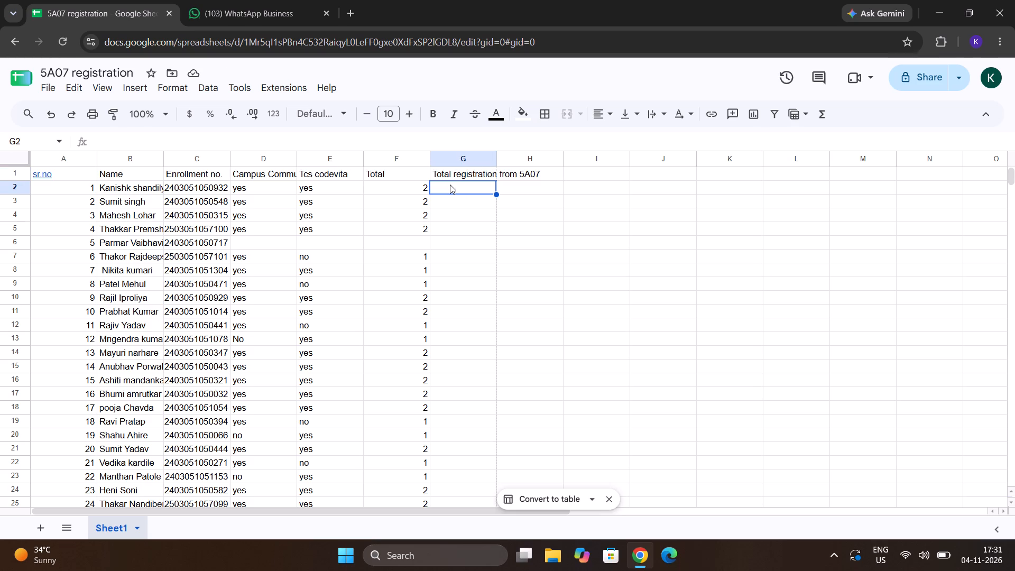
pyautogui.doubleClick(450, 185)
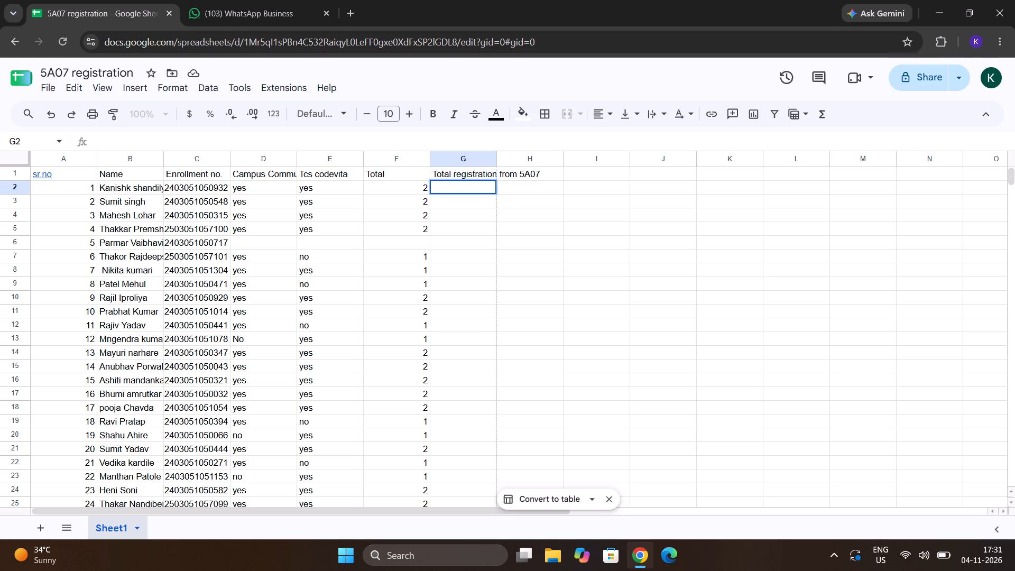
pyautogui.write('30')
pyautogui.click(578, 170)
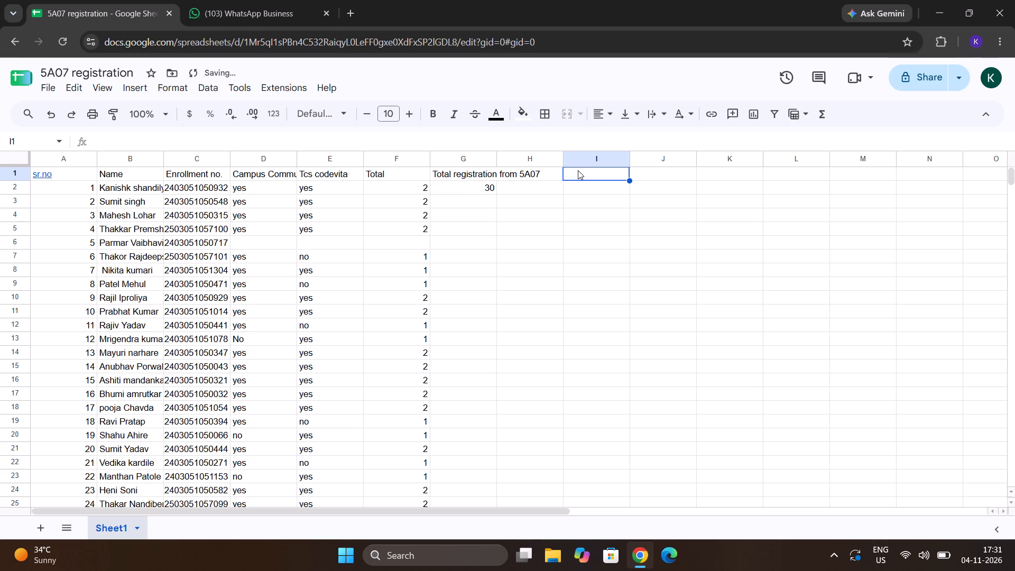
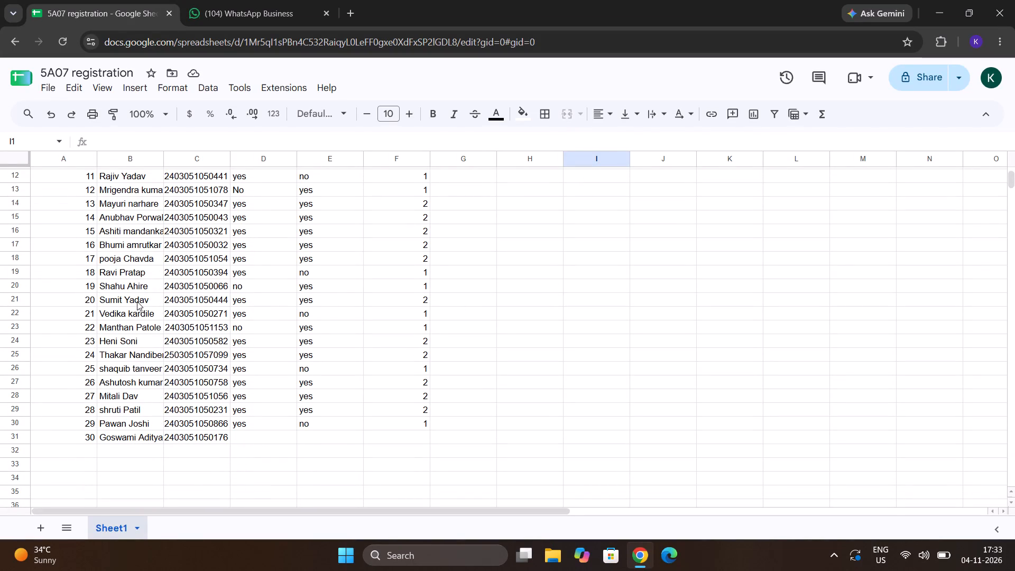
# Change the Tcs codevita answer in cell E16, for sr.no 15, to "no".
pyautogui.scroll(2, 137, 301)
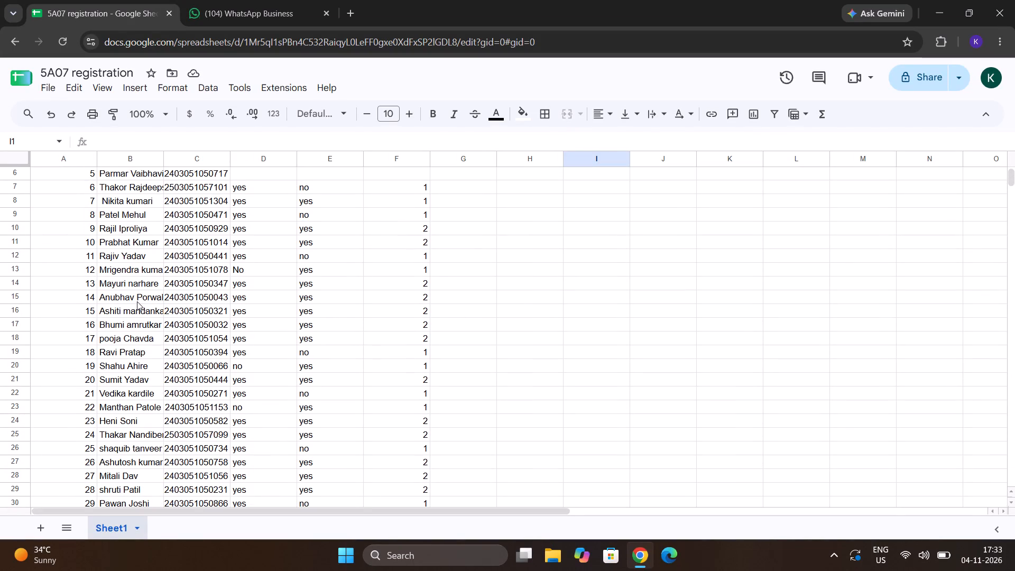
pyautogui.scroll(2, 137, 301)
pyautogui.scroll(-1, 137, 301)
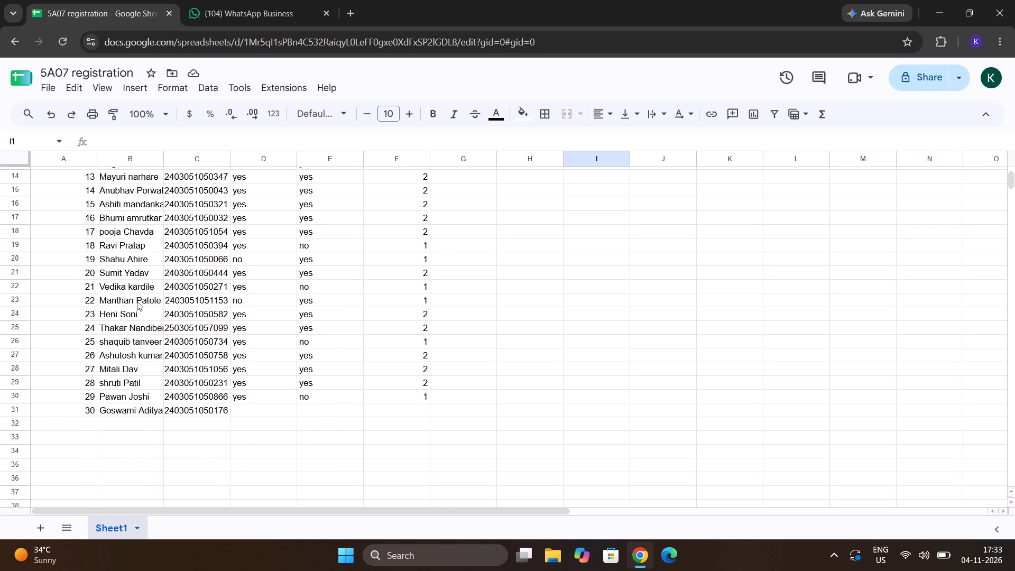
pyautogui.scroll(-1, 137, 301)
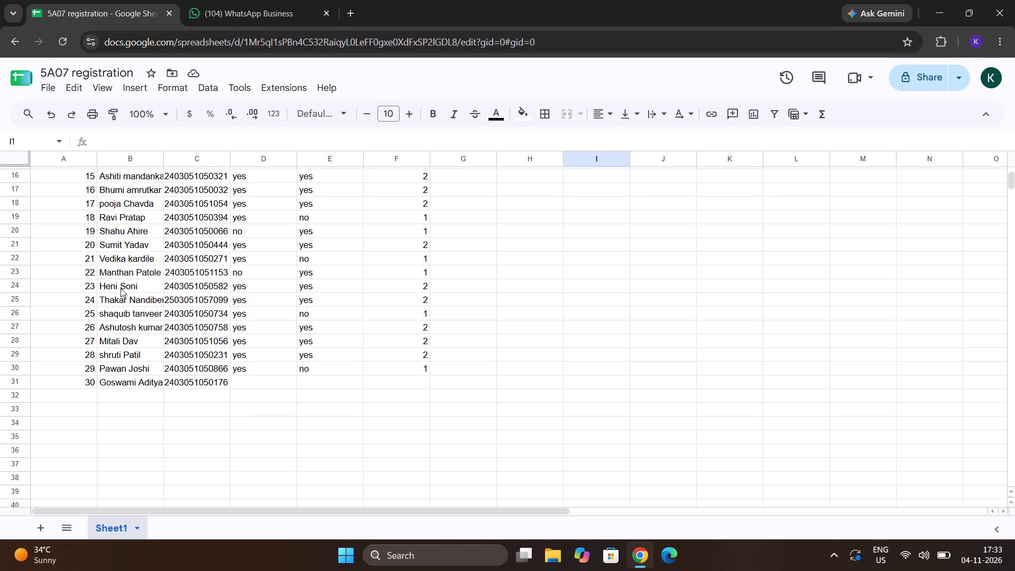
pyautogui.scroll(2, 113, 234)
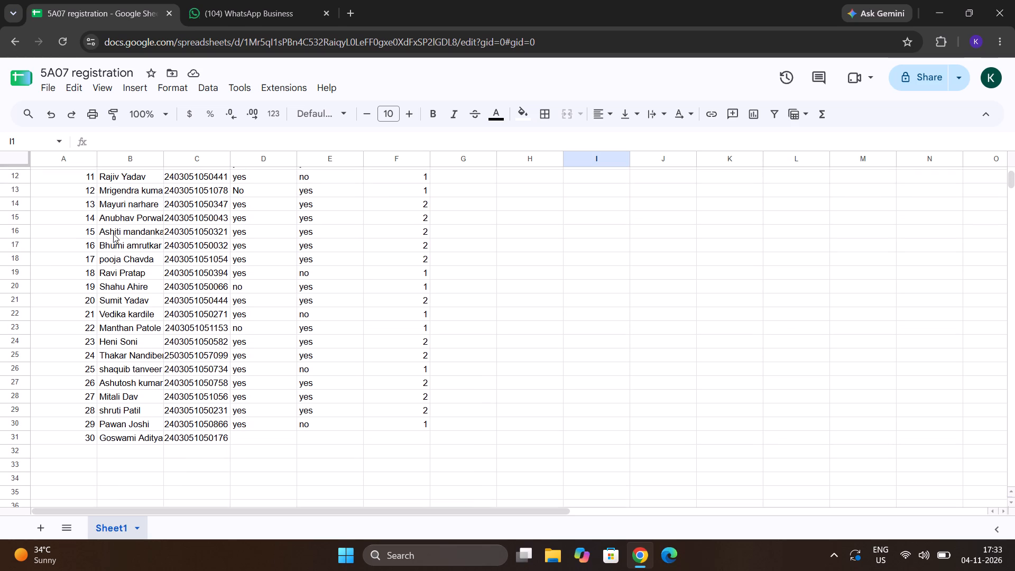
pyautogui.scroll(1, 113, 234)
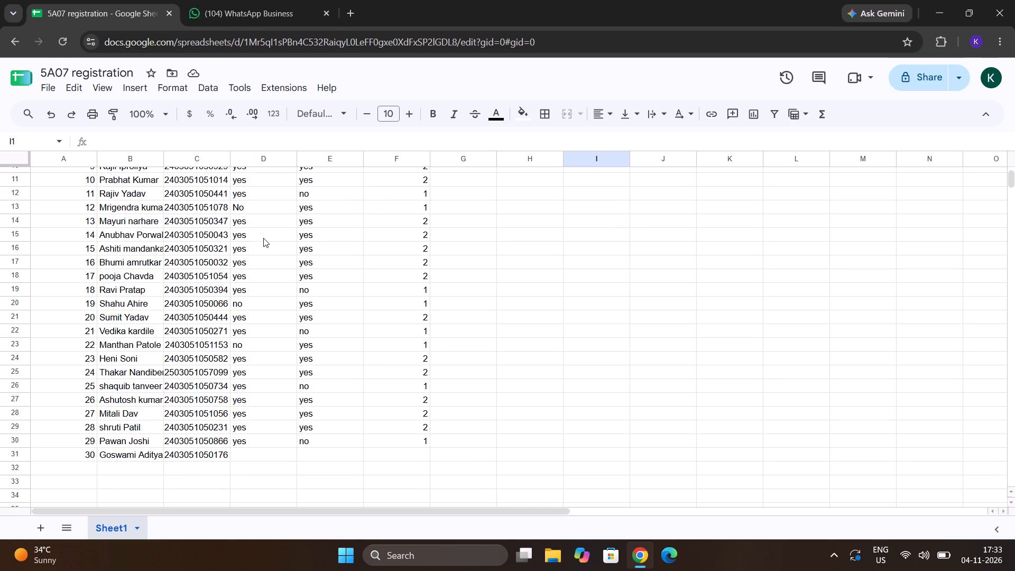
pyautogui.doubleClick(317, 247)
pyautogui.press('BackSpace')
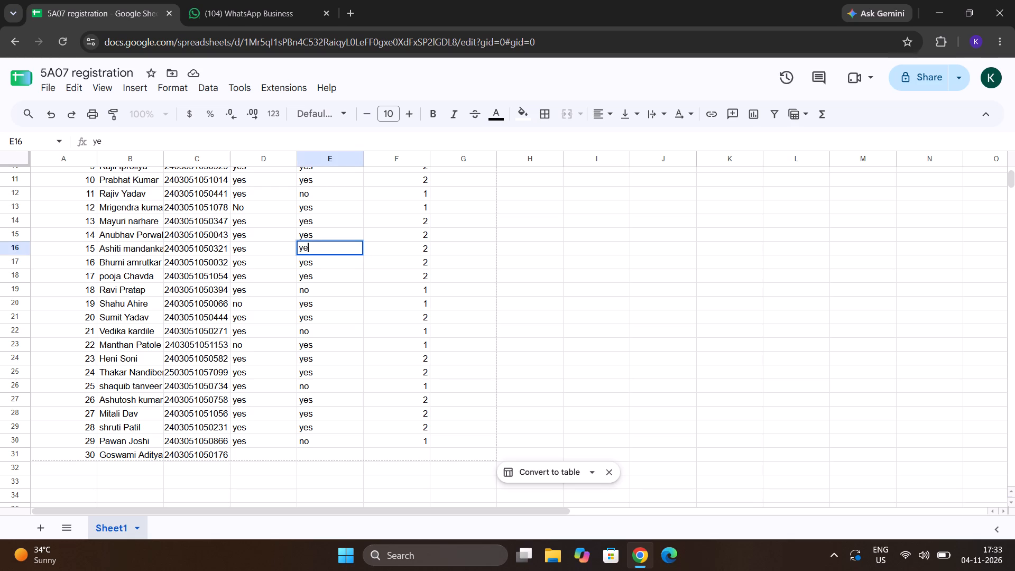
pyautogui.press('BackSpace')
pyautogui.press('BackSpace')
pyautogui.write('no')
pyautogui.press('Return')
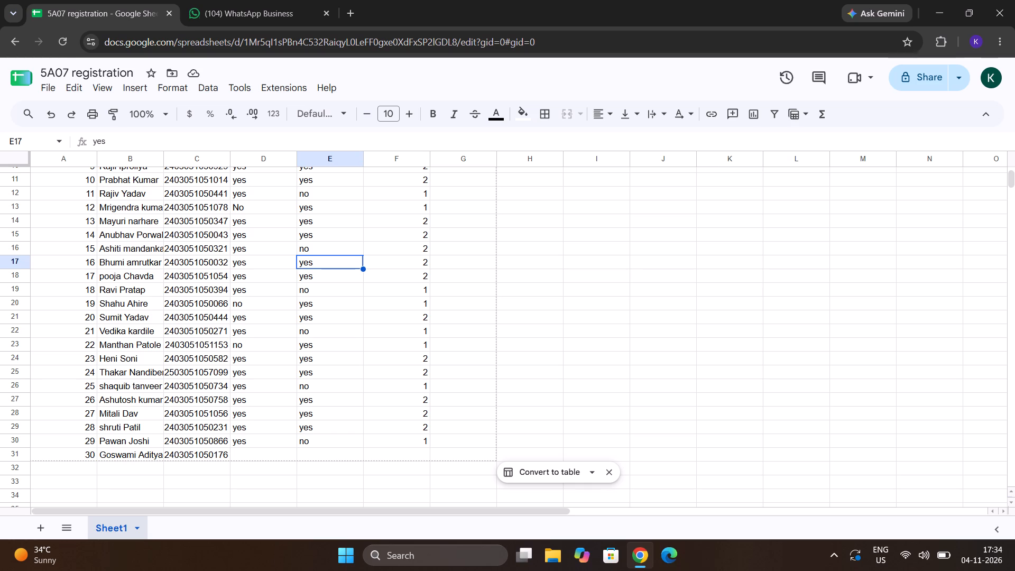
# Review the Campus Commune and Tcs codevita answers and the Totals through the whole student list.
pyautogui.click(317, 247)
pyautogui.scroll(3, 317, 247)
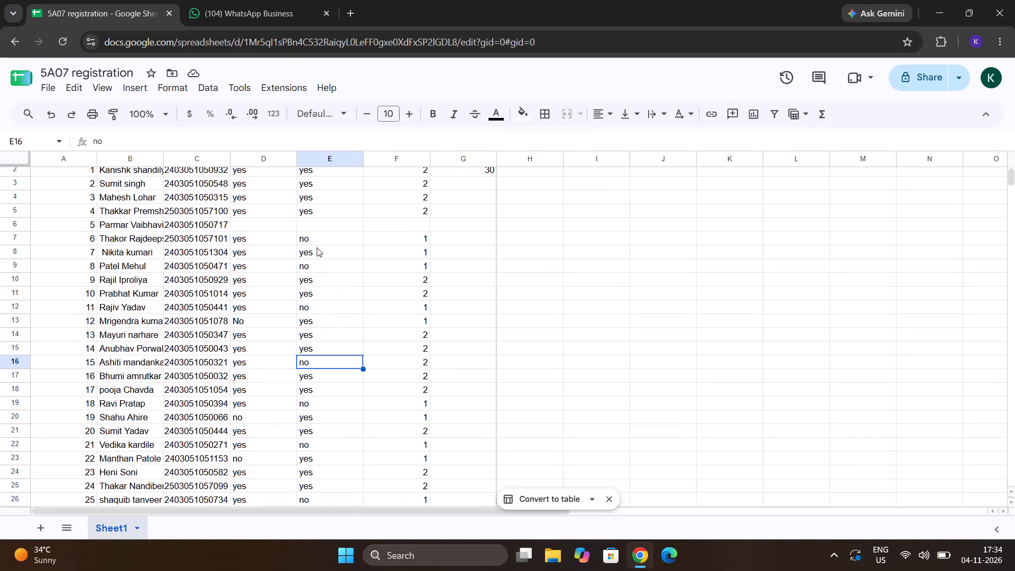
pyautogui.scroll(1, 317, 247)
pyautogui.scroll(-2, 317, 247)
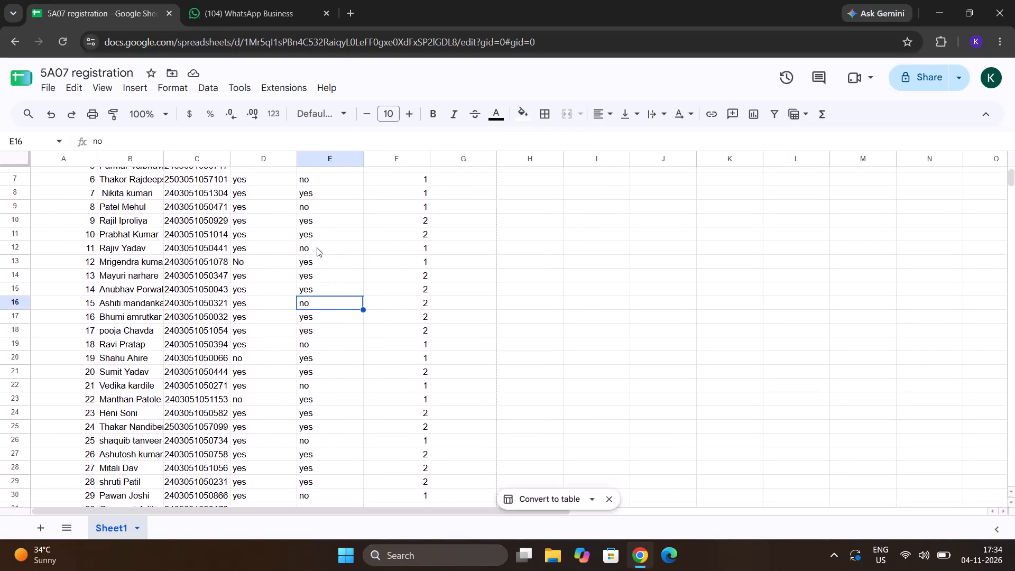
pyautogui.scroll(-2, 317, 247)
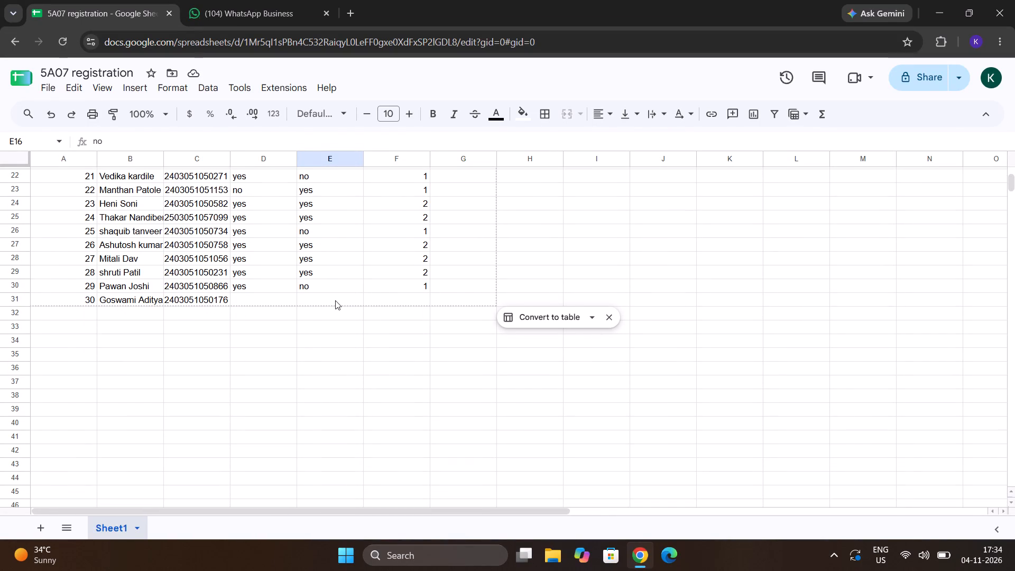
pyautogui.scroll(5, 335, 300)
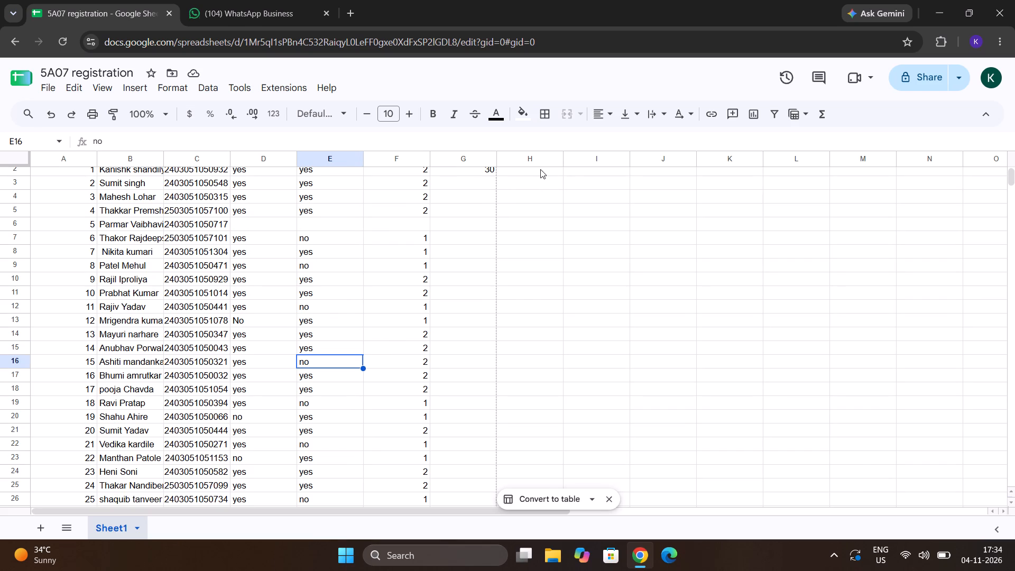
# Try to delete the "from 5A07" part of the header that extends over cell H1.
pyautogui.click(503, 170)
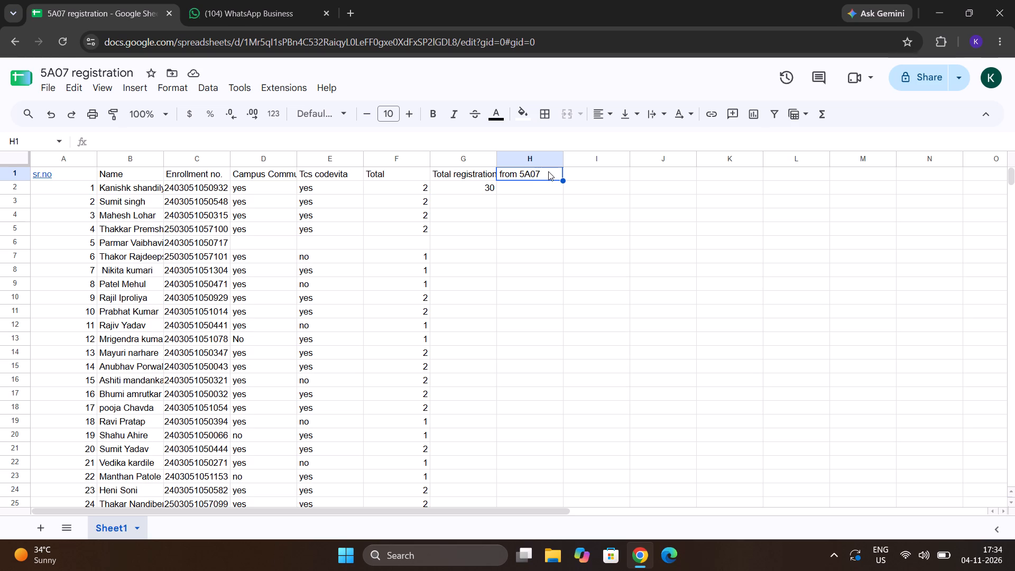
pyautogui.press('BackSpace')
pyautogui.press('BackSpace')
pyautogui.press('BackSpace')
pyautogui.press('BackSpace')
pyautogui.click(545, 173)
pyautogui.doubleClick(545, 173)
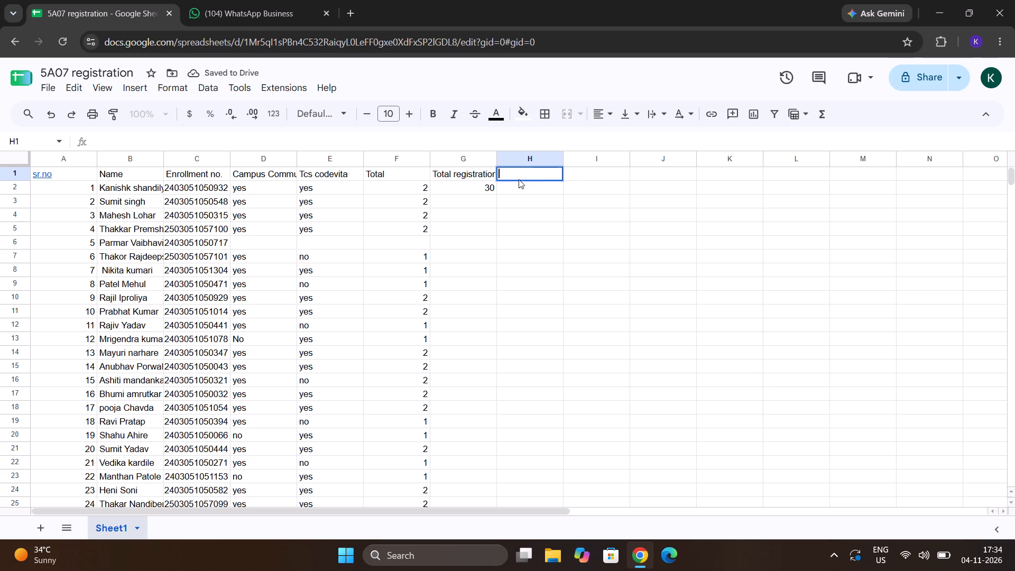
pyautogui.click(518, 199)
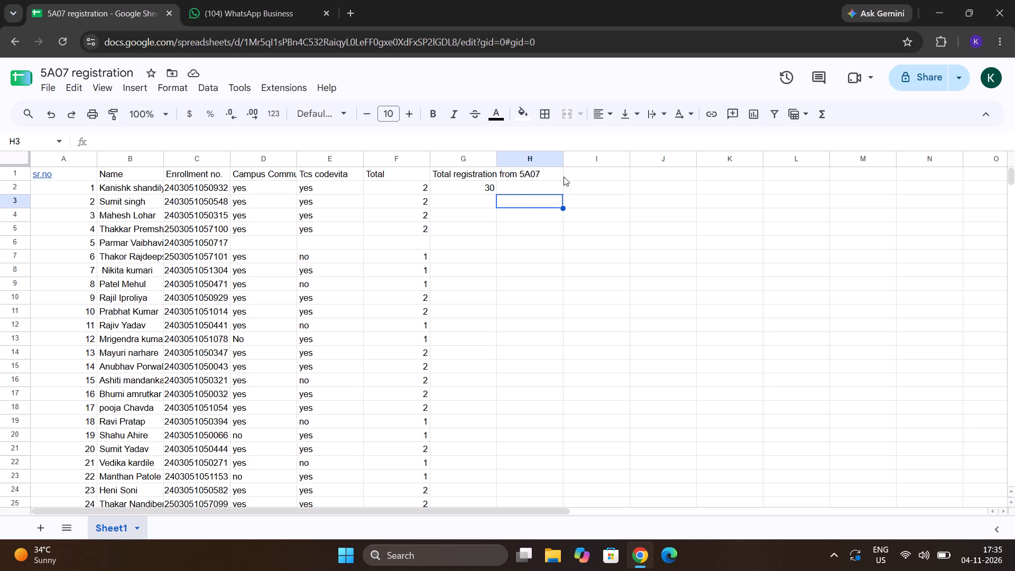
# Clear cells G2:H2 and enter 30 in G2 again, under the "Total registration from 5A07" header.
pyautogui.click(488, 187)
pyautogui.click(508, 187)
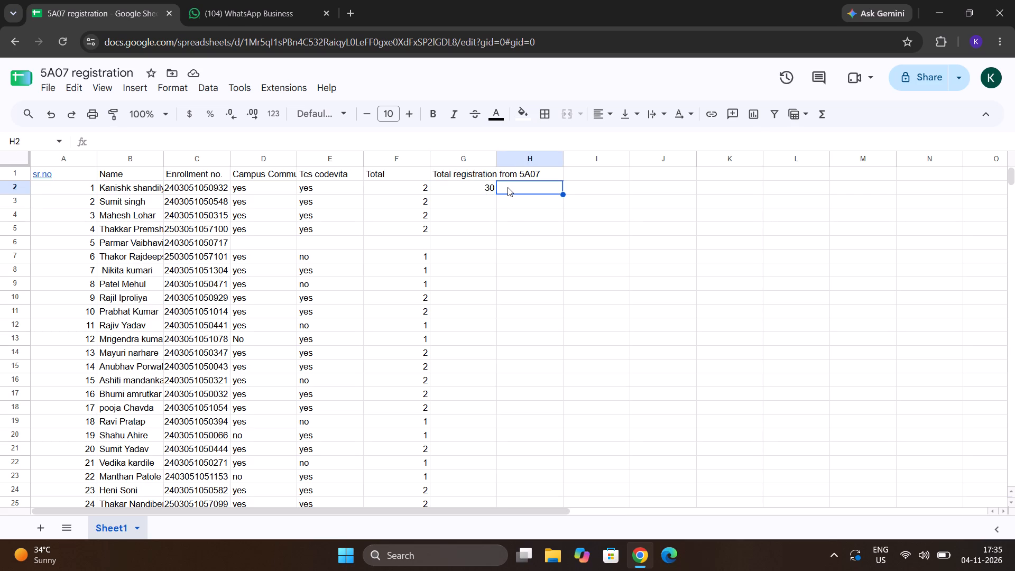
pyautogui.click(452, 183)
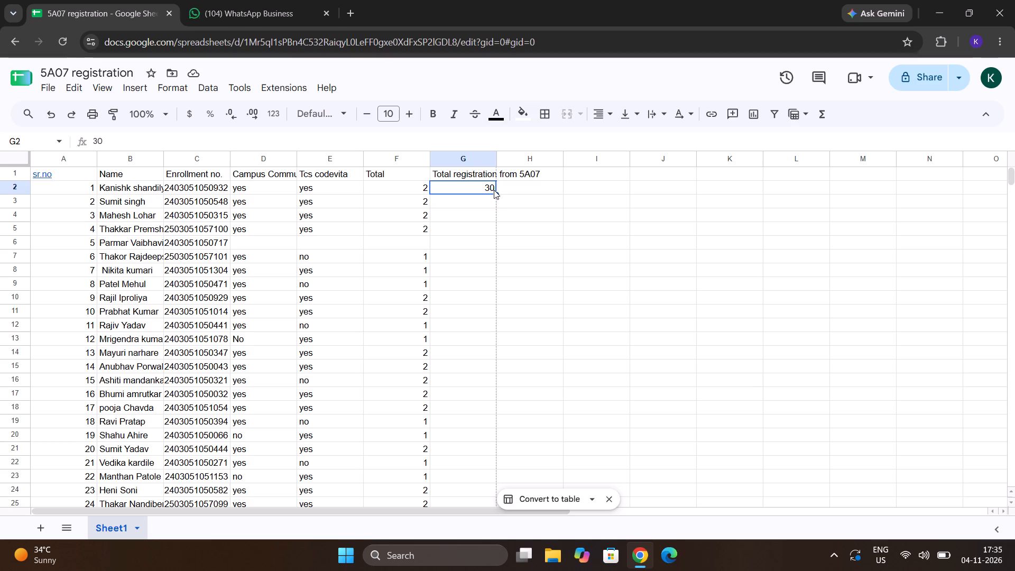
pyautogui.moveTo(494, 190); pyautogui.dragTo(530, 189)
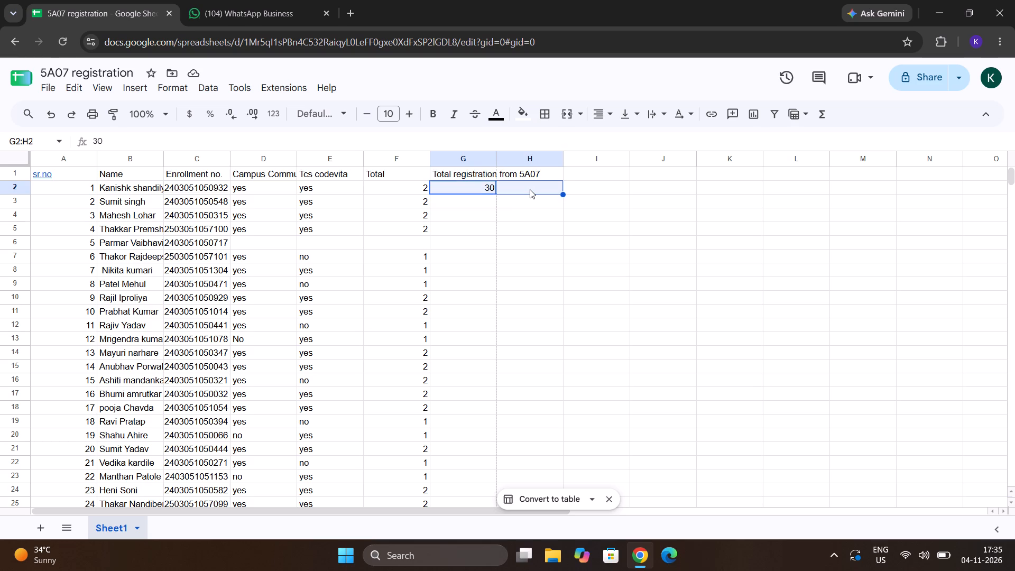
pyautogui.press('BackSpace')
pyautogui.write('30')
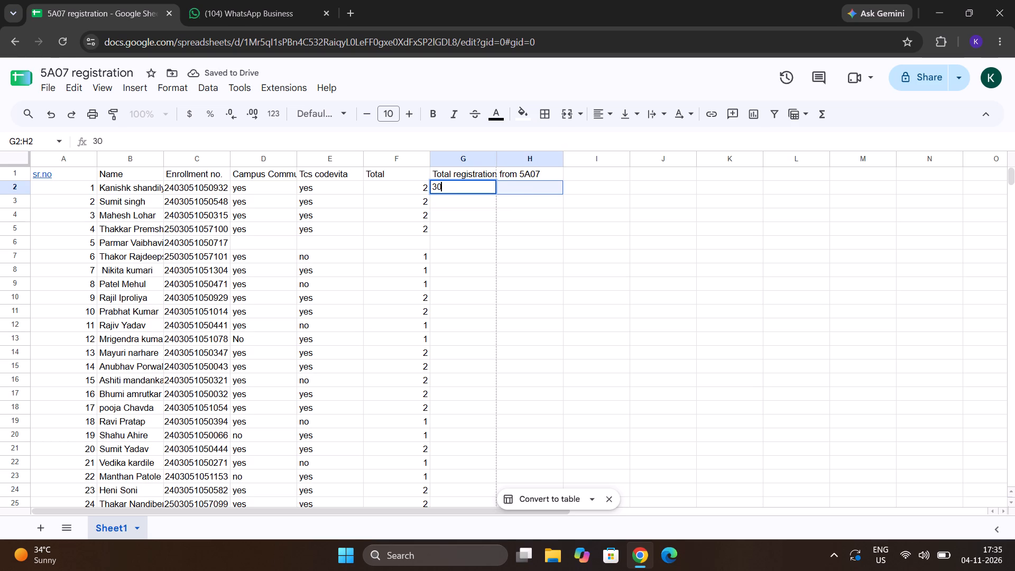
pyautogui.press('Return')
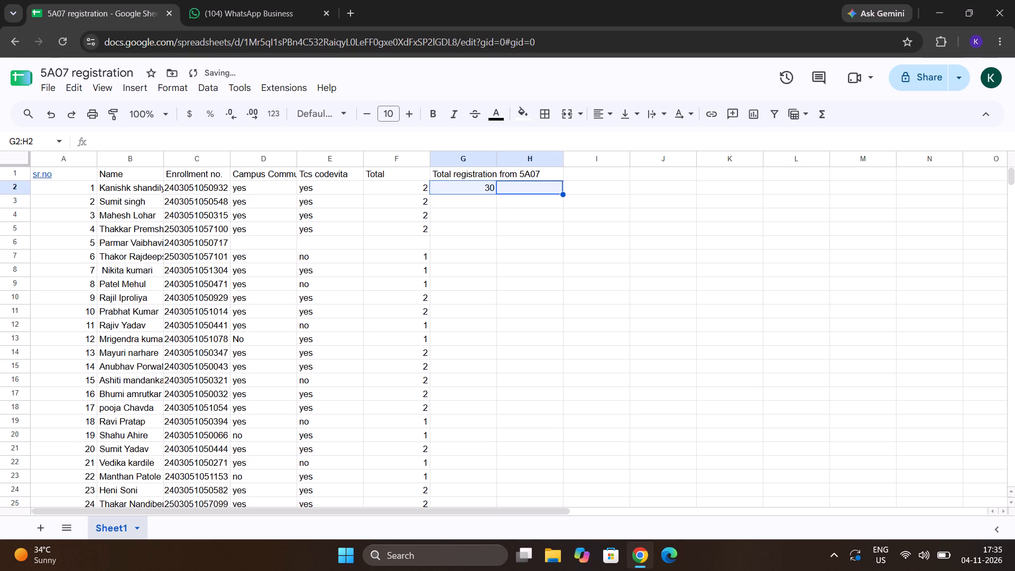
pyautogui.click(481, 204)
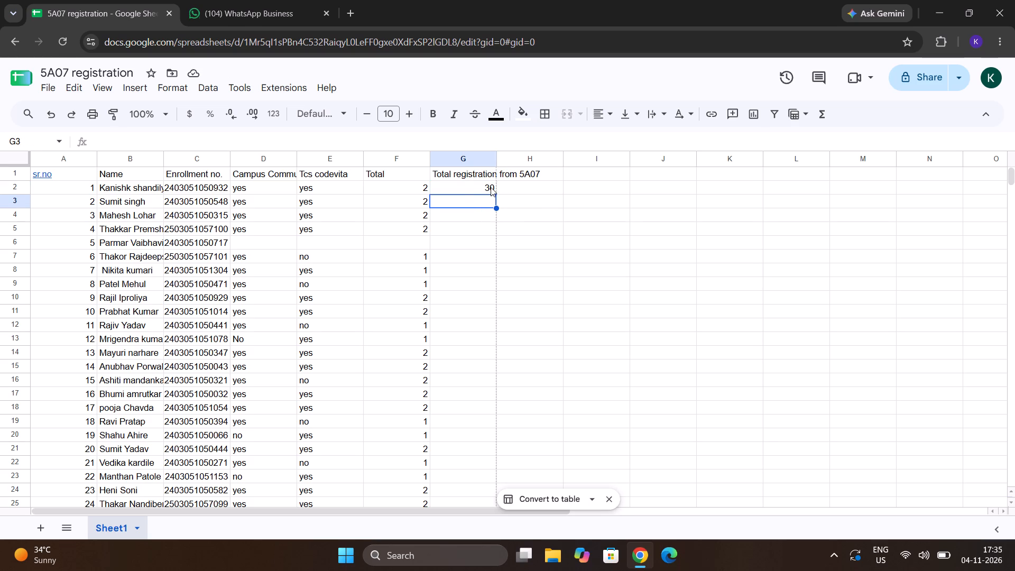
# Delete the value in cell G2, under the "Total registration from 5A07" header.
pyautogui.click(491, 187)
pyautogui.press('BackSpace')
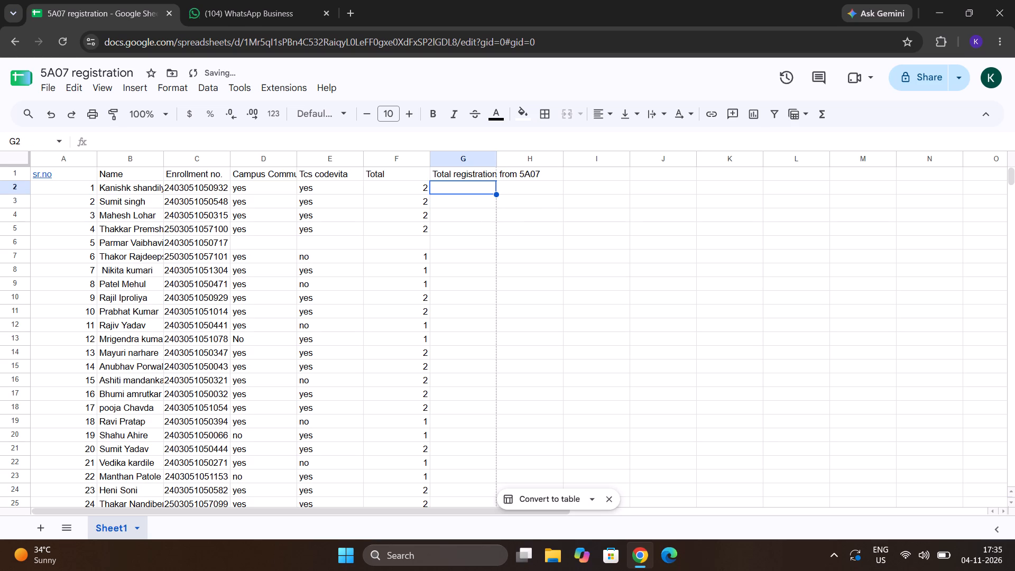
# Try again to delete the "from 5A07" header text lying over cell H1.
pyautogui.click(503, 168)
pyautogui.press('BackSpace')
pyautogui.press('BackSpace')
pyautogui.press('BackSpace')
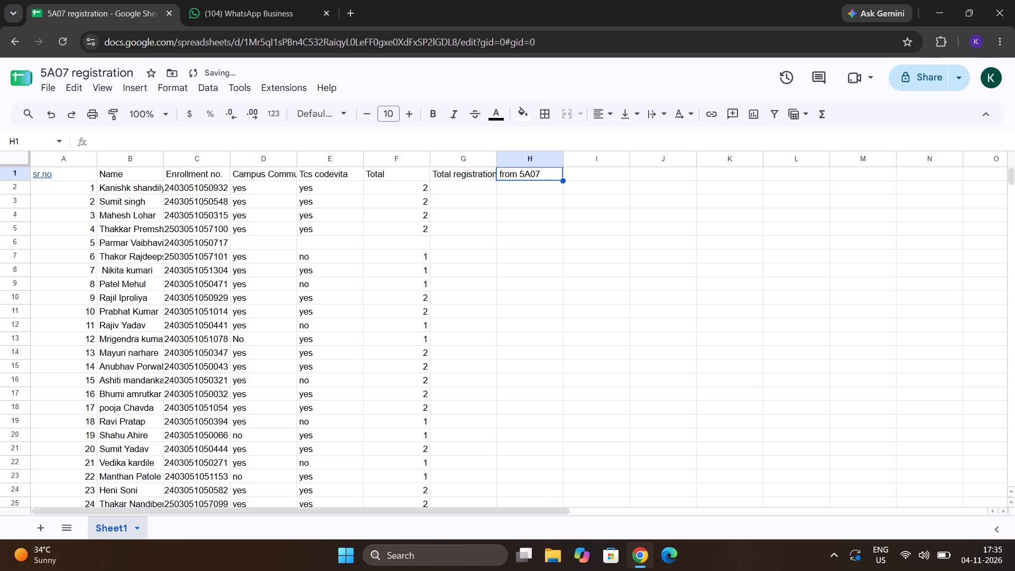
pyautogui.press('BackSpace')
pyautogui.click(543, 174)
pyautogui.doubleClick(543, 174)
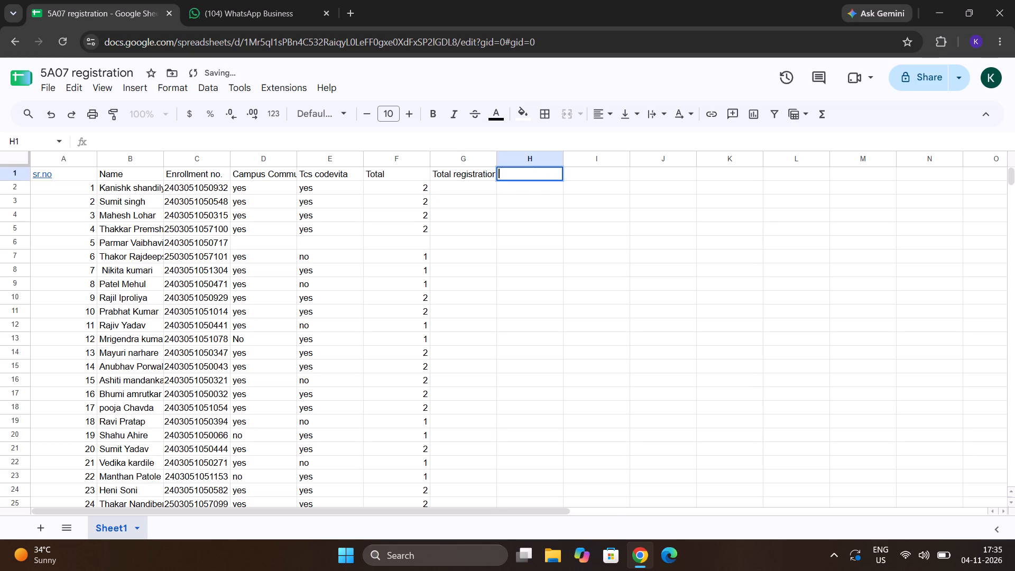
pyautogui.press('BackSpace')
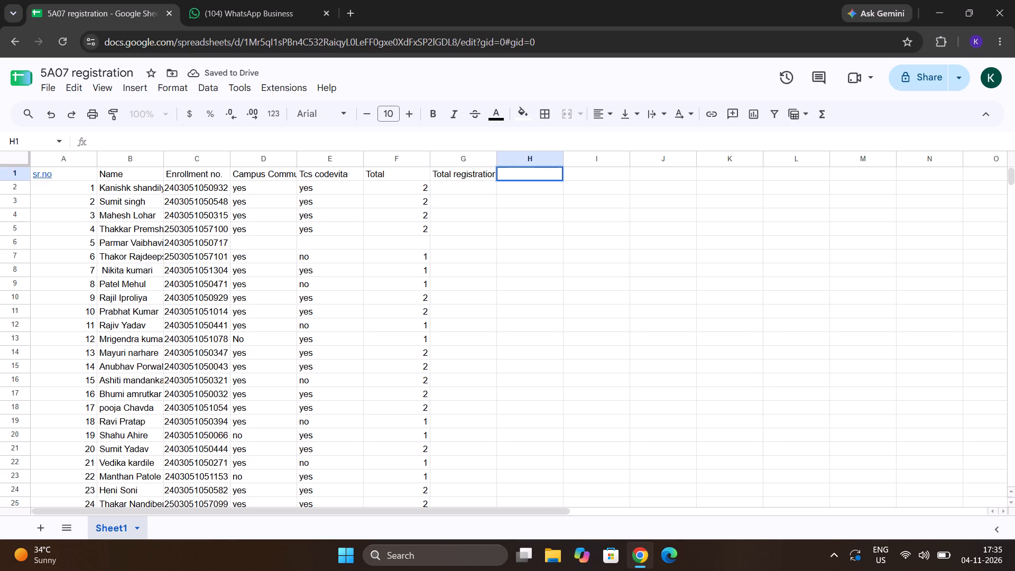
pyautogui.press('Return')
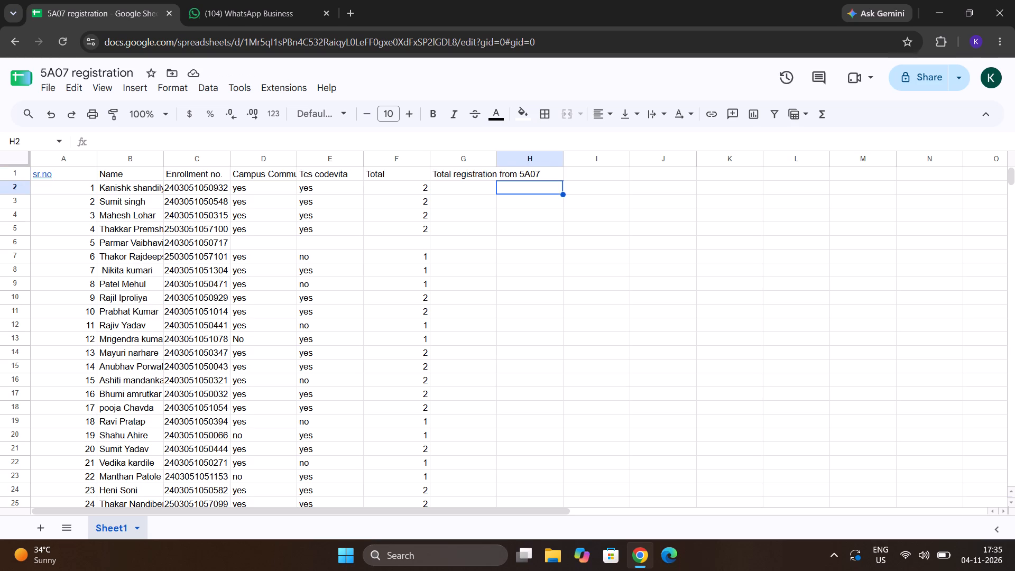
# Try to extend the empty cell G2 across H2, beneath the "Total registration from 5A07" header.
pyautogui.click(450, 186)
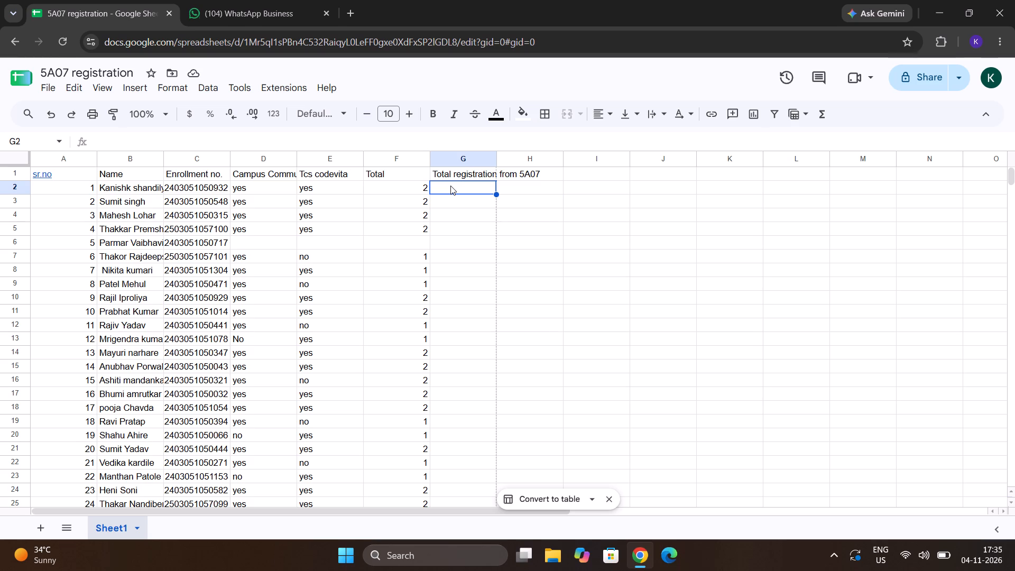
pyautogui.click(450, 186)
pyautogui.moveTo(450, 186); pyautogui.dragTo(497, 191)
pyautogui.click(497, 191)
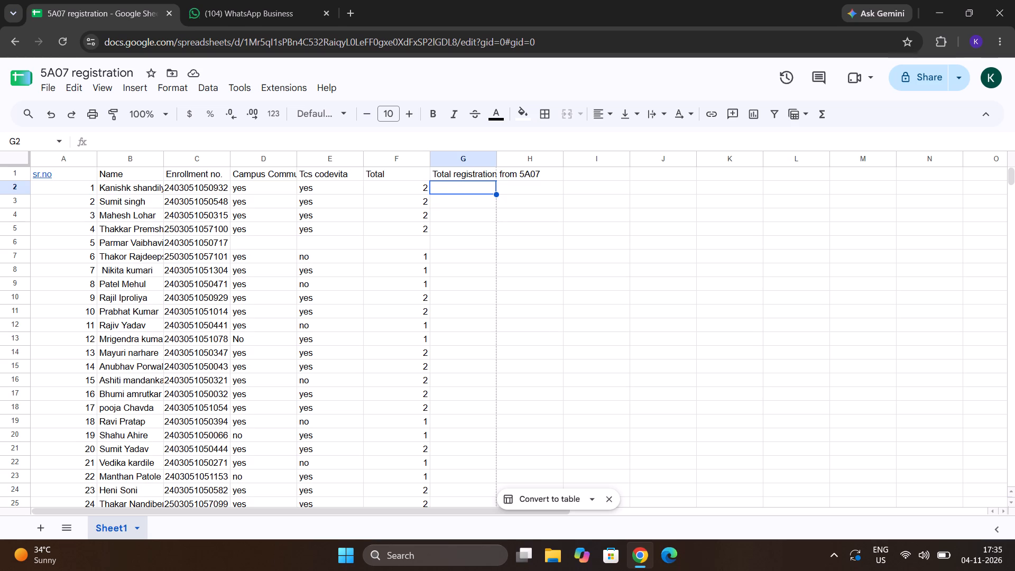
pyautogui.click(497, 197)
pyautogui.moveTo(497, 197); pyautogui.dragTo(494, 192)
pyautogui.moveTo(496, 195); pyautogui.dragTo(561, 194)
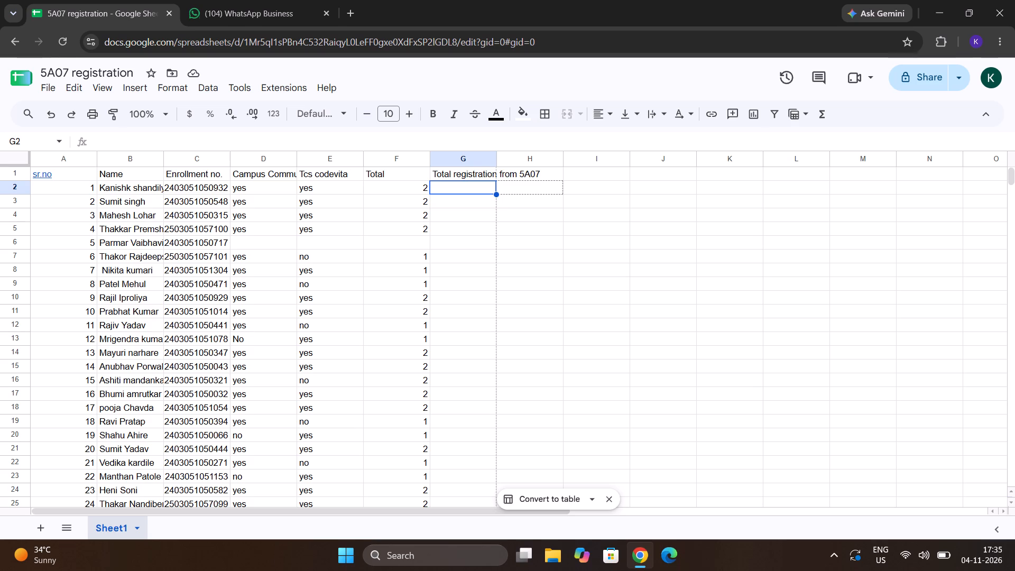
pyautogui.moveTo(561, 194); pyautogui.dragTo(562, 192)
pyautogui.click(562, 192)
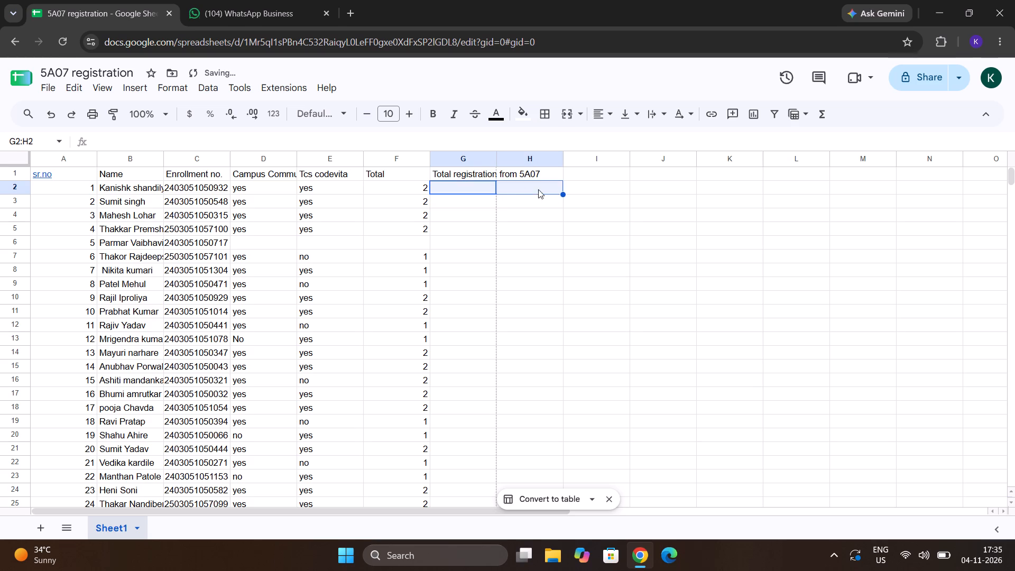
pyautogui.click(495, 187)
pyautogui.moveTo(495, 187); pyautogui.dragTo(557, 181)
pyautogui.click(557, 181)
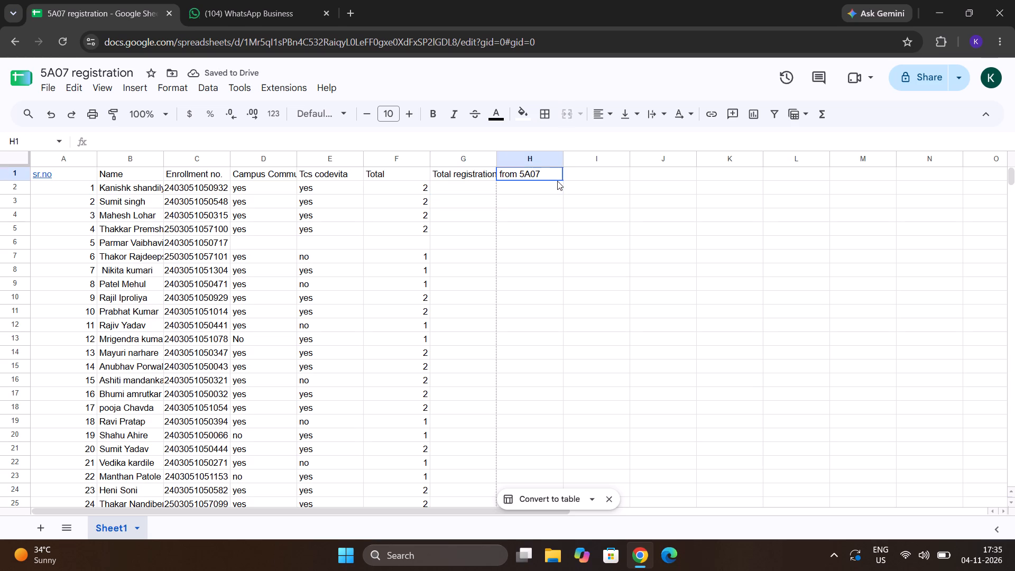
# Enter 30 in cell G2, under the "Total registration from 5A07" header.
pyautogui.click(453, 188)
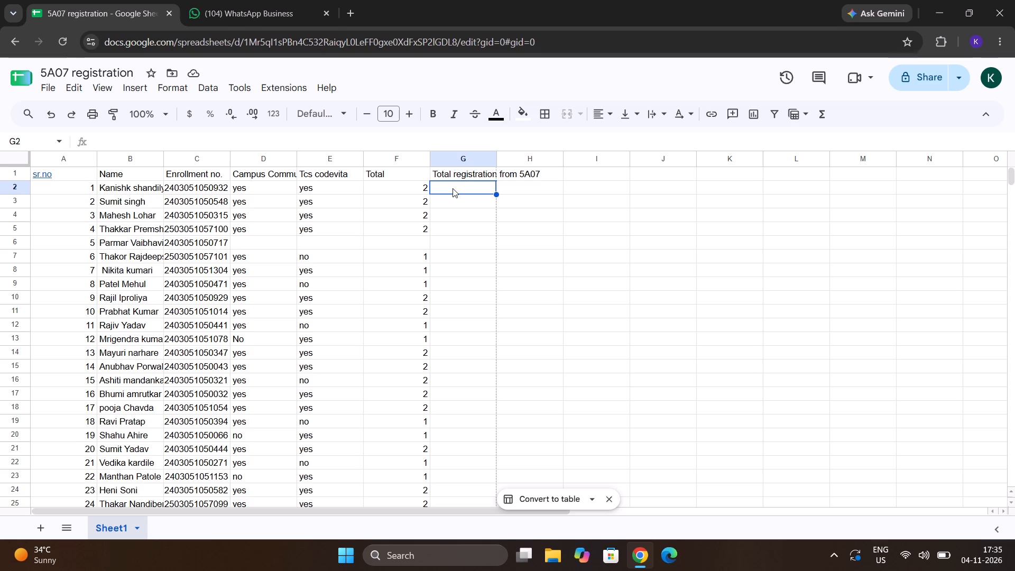
pyautogui.write('30')
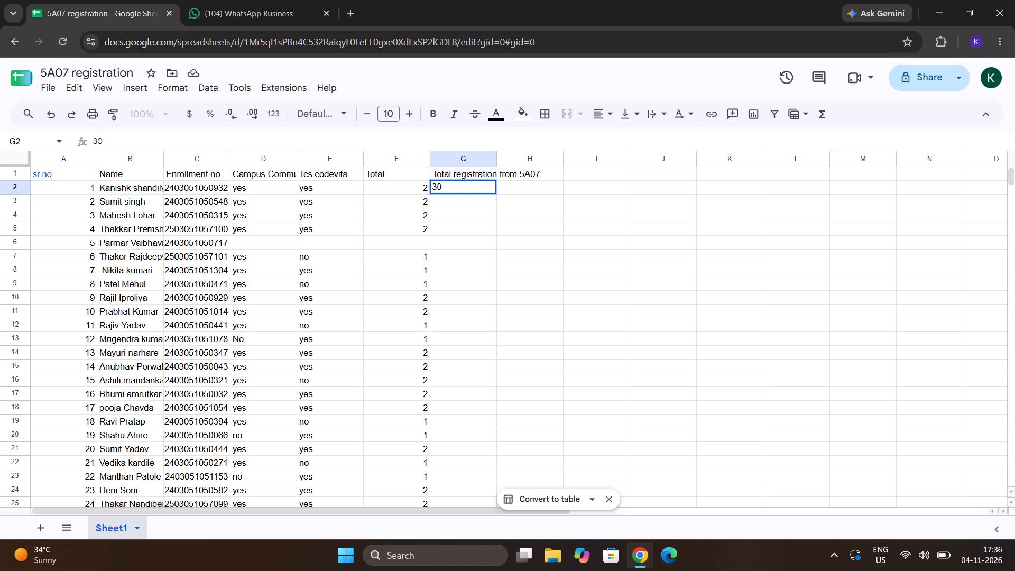
pyautogui.press('Return')
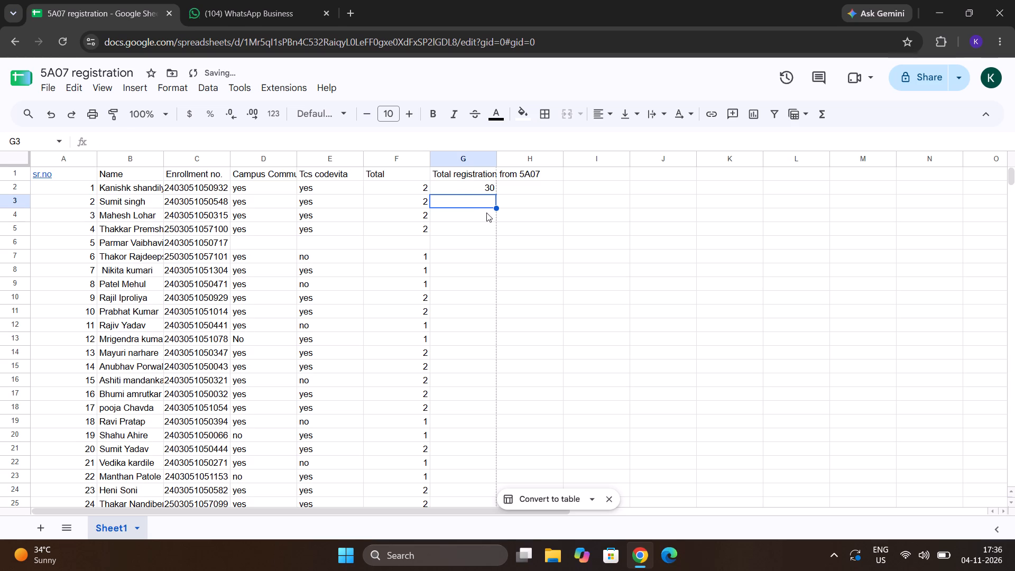
# Add the header "total in tcs" in cell I1 and enter 20 beneath it in I2.
pyautogui.click(575, 173)
pyautogui.doubleClick(575, 173)
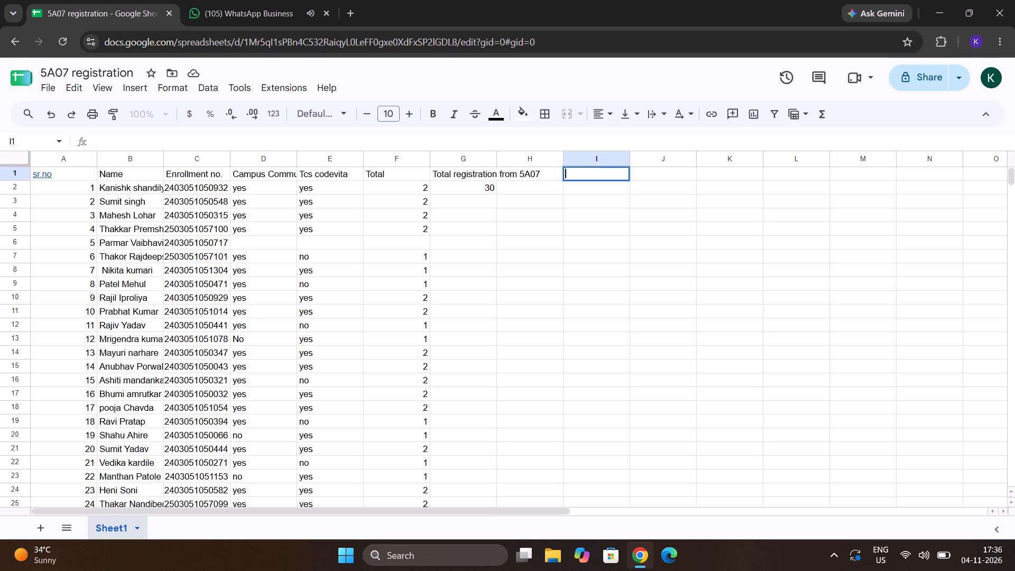
pyautogui.write('total')
pyautogui.press('space')
pyautogui.write('in tcs')
pyautogui.scroll(3, 210, 240)
pyautogui.scroll(-1, 329, 415)
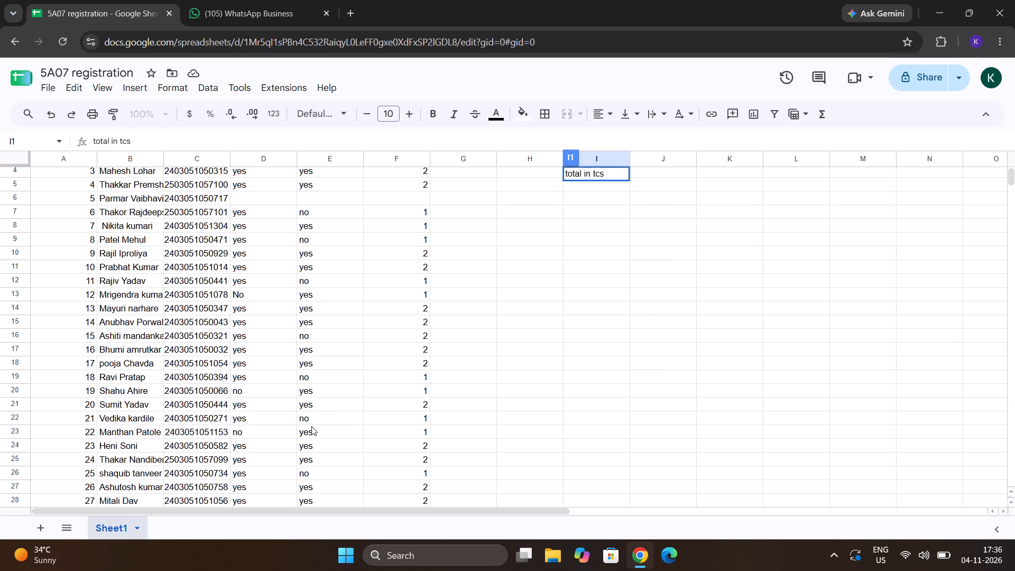
pyautogui.scroll(-2, 308, 470)
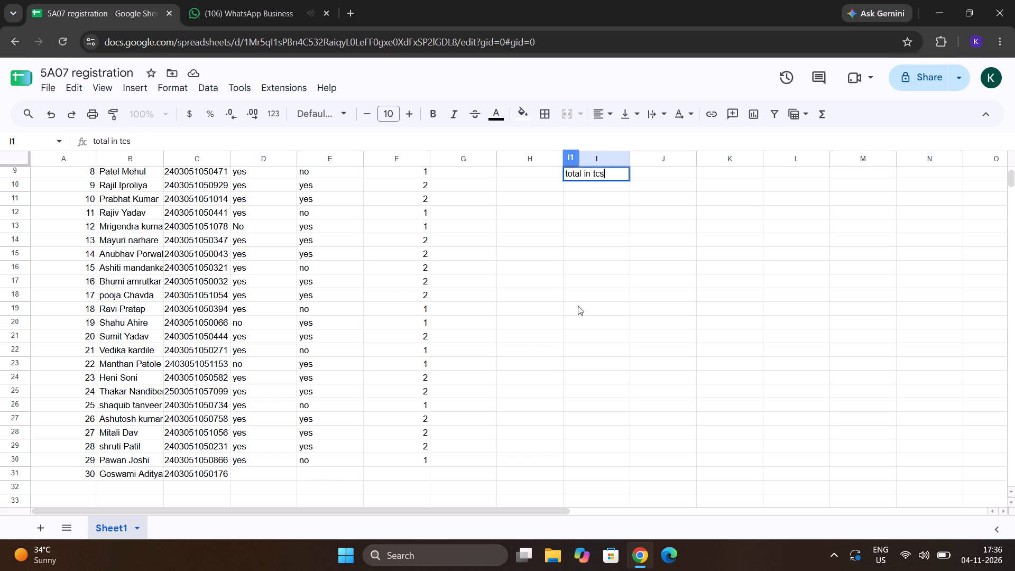
pyautogui.press('Return')
pyautogui.scroll(1, 601, 172)
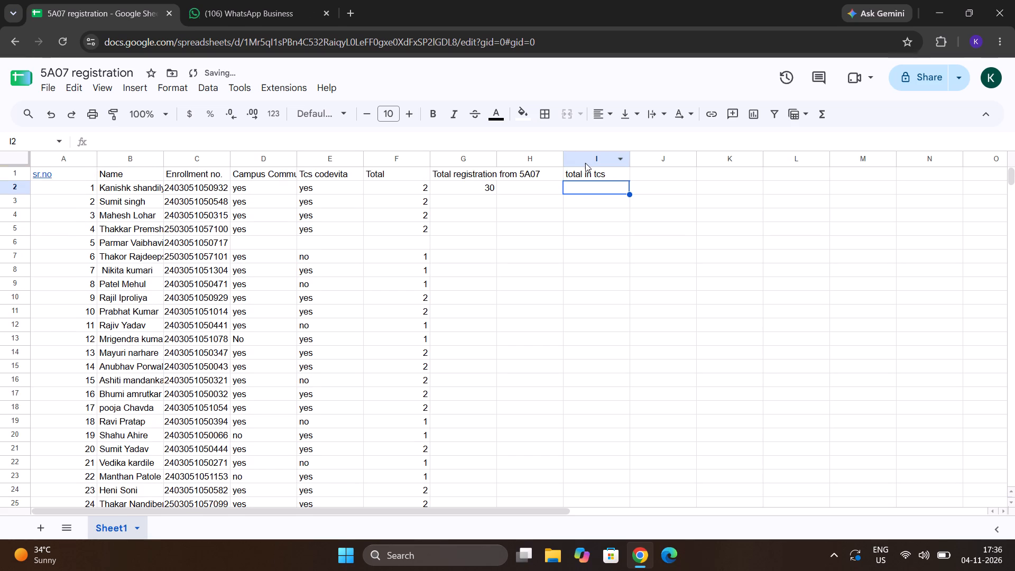
pyautogui.write('20')
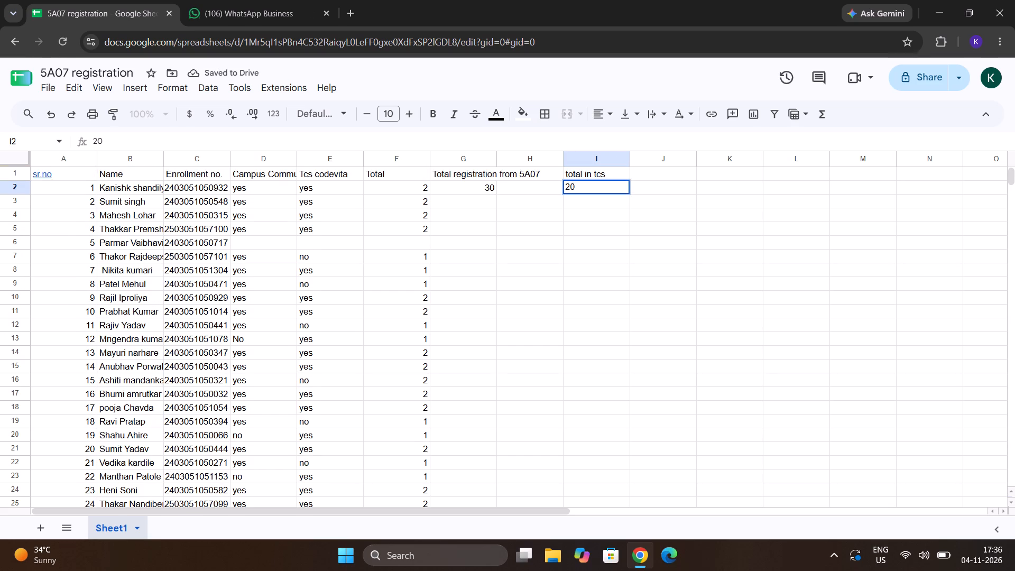
pyautogui.press('Return')
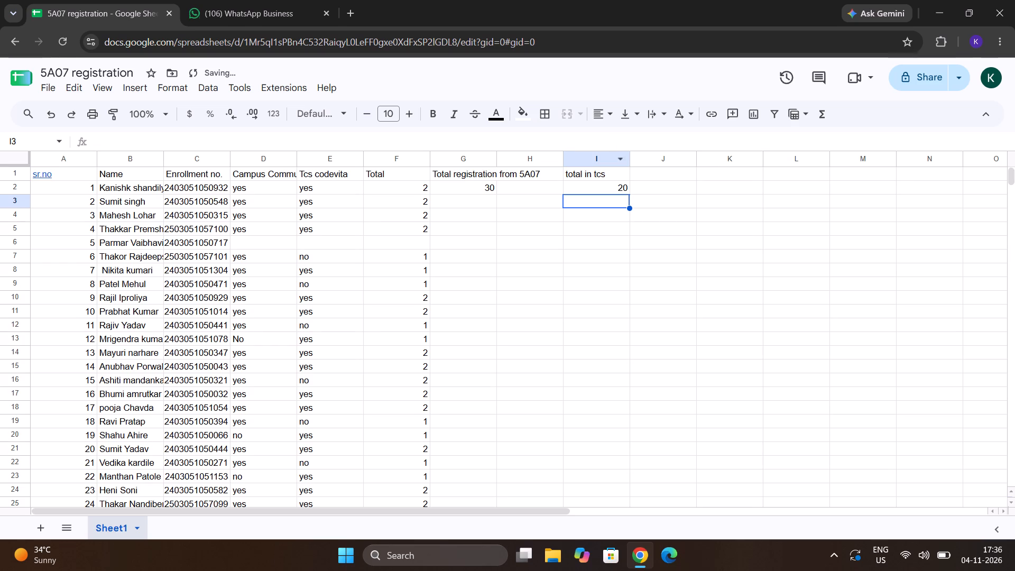
# Add the header "total in campus commune" in cell J1.
pyautogui.click(641, 174)
pyautogui.write('total in campus commune')
pyautogui.press('Return')
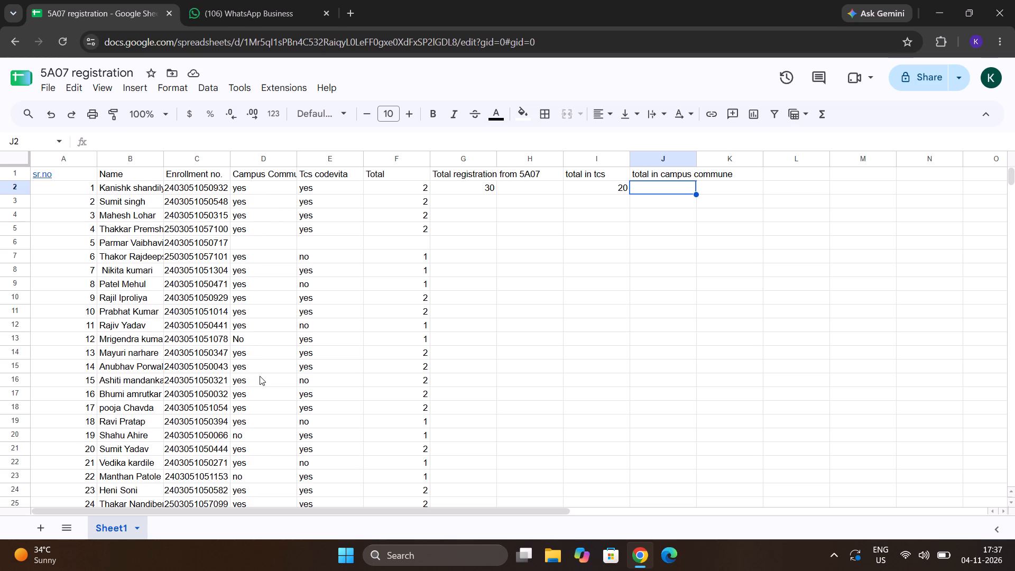
# Complete the sr.no 30 row with yes for Campus Commune, yes for Tcs codevita and a Total of 2.
pyautogui.scroll(-2, 260, 376)
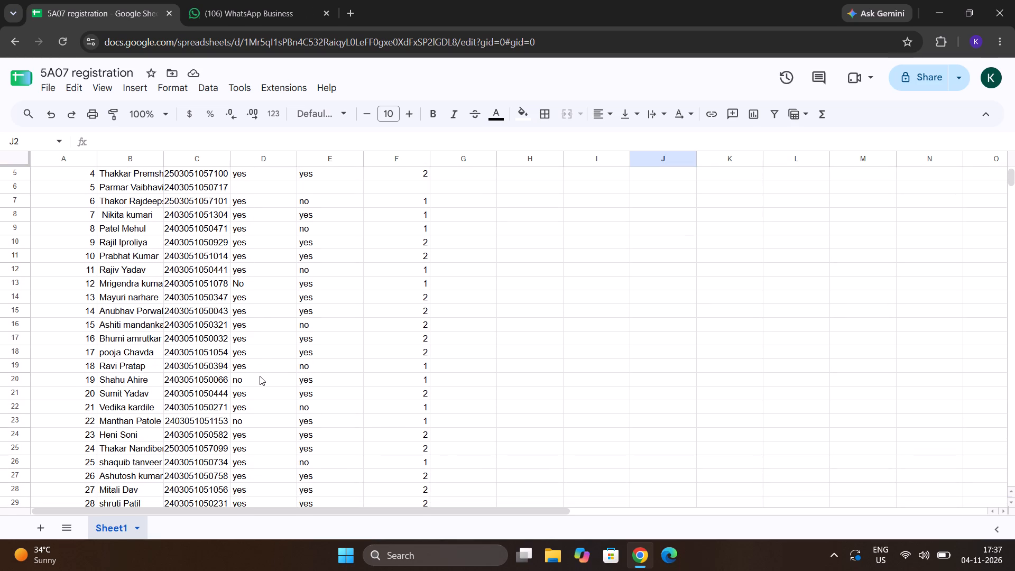
pyautogui.scroll(-1, 260, 376)
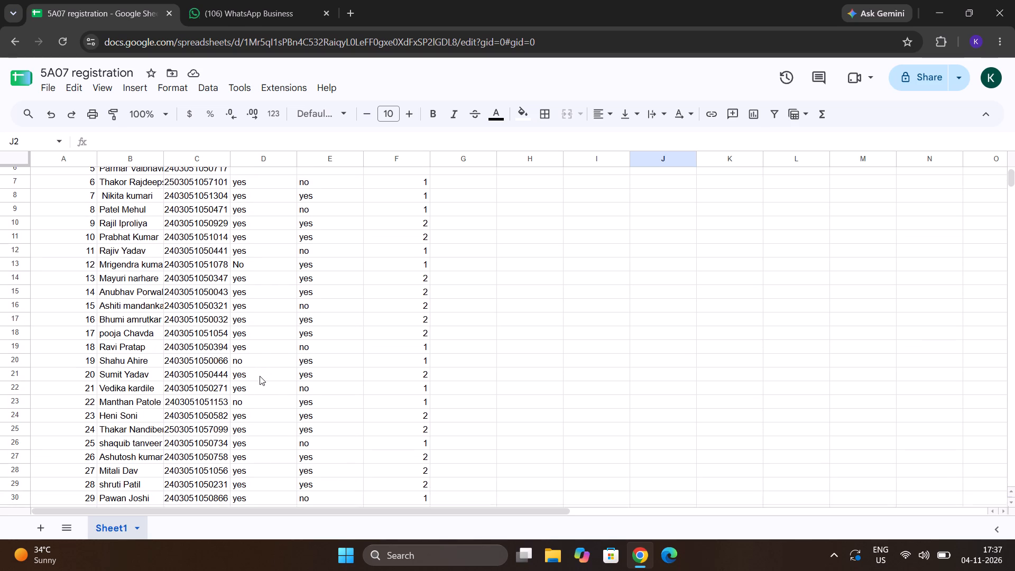
pyautogui.scroll(-1, 260, 376)
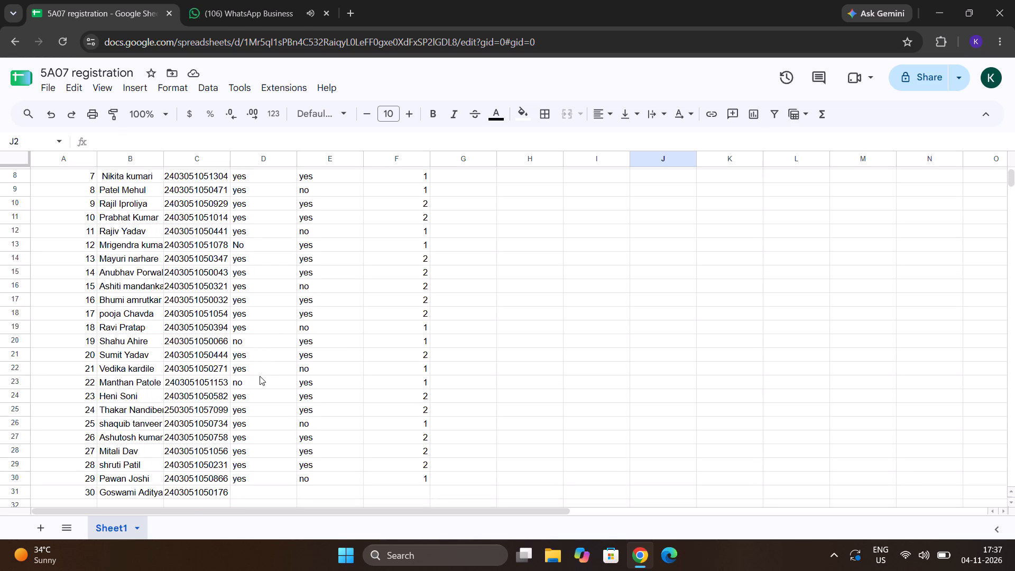
pyautogui.scroll(-2, 260, 376)
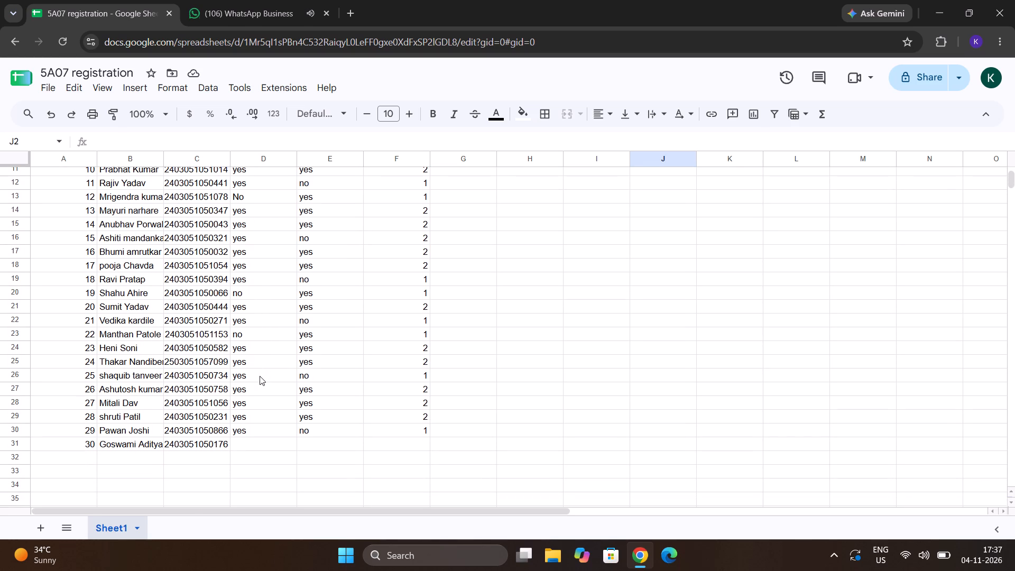
pyautogui.scroll(6, 260, 376)
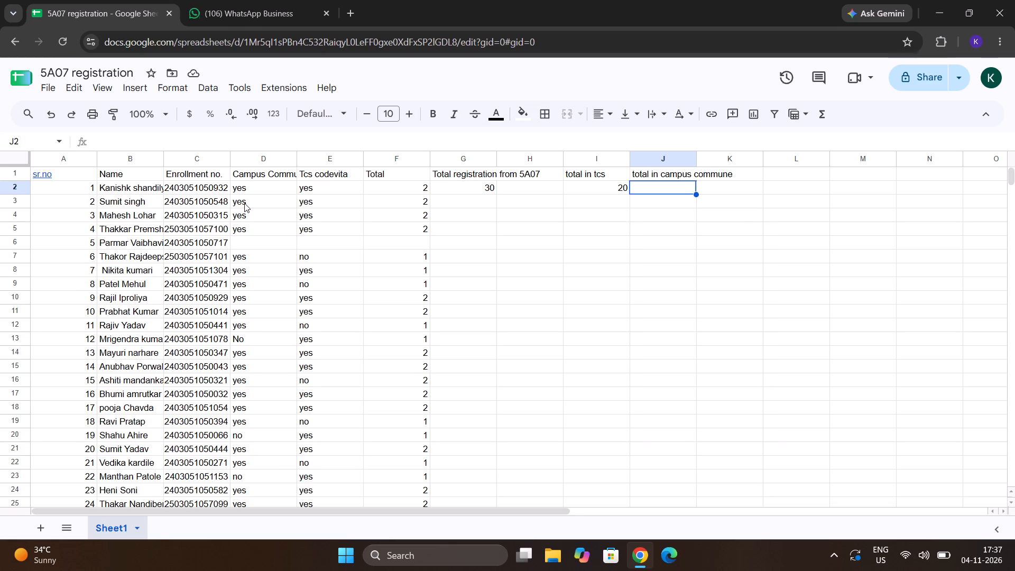
pyautogui.scroll(-2, 244, 203)
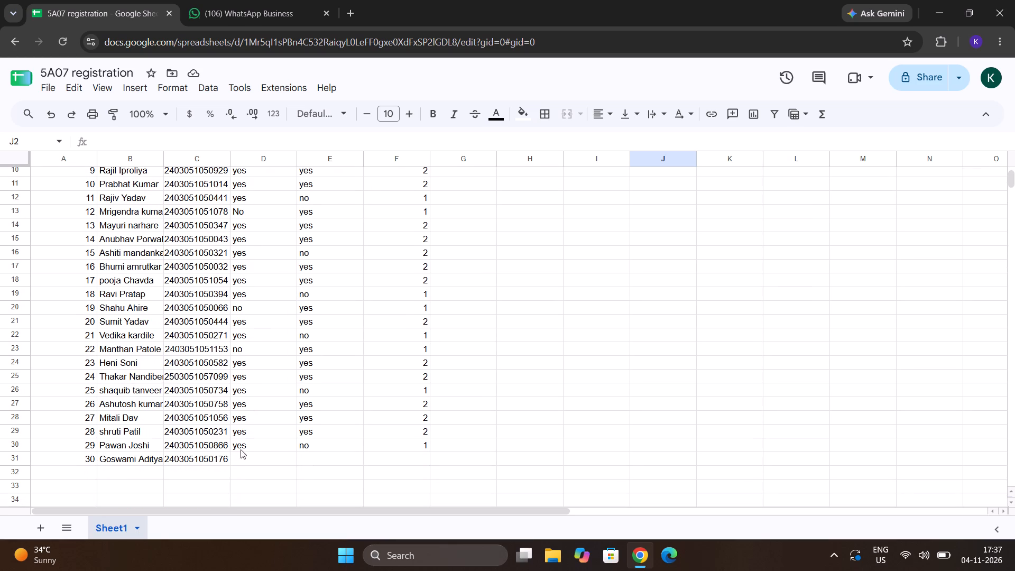
pyautogui.click(237, 462)
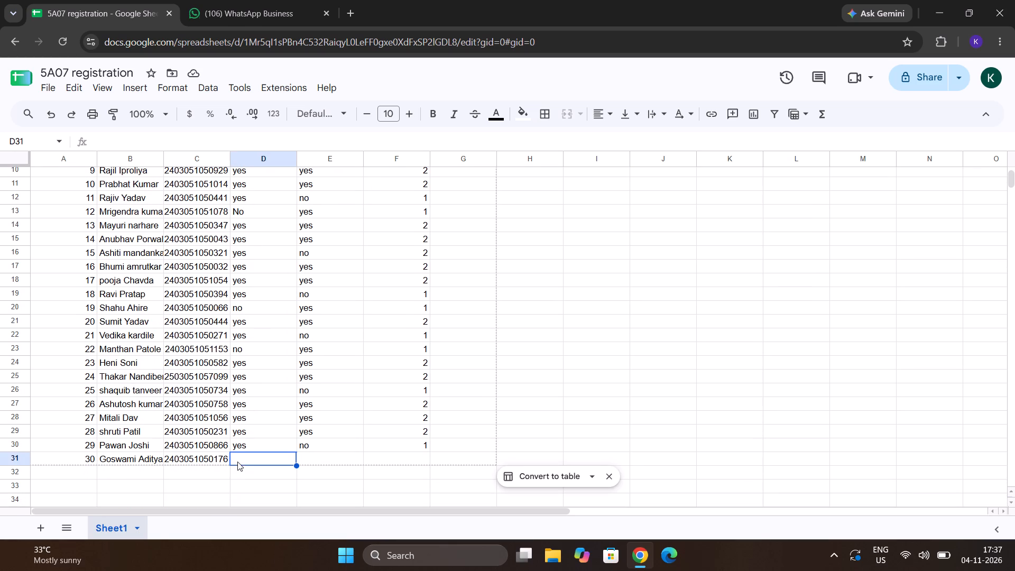
pyautogui.write('yes')
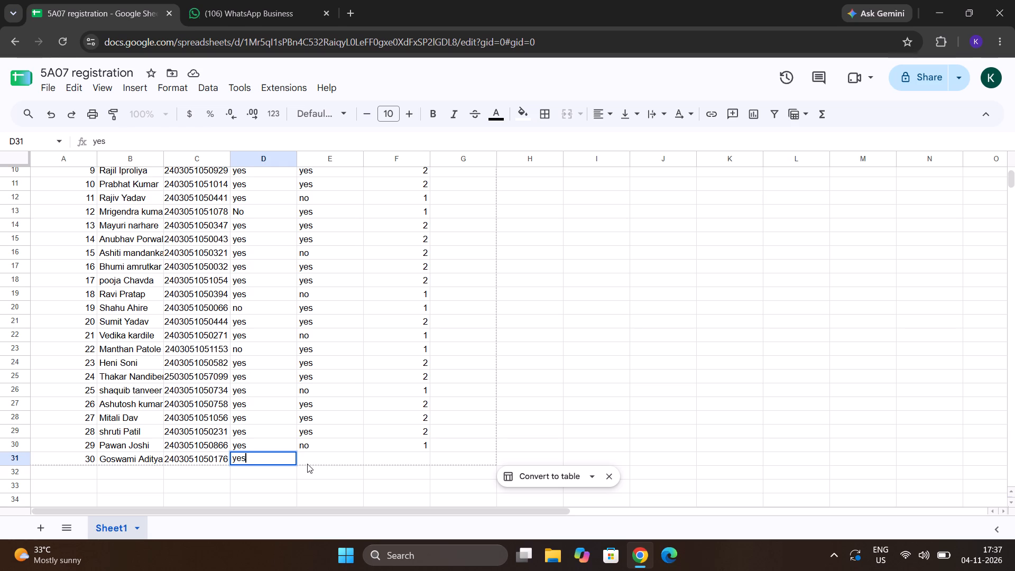
pyautogui.click(310, 462)
pyautogui.write('yes')
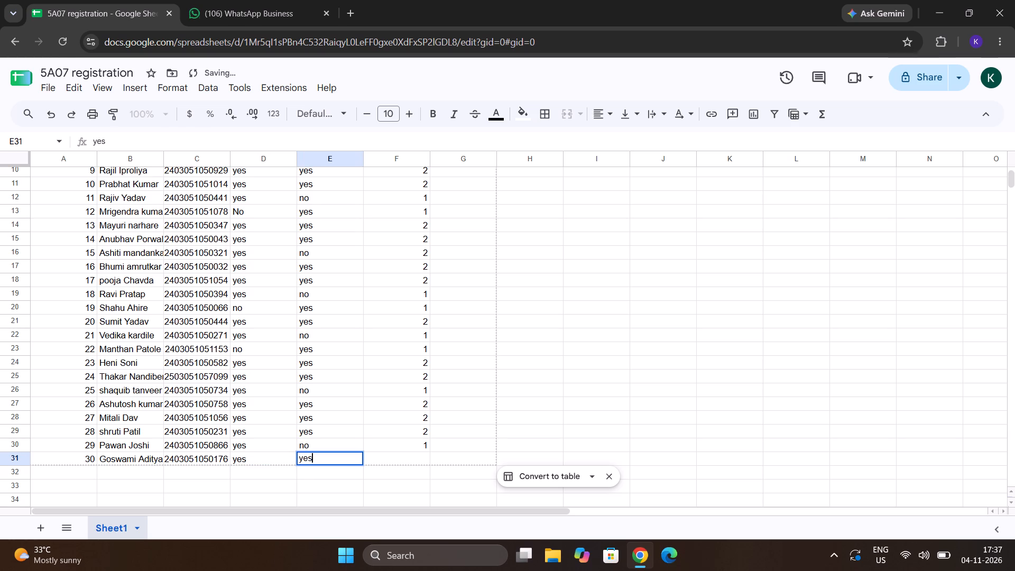
pyautogui.click(419, 459)
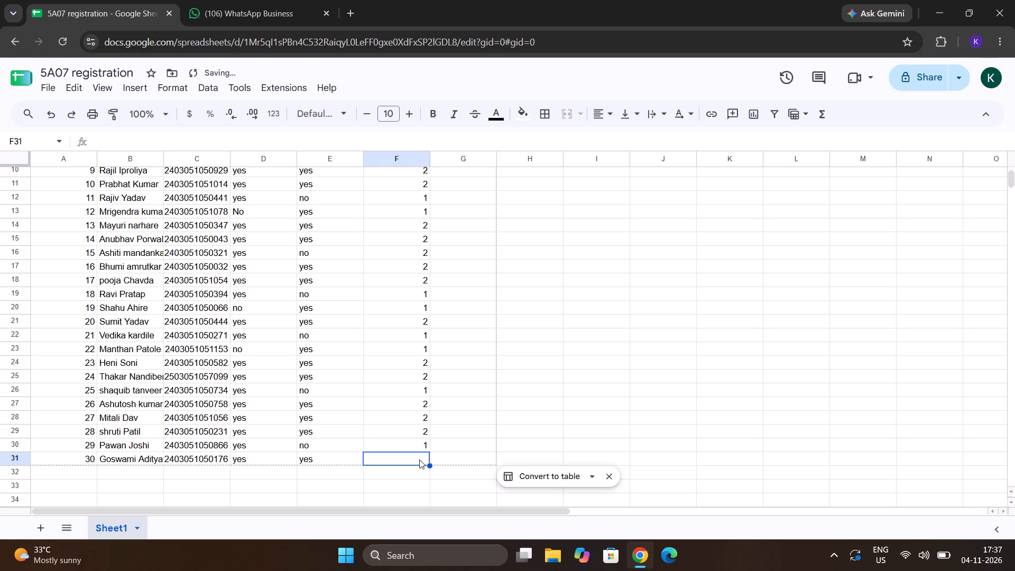
pyautogui.press('2')
pyautogui.press('Return')
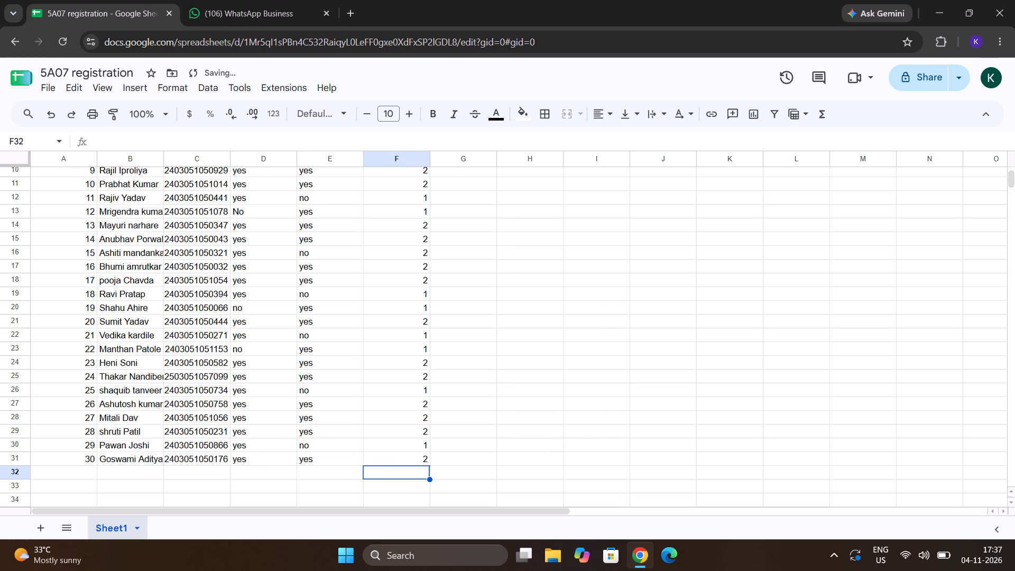
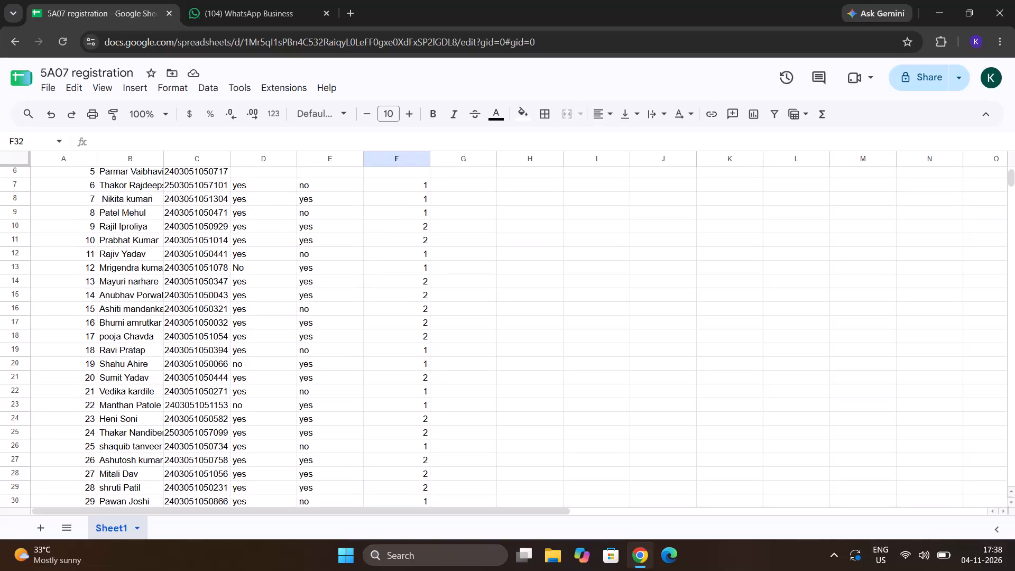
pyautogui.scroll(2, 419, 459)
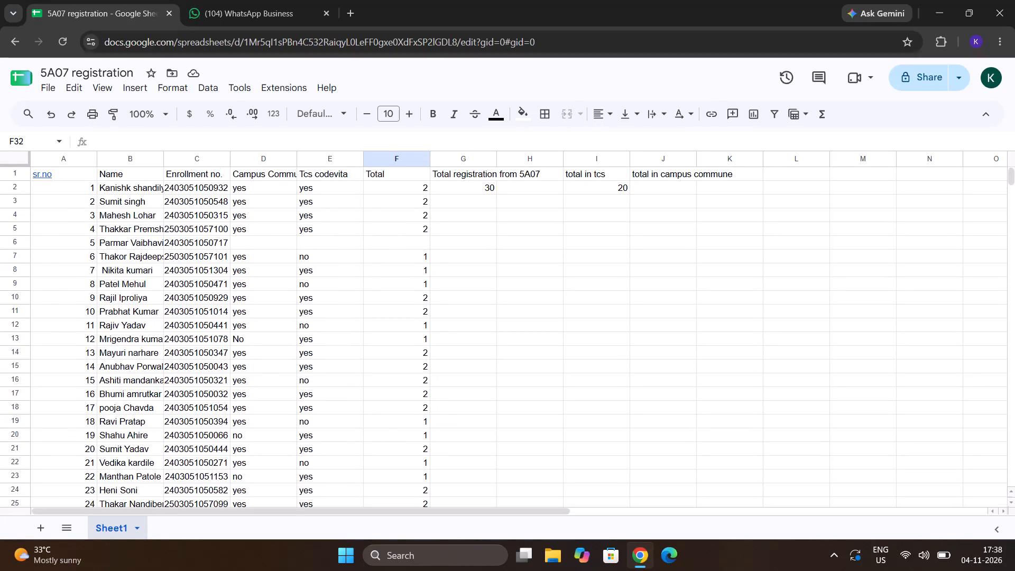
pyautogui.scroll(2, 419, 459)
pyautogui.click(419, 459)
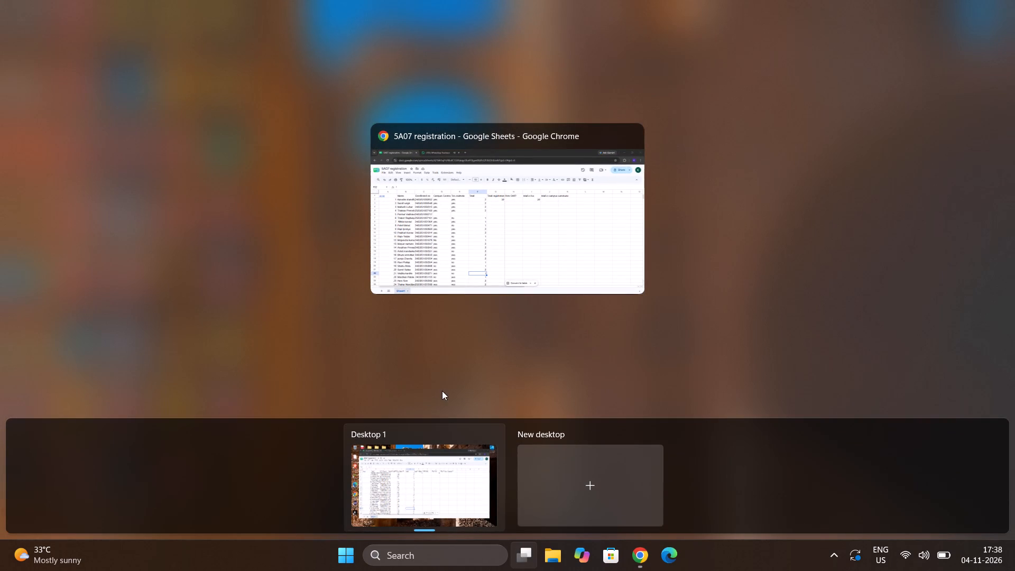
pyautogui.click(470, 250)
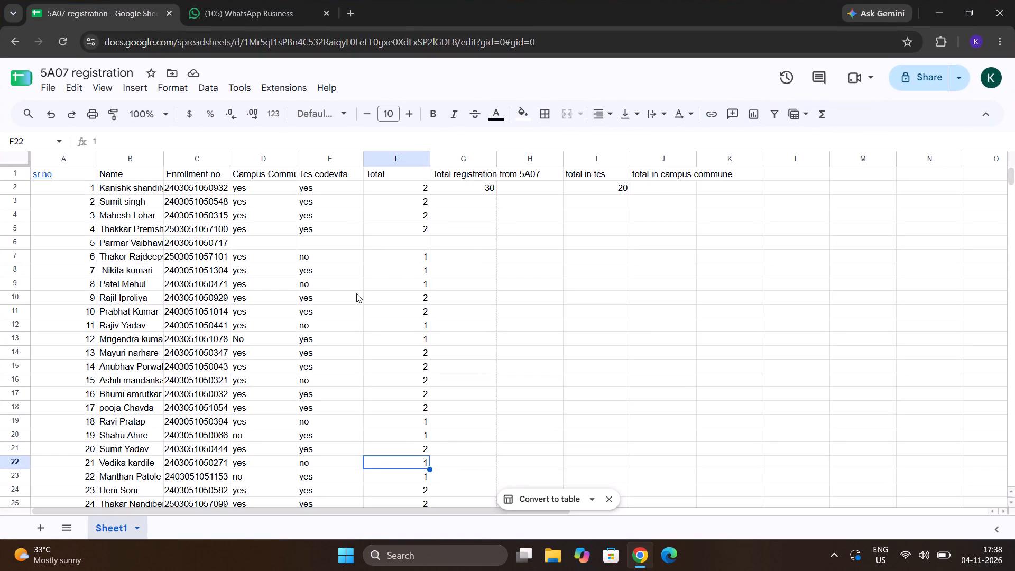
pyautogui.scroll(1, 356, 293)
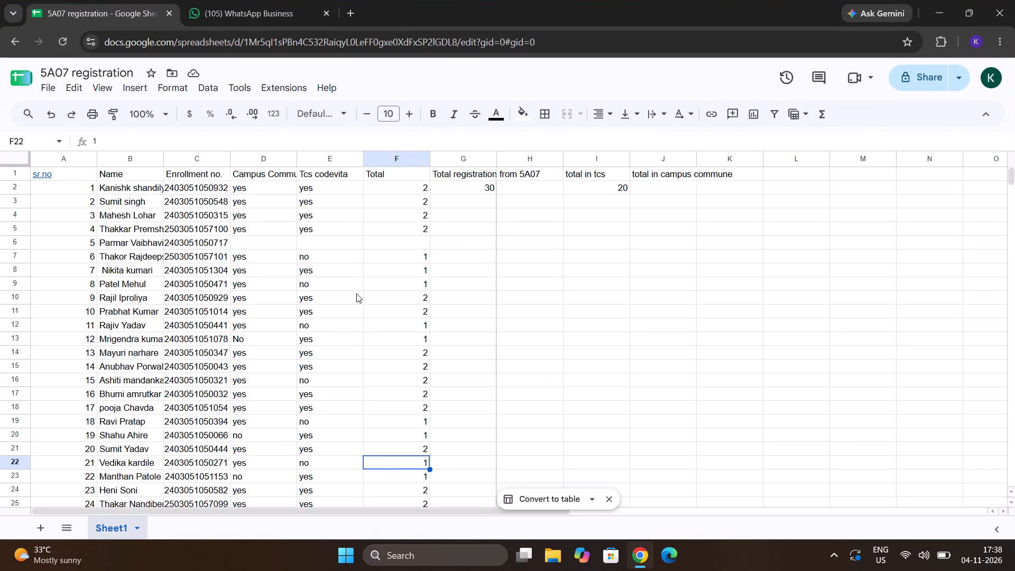
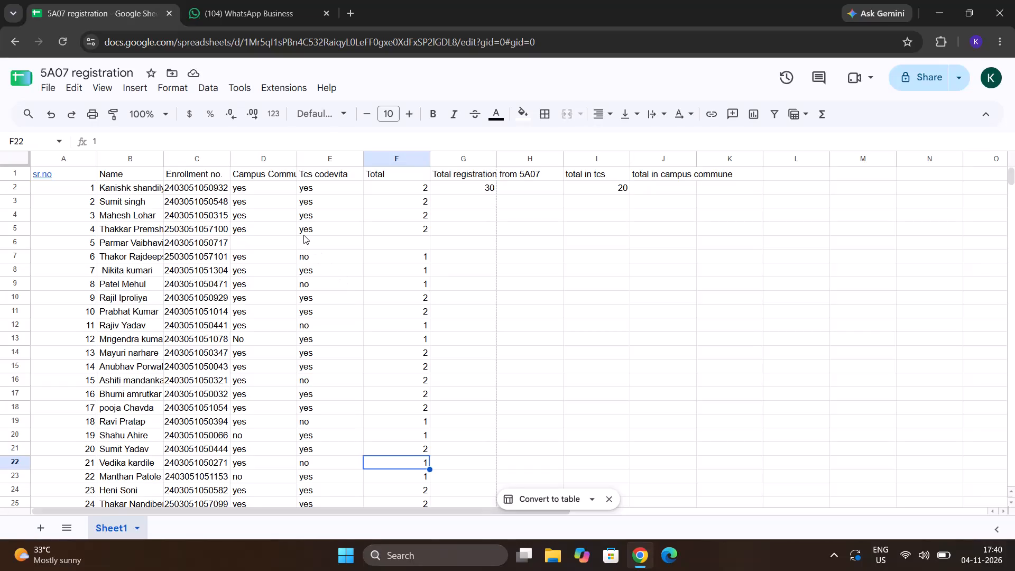
# Go through the Campus Commune column for all listed students to count the yes answers for the campus commune total in J2.
pyautogui.scroll(4, 303, 235)
pyautogui.scroll(-5, 303, 235)
pyautogui.scroll(4, 303, 235)
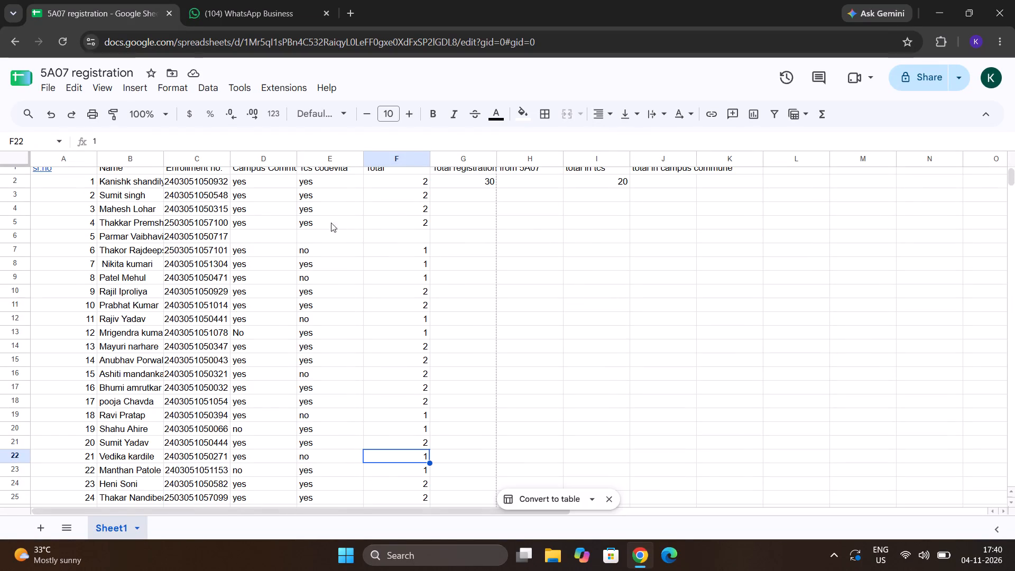
pyautogui.click(663, 186)
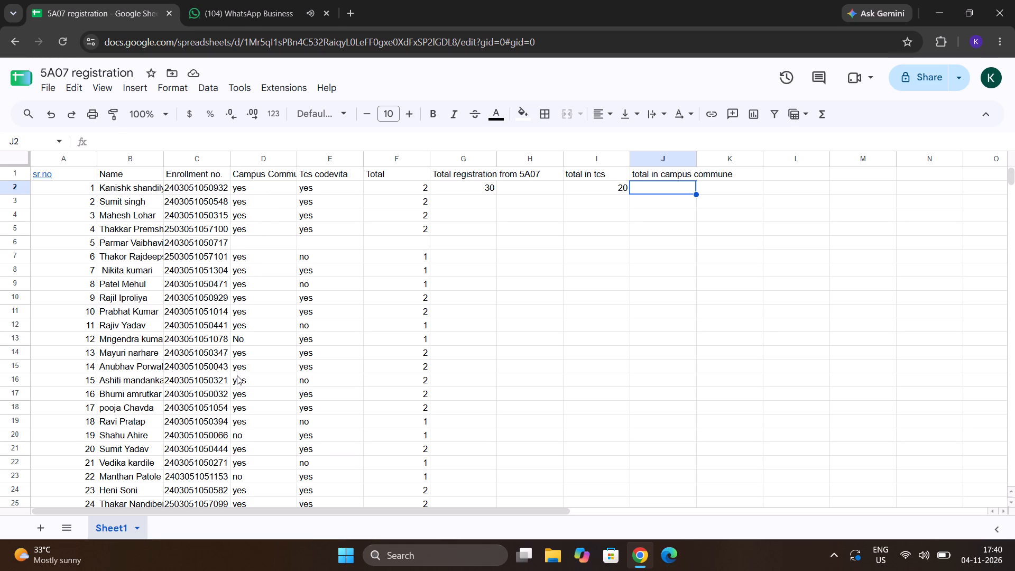
pyautogui.scroll(-1, 237, 375)
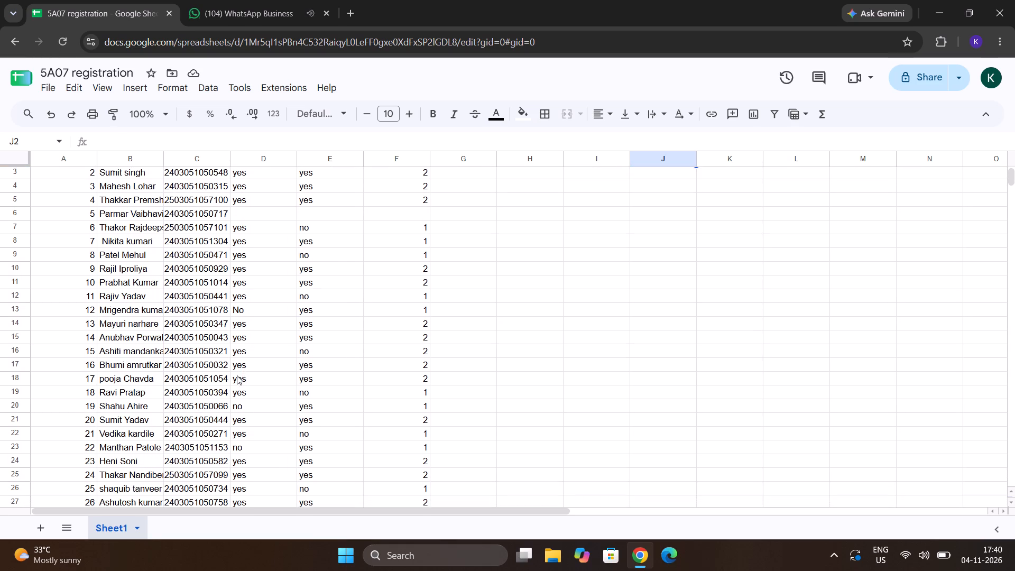
pyautogui.scroll(-2, 237, 375)
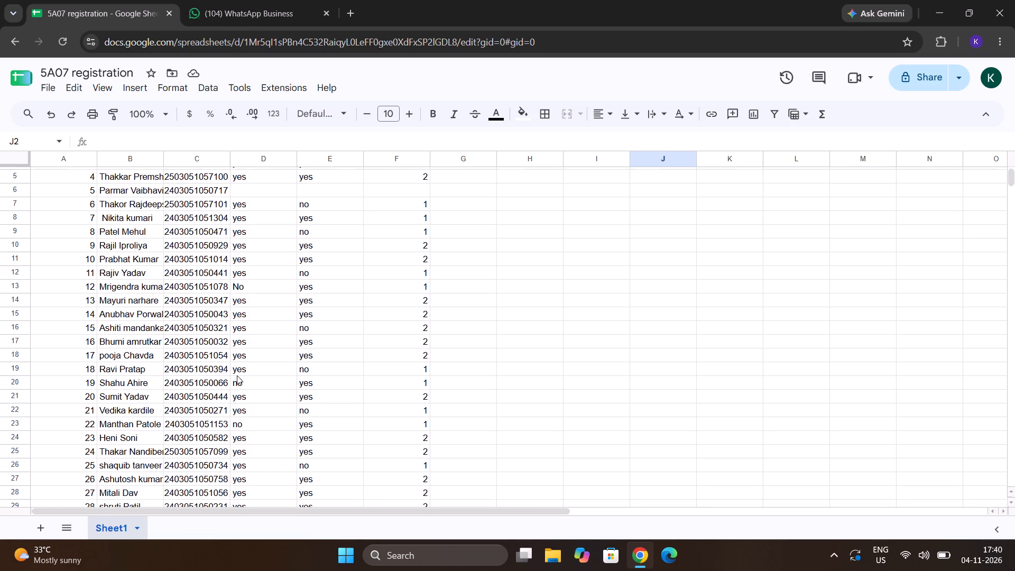
pyautogui.scroll(-1, 237, 375)
pyautogui.scroll(1, 237, 375)
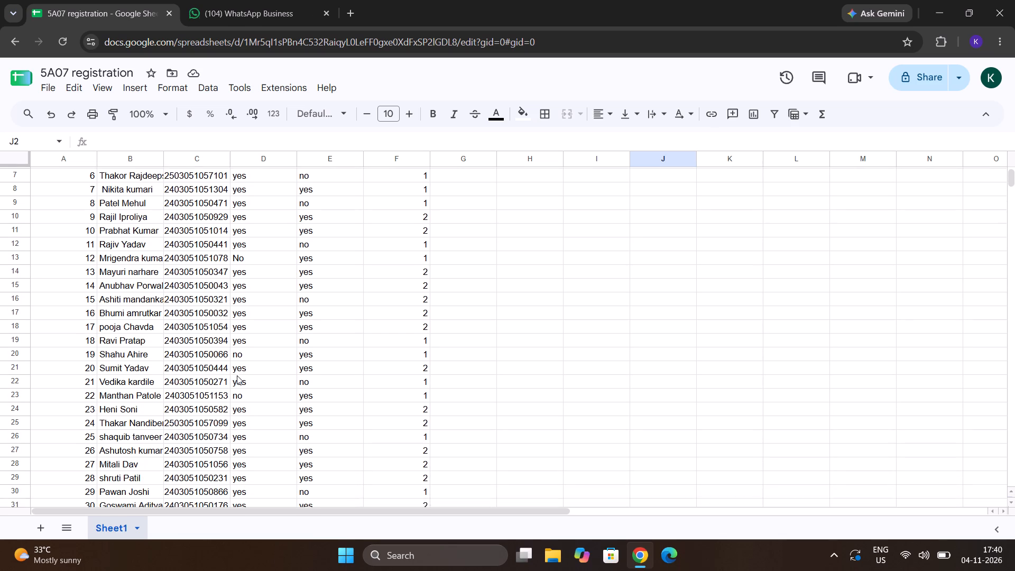
pyautogui.scroll(1, 237, 375)
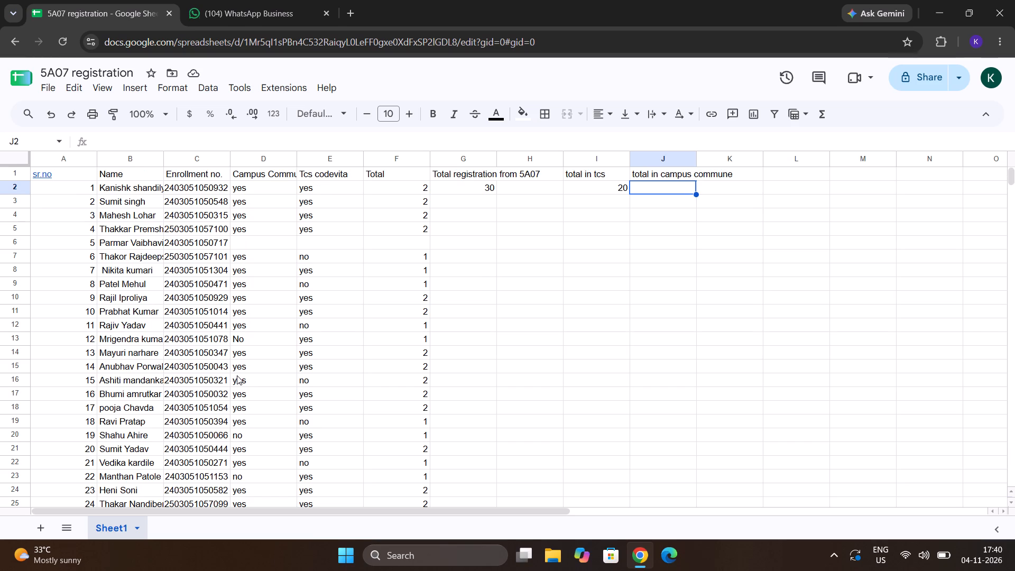
pyautogui.scroll(-1, 237, 375)
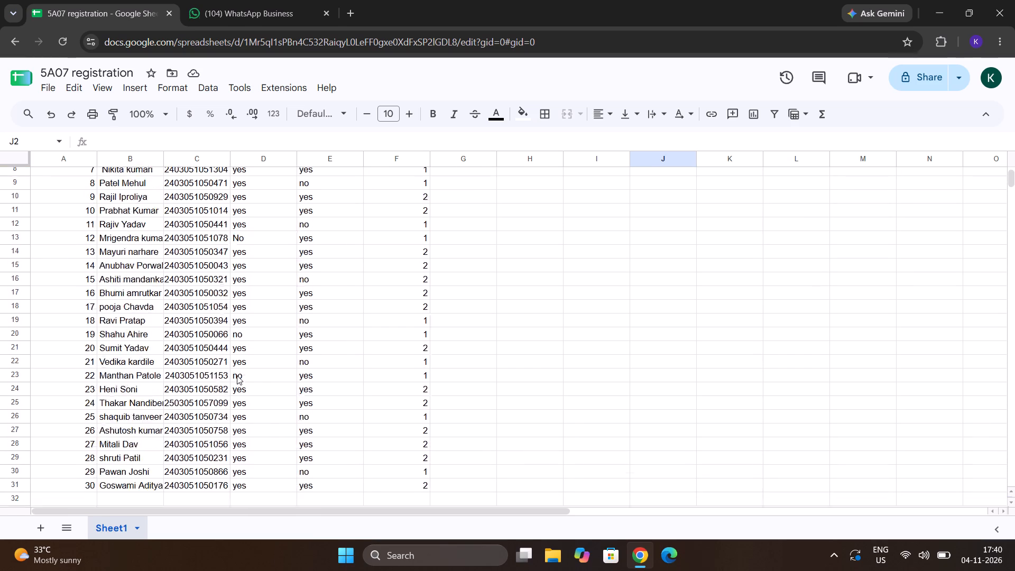
pyautogui.scroll(-1, 237, 375)
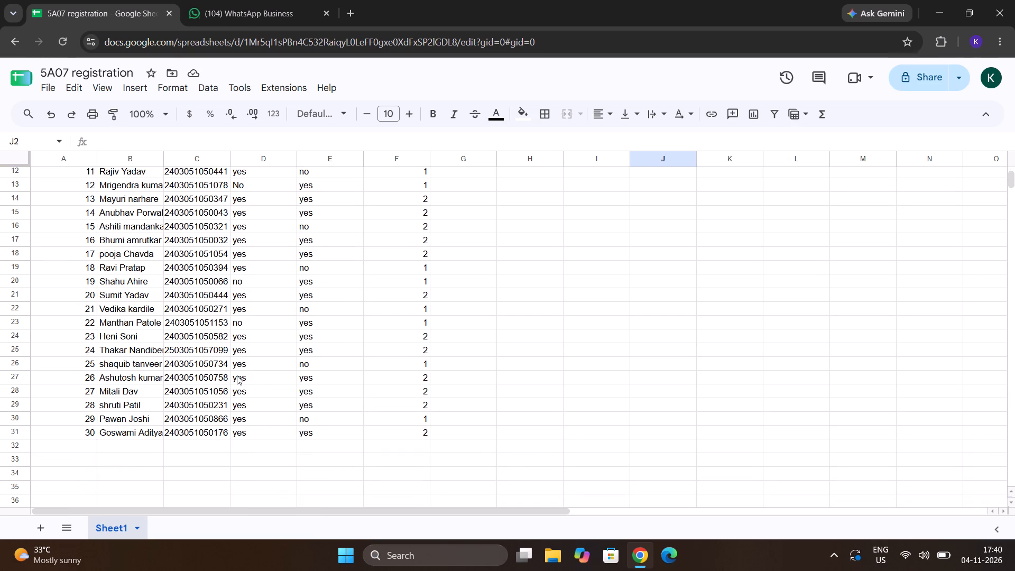
pyautogui.scroll(4, 237, 375)
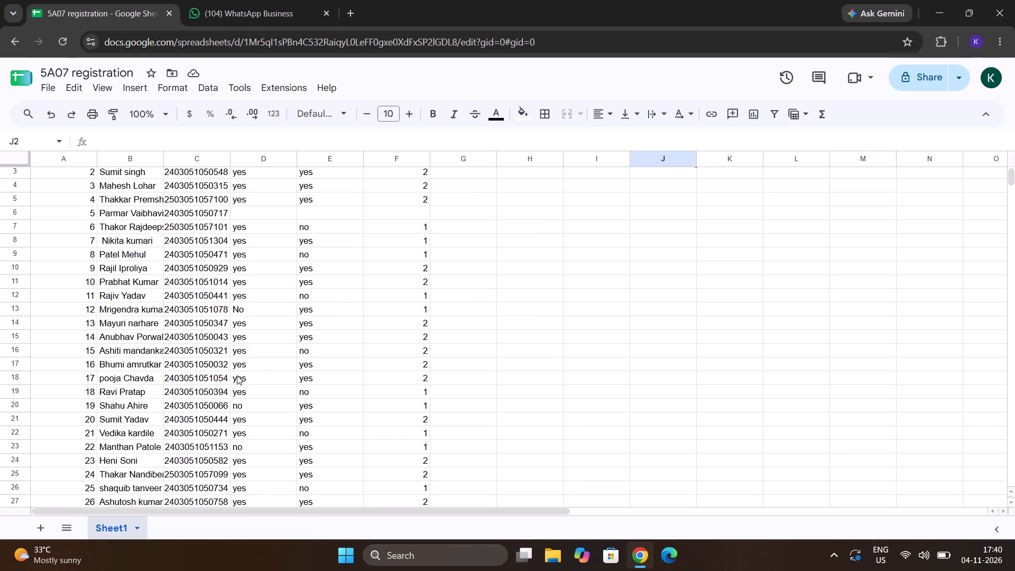
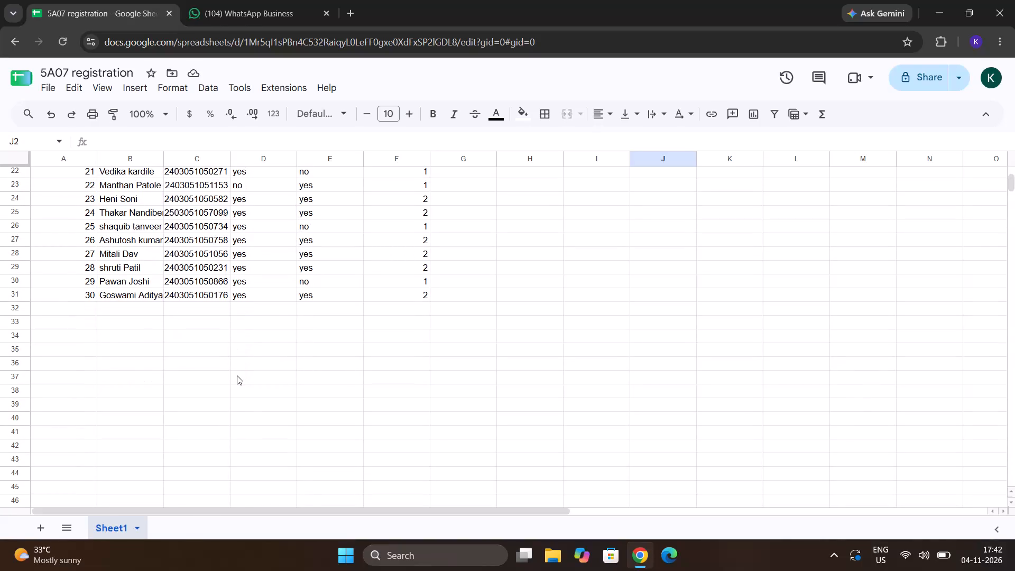
# Go back up through the student rows to check the Campus Commune answers for the campus commune total in J2.
pyautogui.scroll(7, 237, 375)
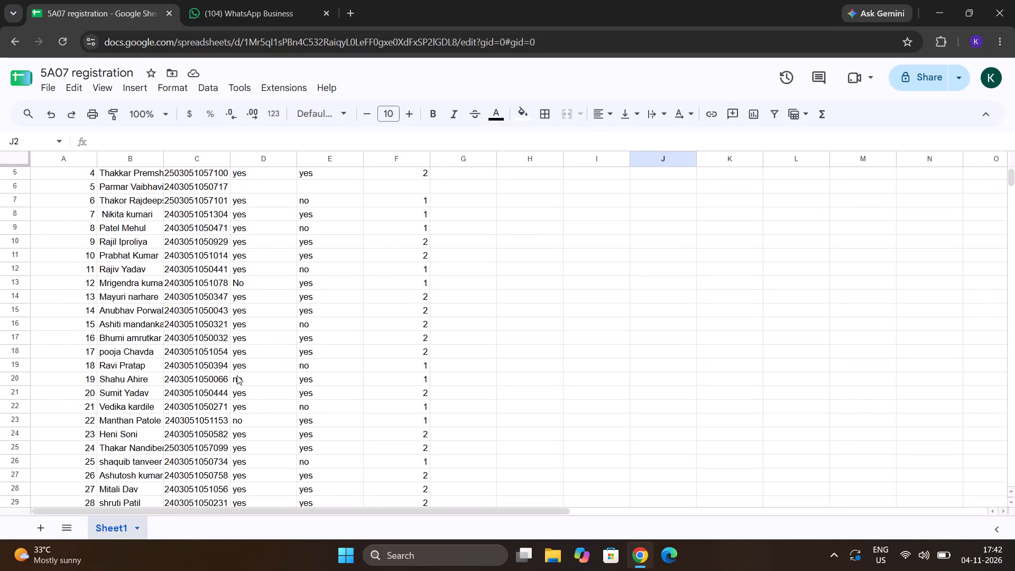
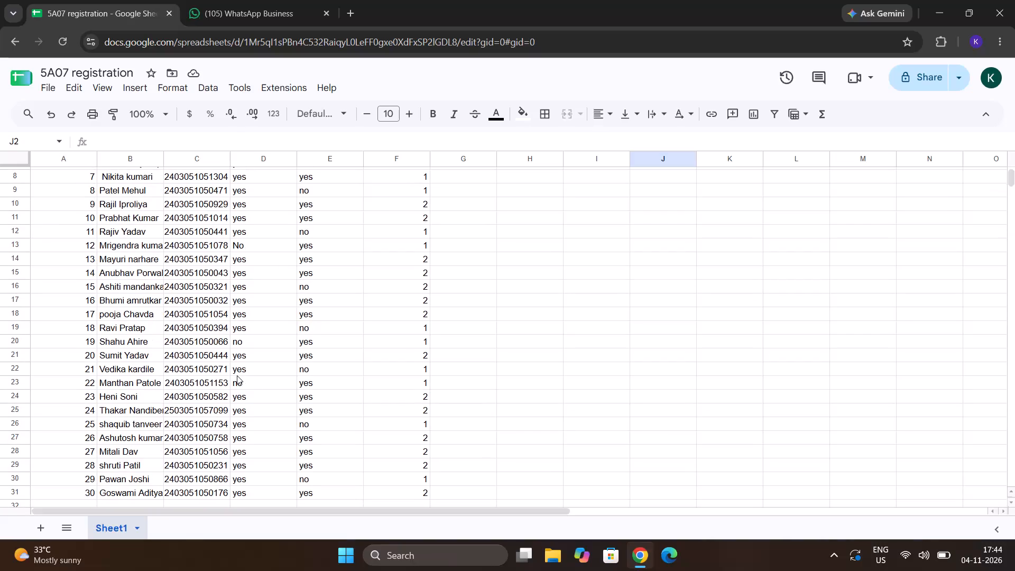
# Check the Campus Commune answers down through the last student rows for the campus commune total in J2.
pyautogui.scroll(-2, 237, 375)
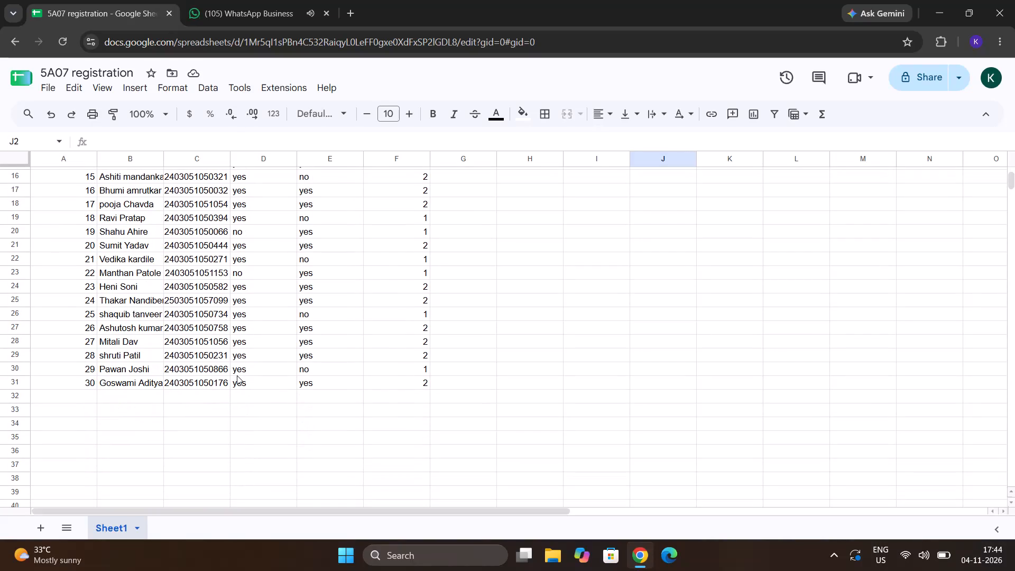
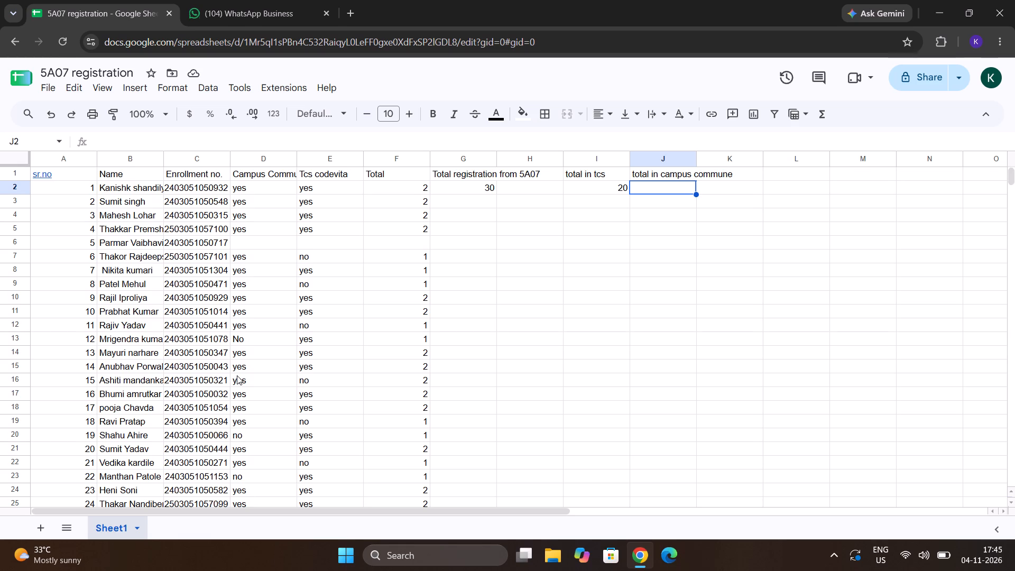
# Count the yes answers in the Campus Commune column and enter 26 in J2 under "total in campus commune".
pyautogui.scroll(-3, 237, 375)
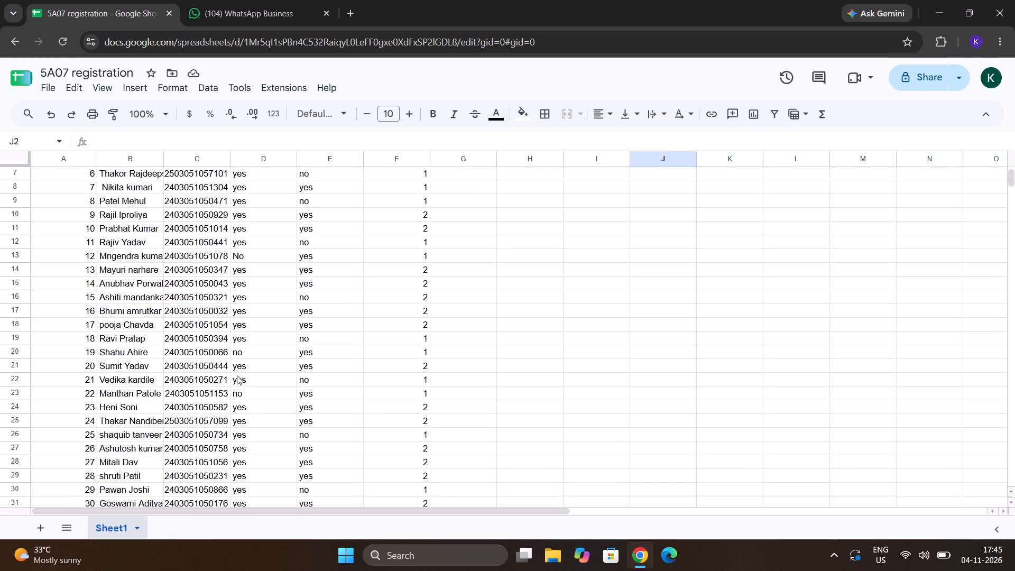
pyautogui.scroll(-1, 237, 375)
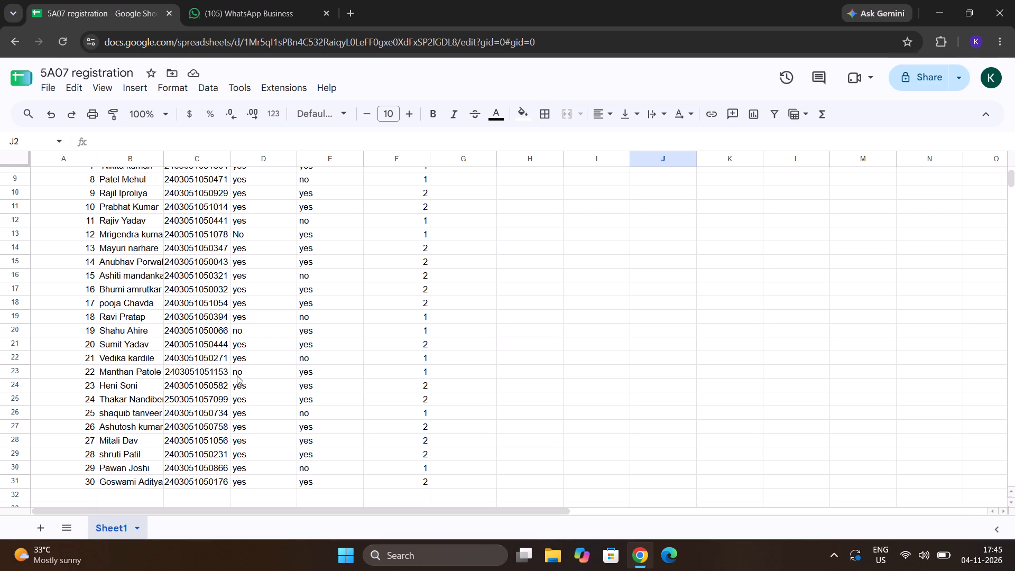
pyautogui.scroll(-1, 237, 375)
pyautogui.click(237, 375)
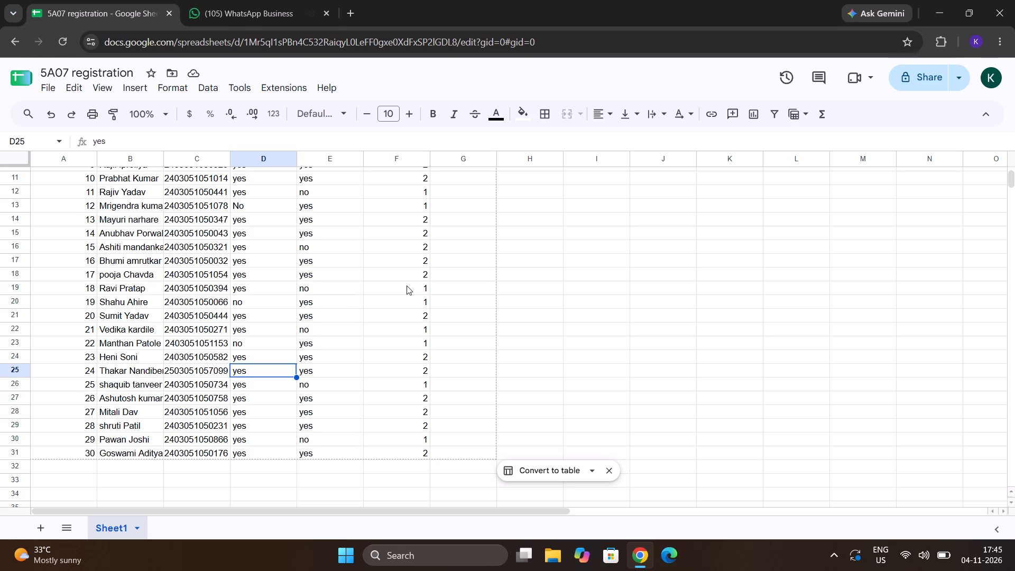
pyautogui.scroll(7, 407, 285)
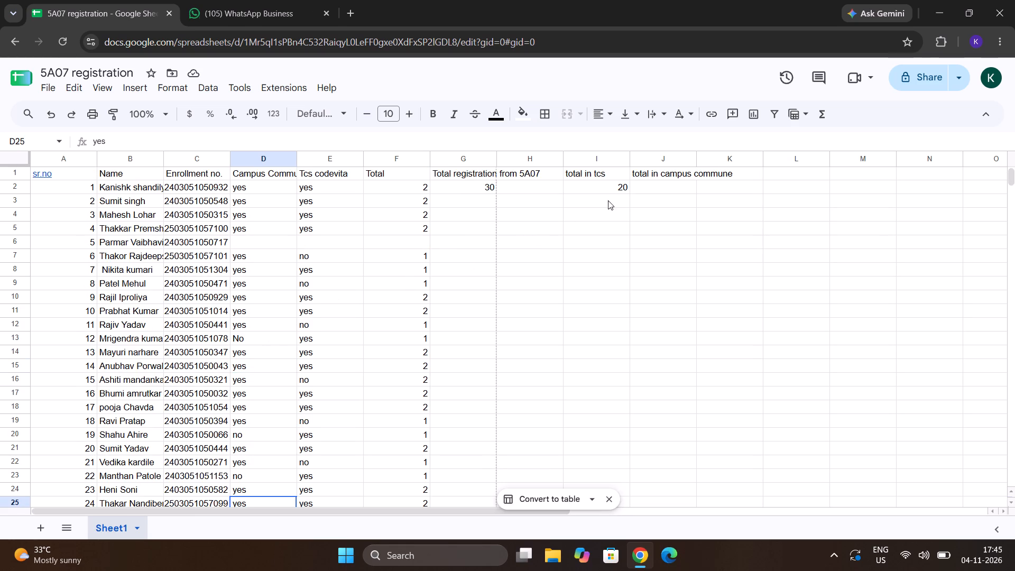
pyautogui.click(650, 187)
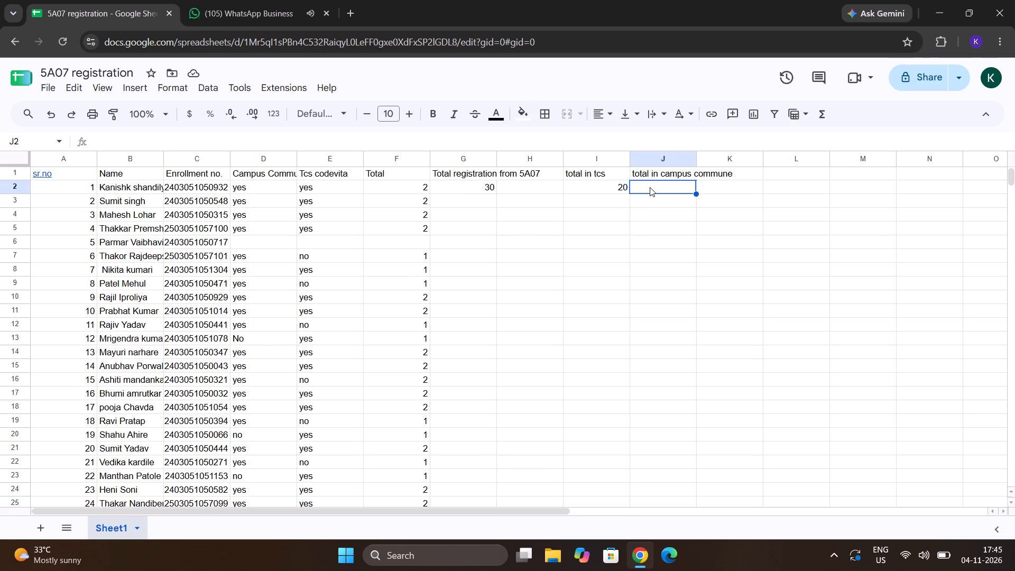
pyautogui.write('26')
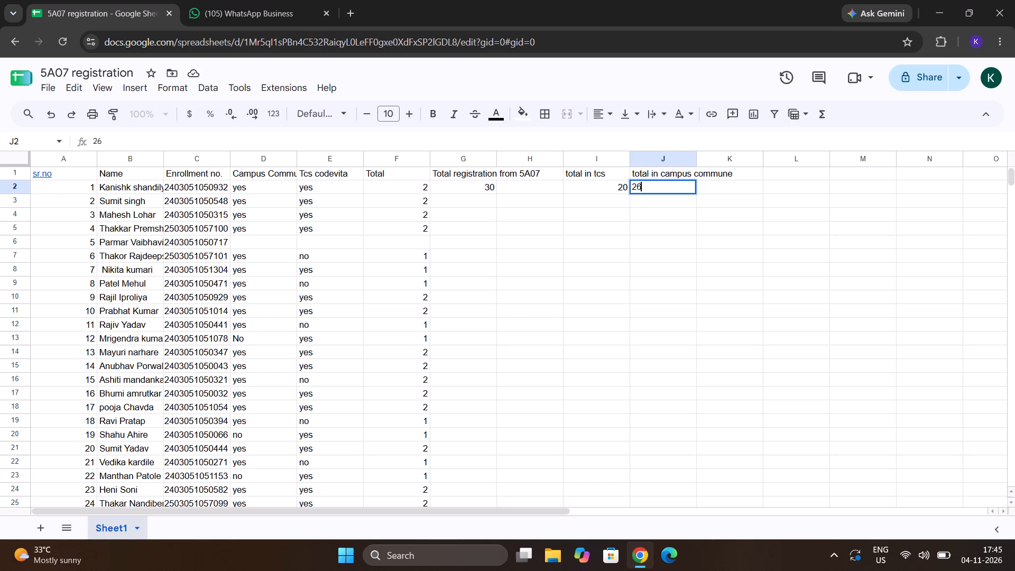
pyautogui.press('Return')
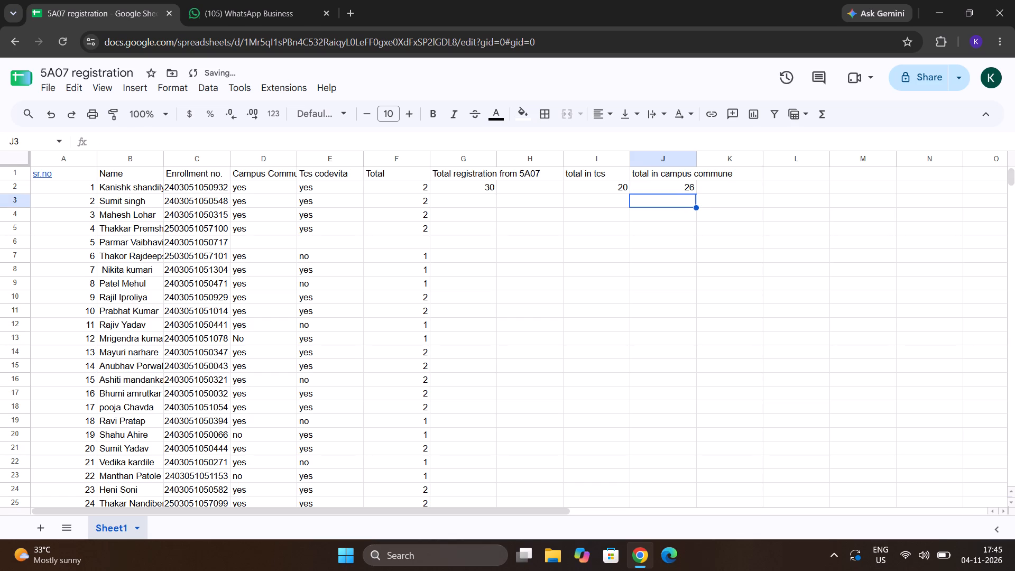
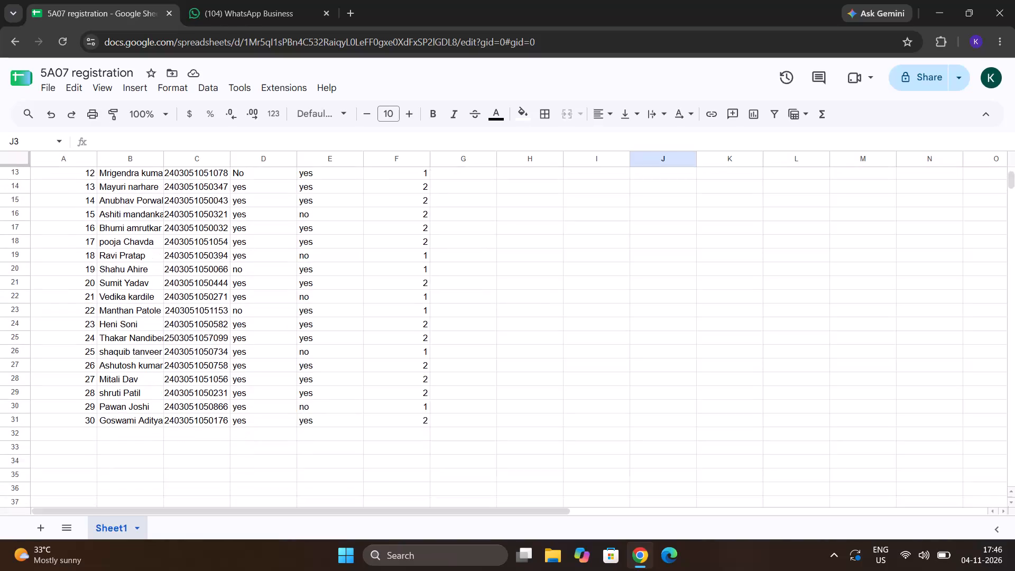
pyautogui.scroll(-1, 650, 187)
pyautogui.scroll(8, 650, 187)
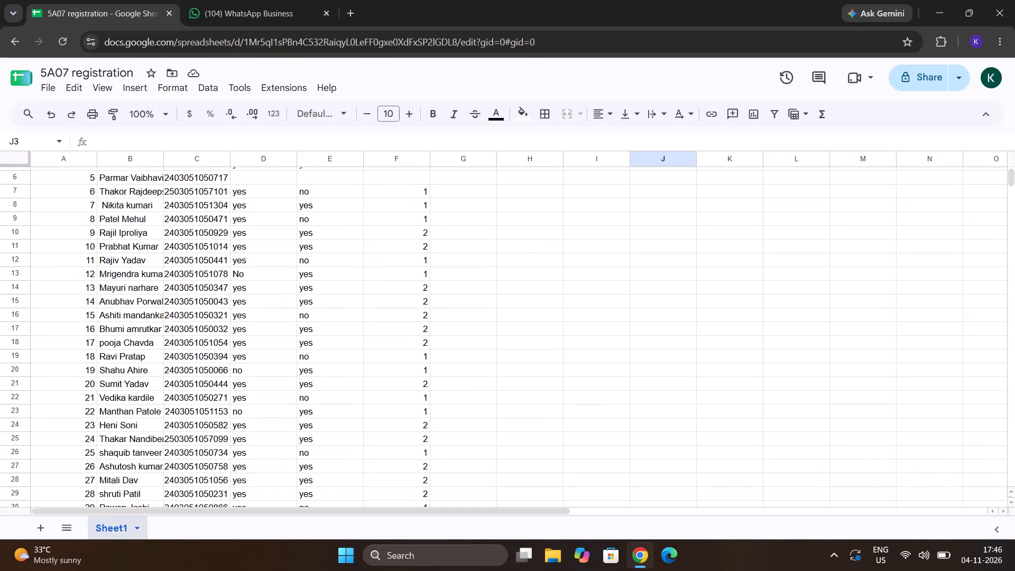
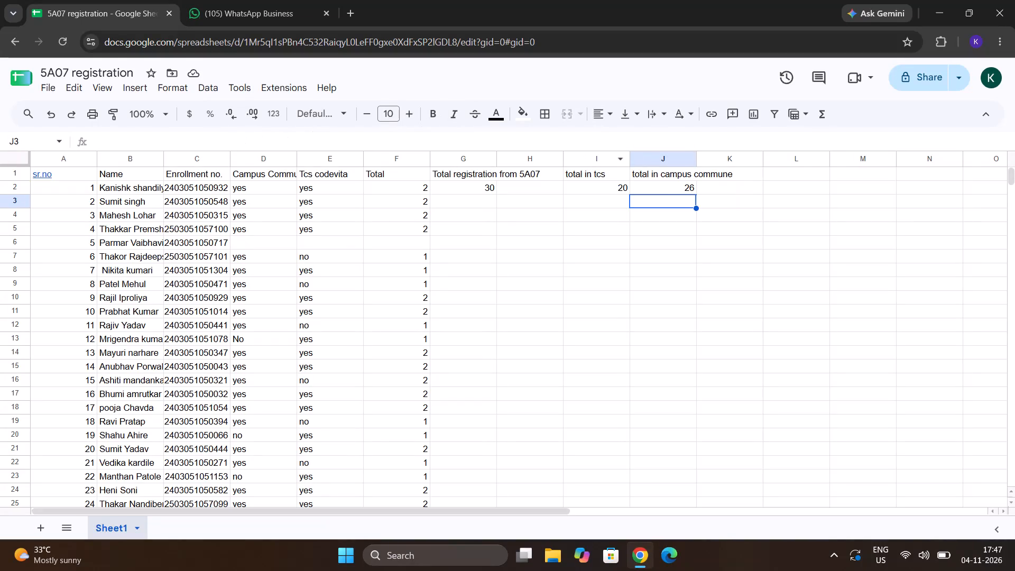
# Enter "yes" under Campus Commune for the student with sr.no 5.
pyautogui.click(251, 243)
pyautogui.write('yes')
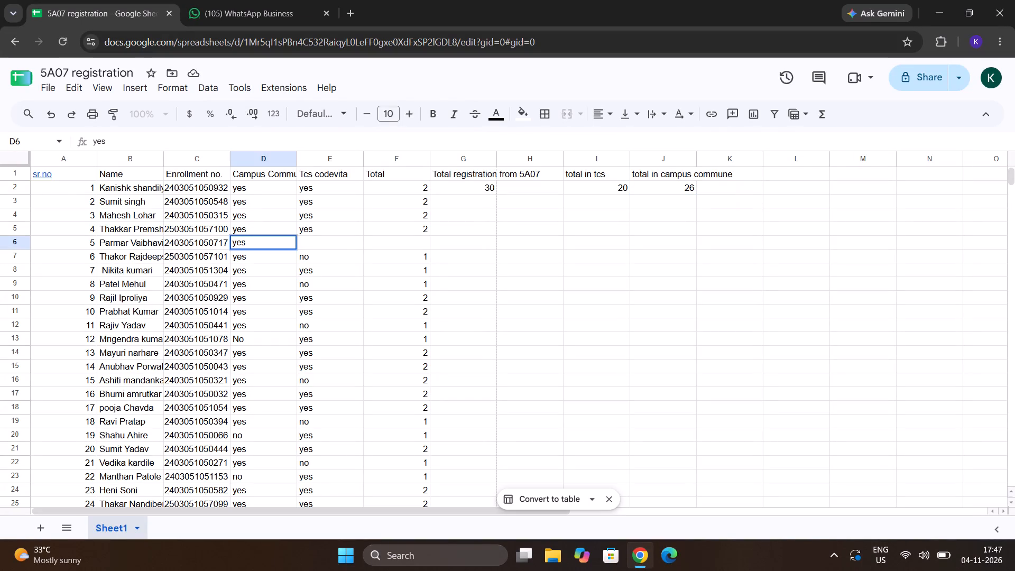
# Set the "total in campus commune" summary value to 27.
pyautogui.click(692, 187)
pyautogui.doubleClick(692, 187)
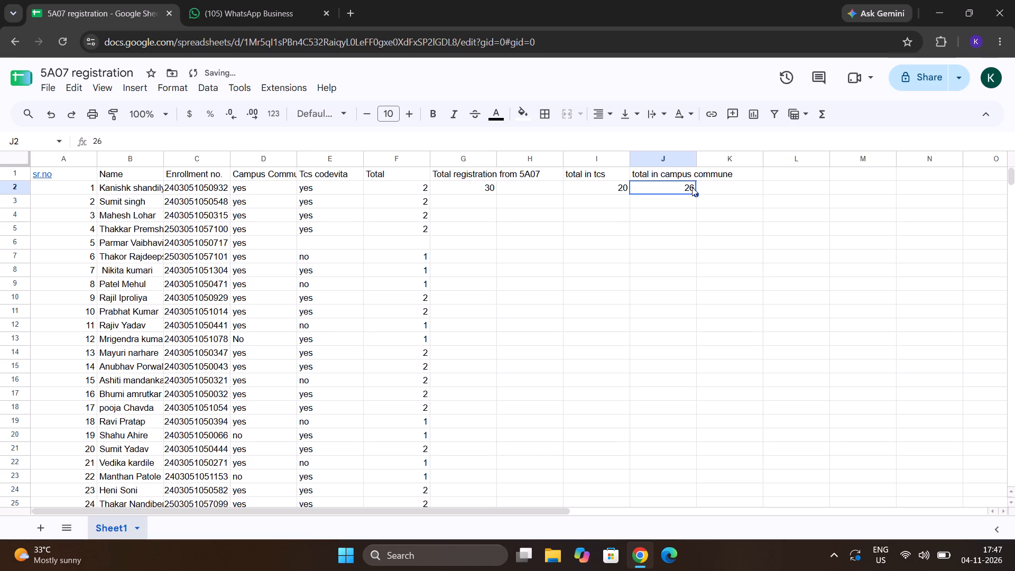
pyautogui.press('BackSpace')
pyautogui.press('7')
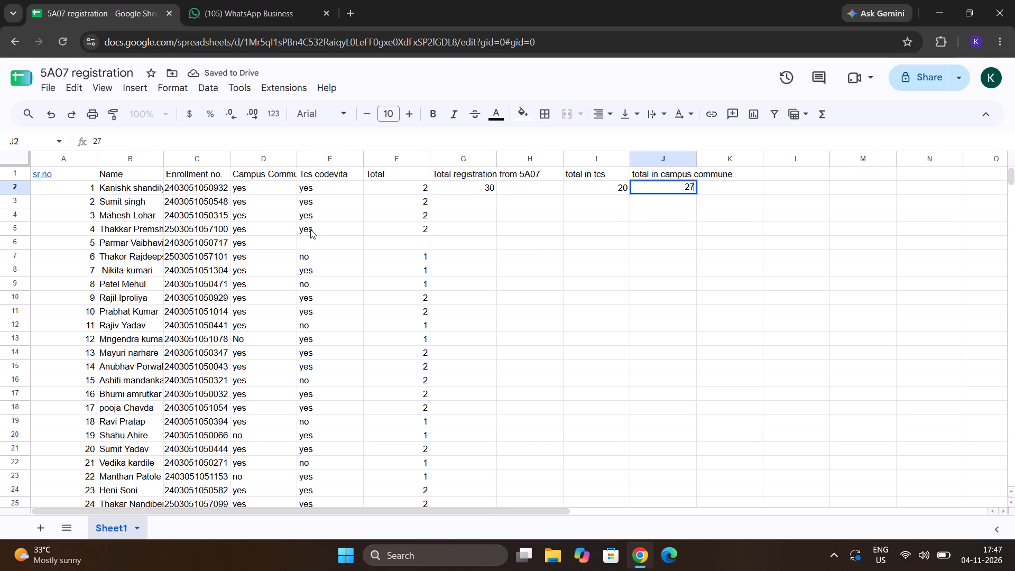
# Complete the sr.no 5 row with "no" under Tcs codevita and 1 under Total.
pyautogui.click(314, 245)
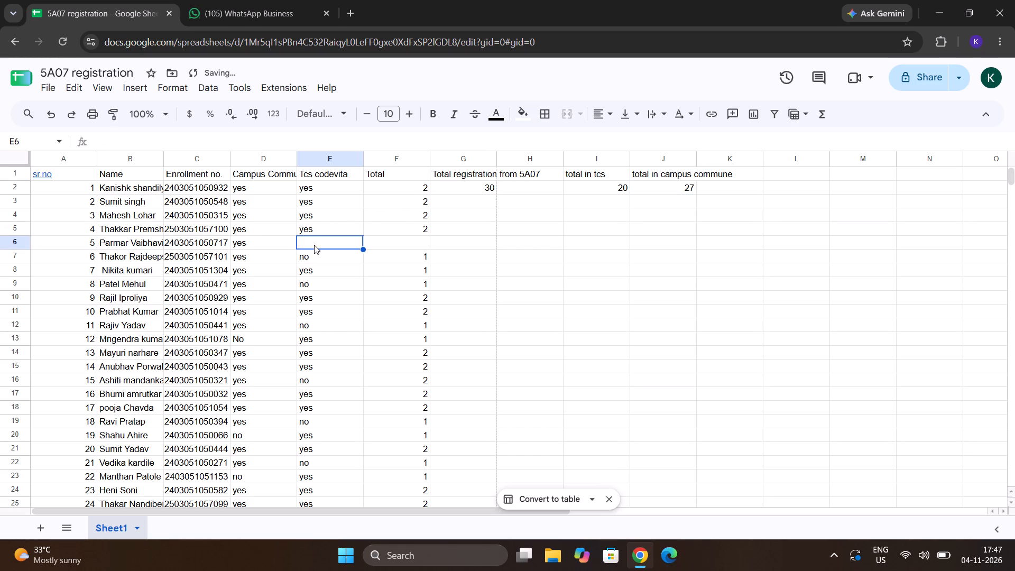
pyautogui.press('n')
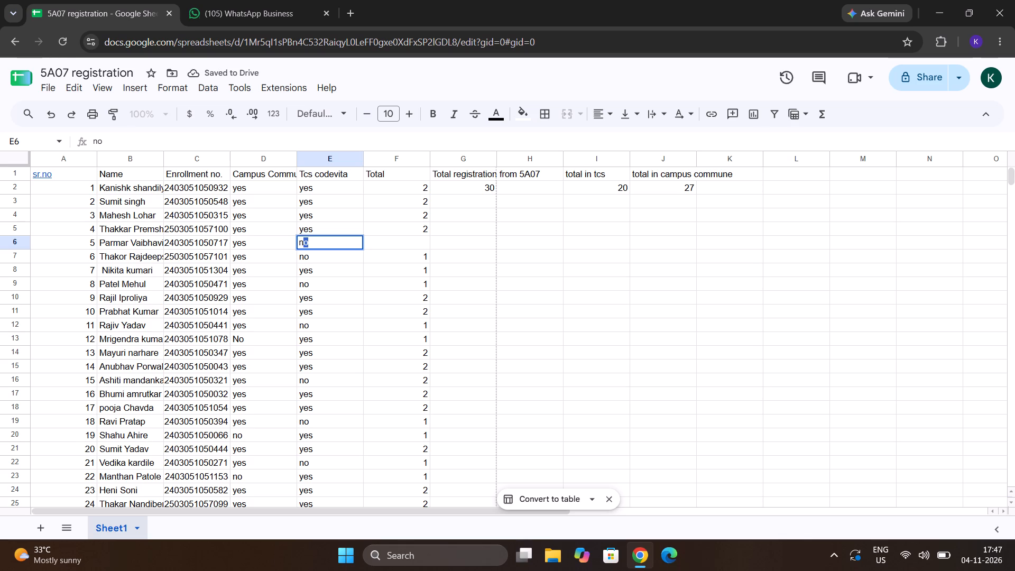
pyautogui.press('o')
pyautogui.click(414, 241)
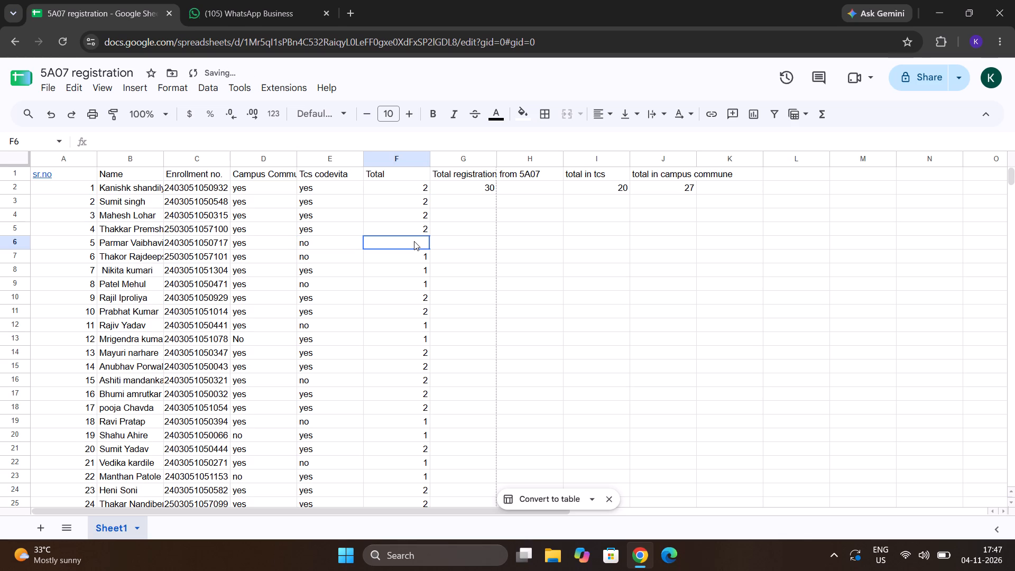
pyautogui.press('1')
pyautogui.press('Return')
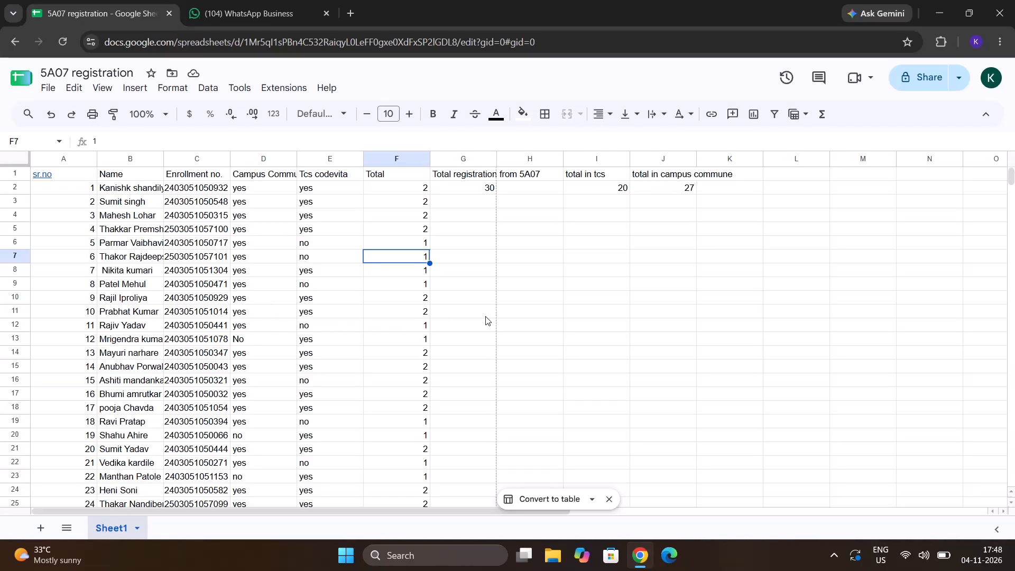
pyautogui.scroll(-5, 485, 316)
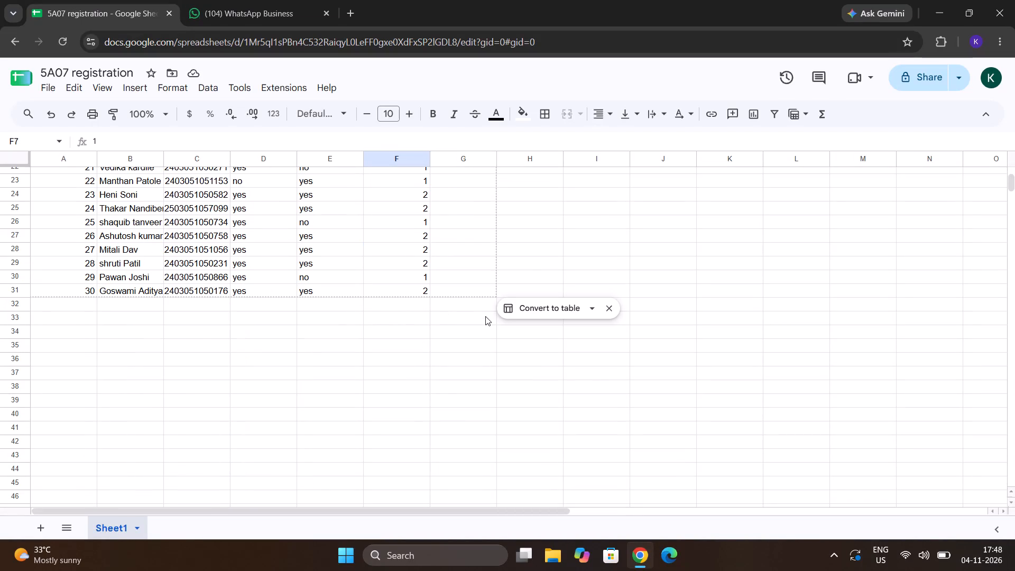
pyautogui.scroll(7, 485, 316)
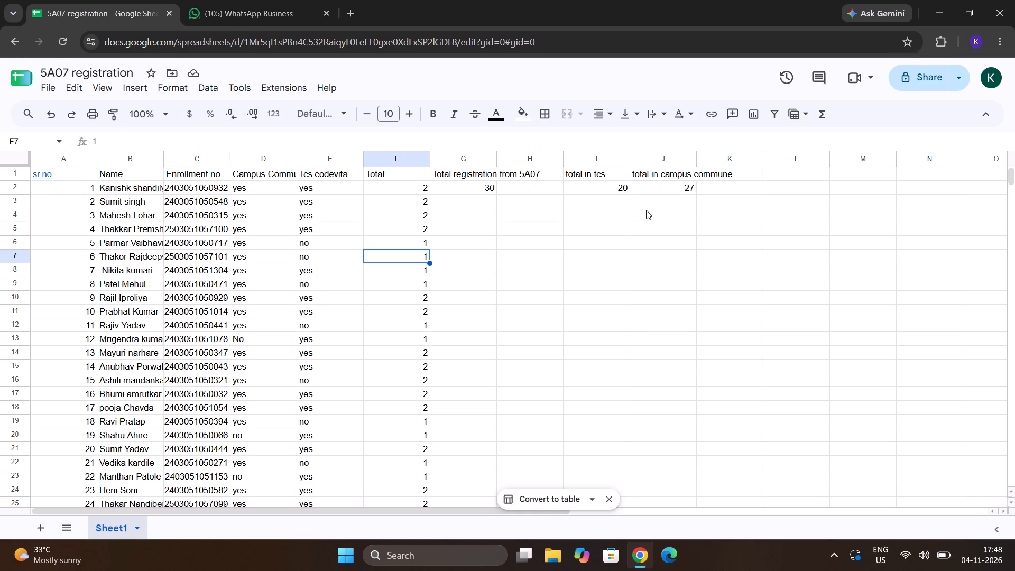
# Copy the sharing link of the "5A07 registration" sheet.
pyautogui.click(953, 73)
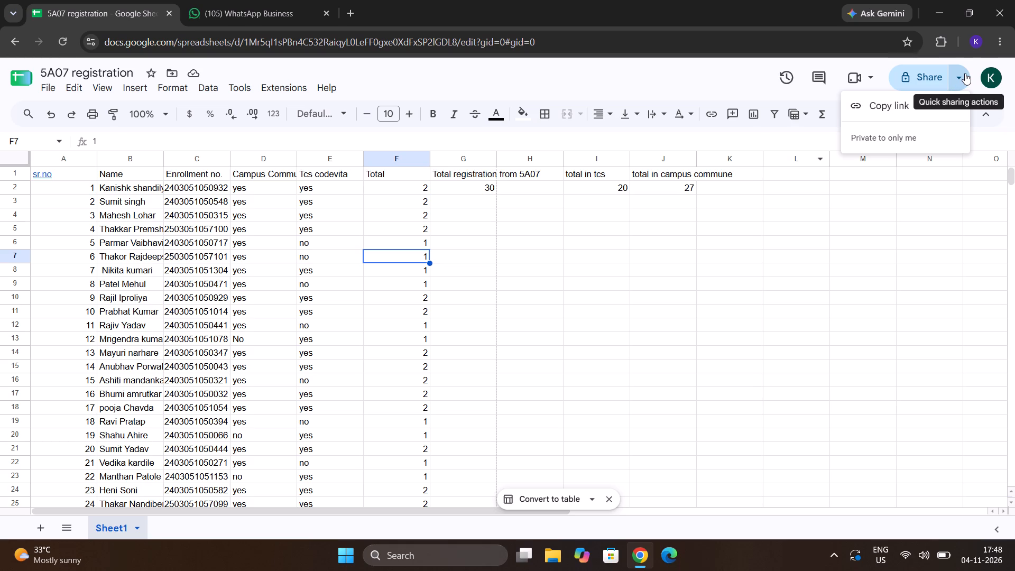
pyautogui.click(965, 73)
pyautogui.click(959, 77)
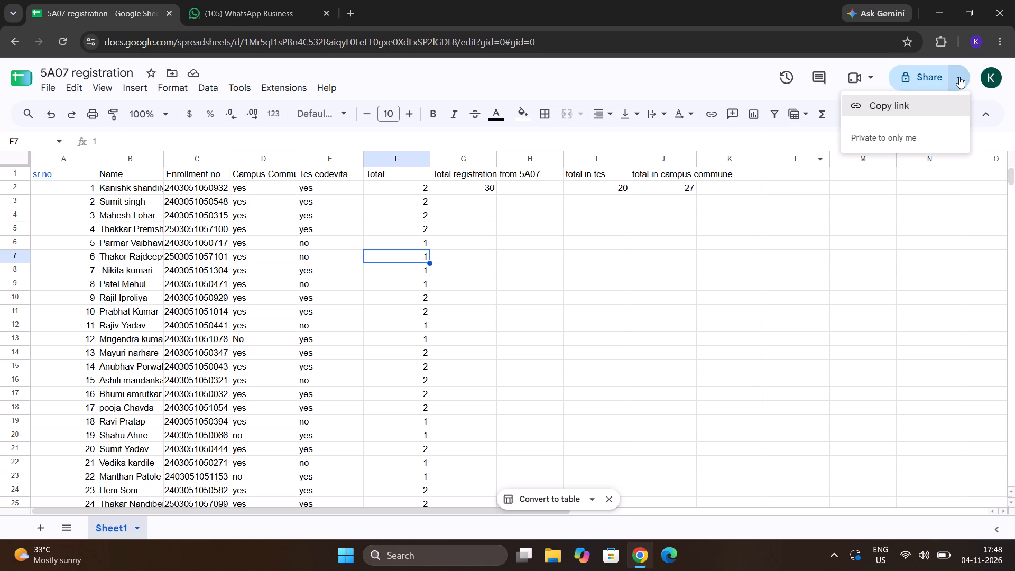
pyautogui.doubleClick(910, 139)
pyautogui.click(885, 108)
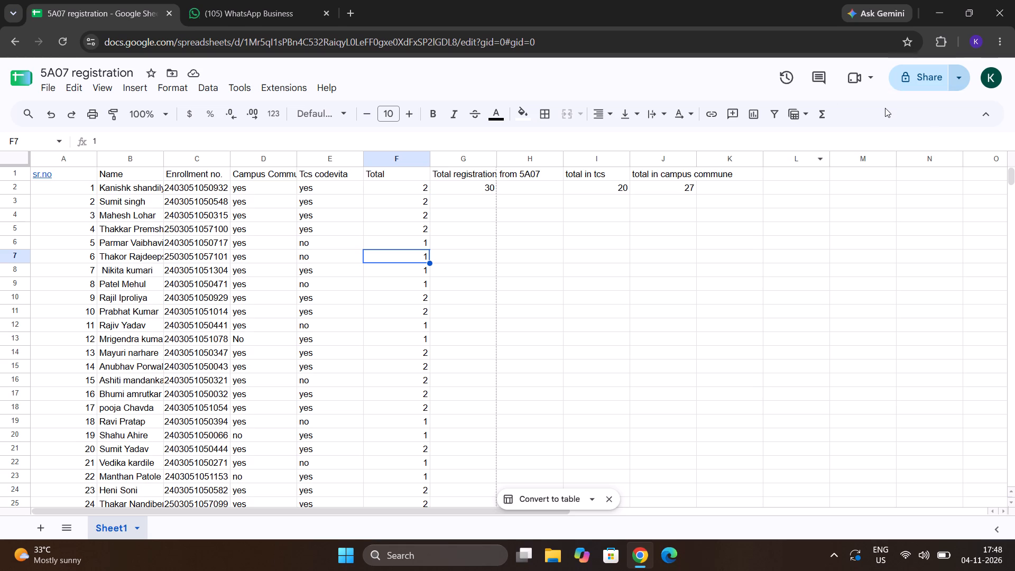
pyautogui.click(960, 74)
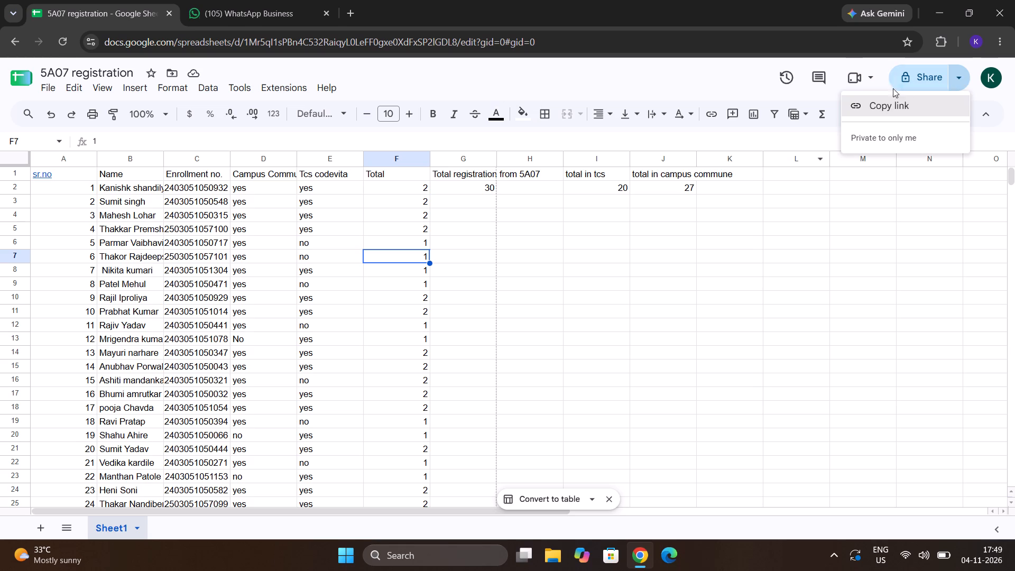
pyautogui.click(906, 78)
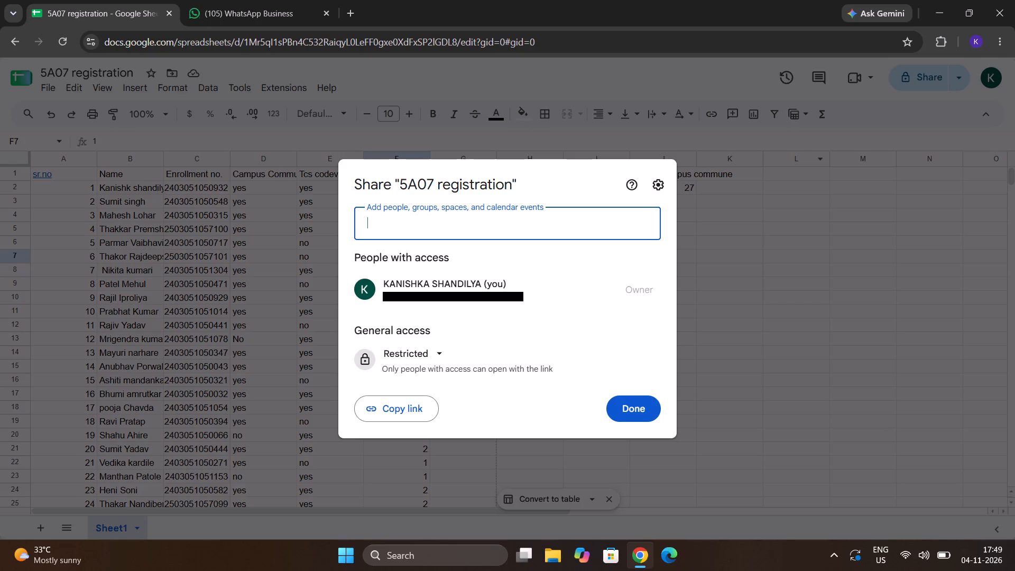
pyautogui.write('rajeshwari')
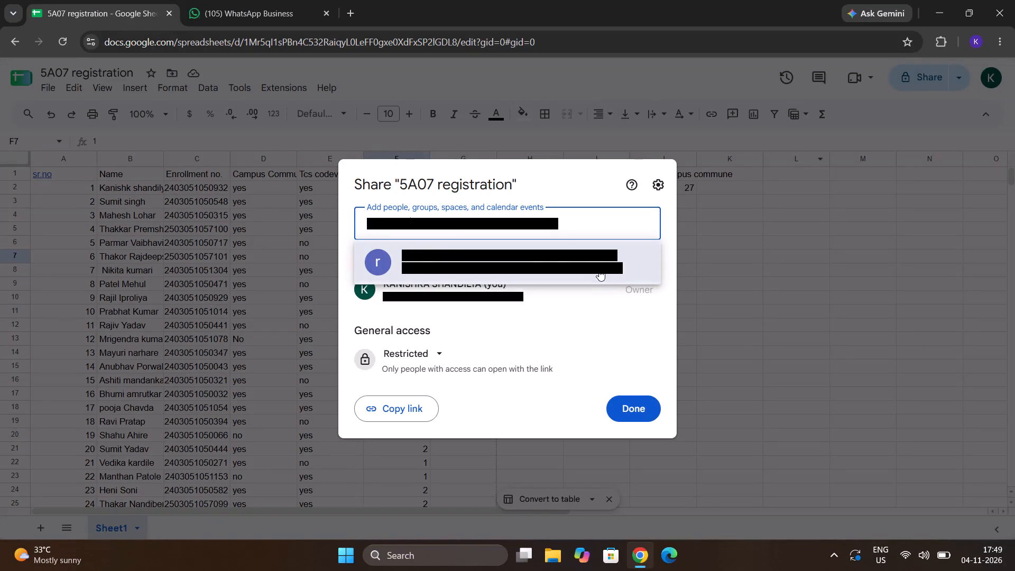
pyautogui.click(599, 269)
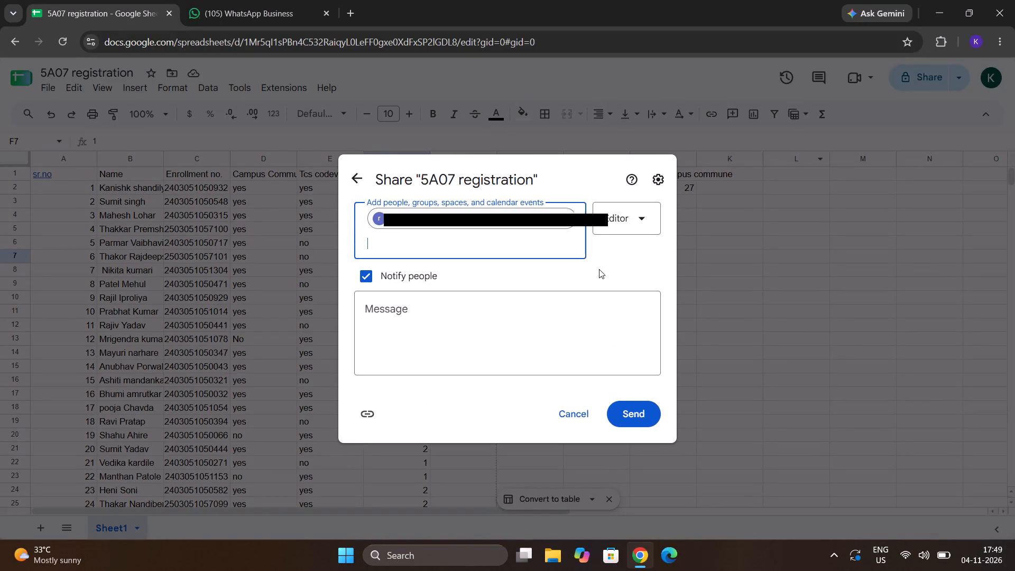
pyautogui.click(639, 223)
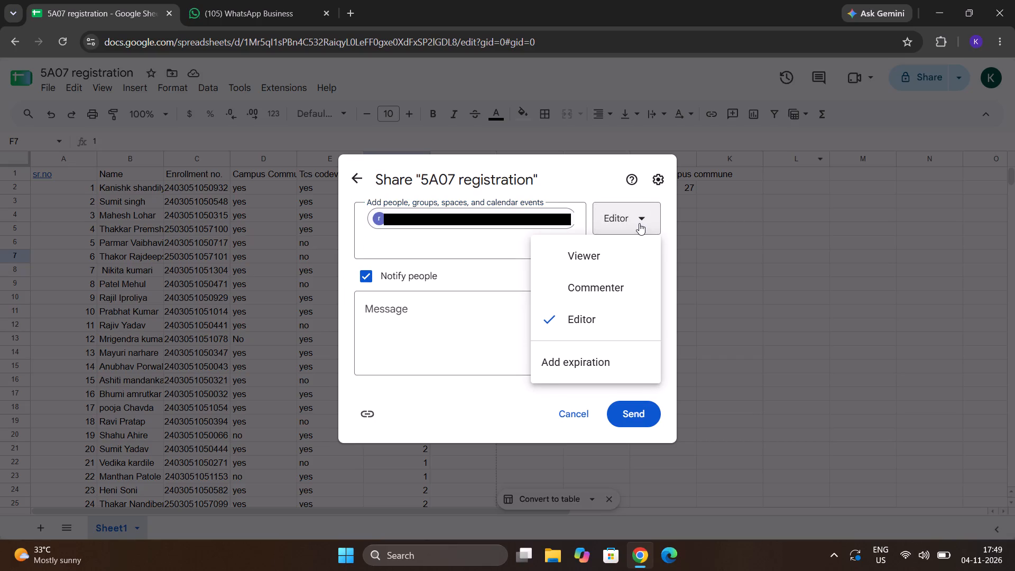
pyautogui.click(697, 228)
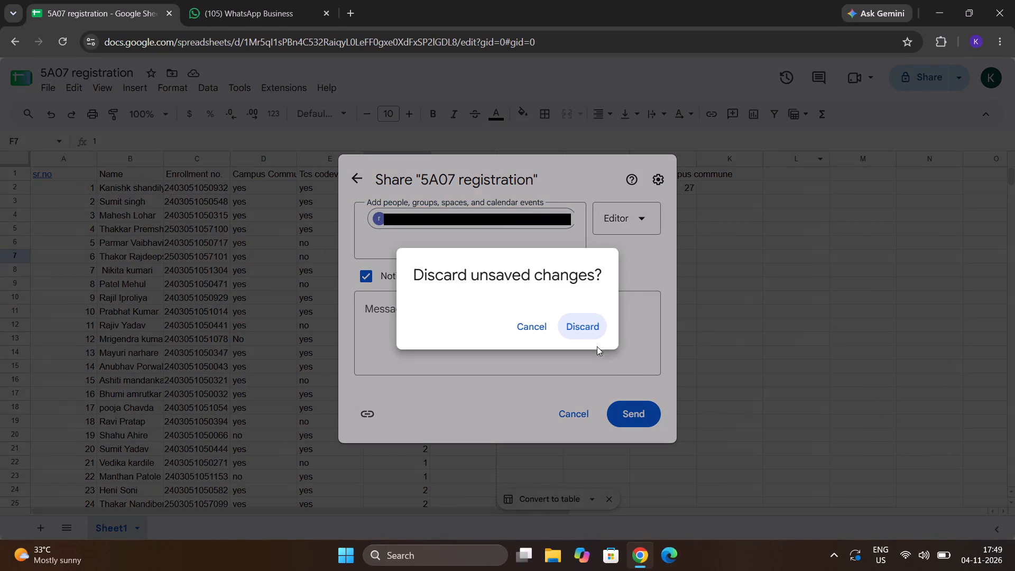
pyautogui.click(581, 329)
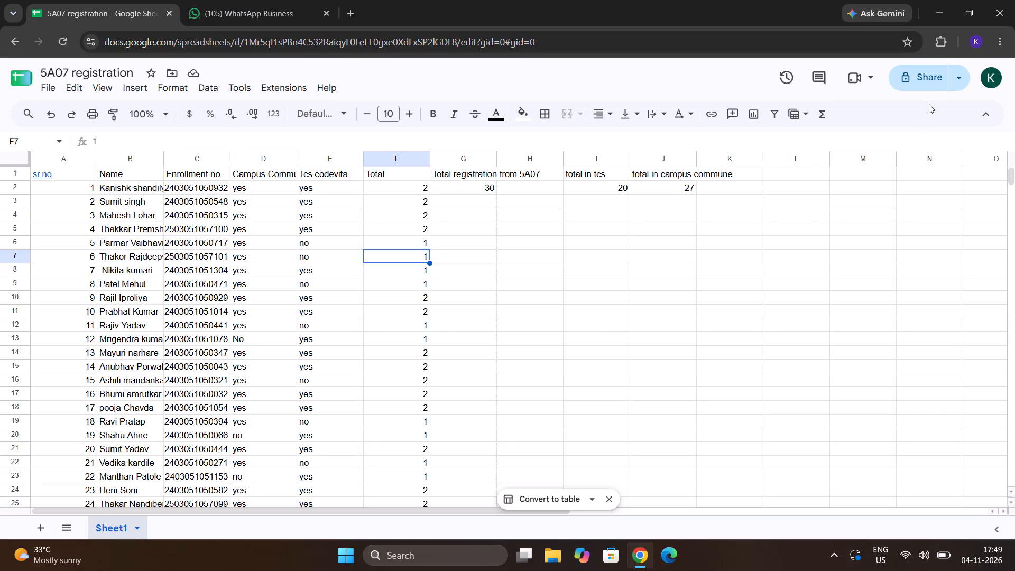
# Open the sharing settings of the "5A07 registration" sheet.
pyautogui.click(919, 80)
# Share the "5A07 registration" sheet with the second suggested contact as Editor, with Notify people enabled.
pyautogui.click(903, 80)
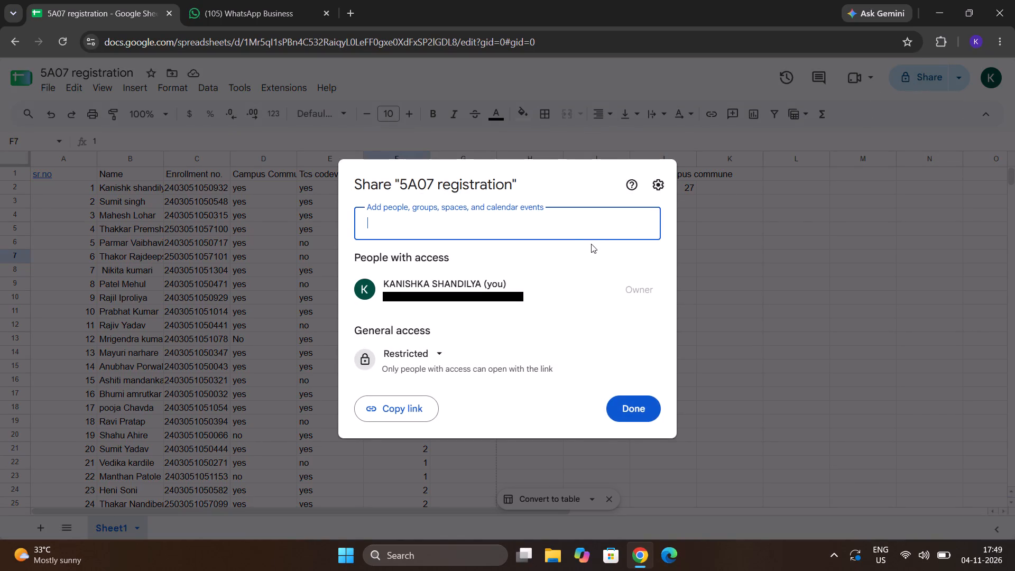
pyautogui.click(488, 228)
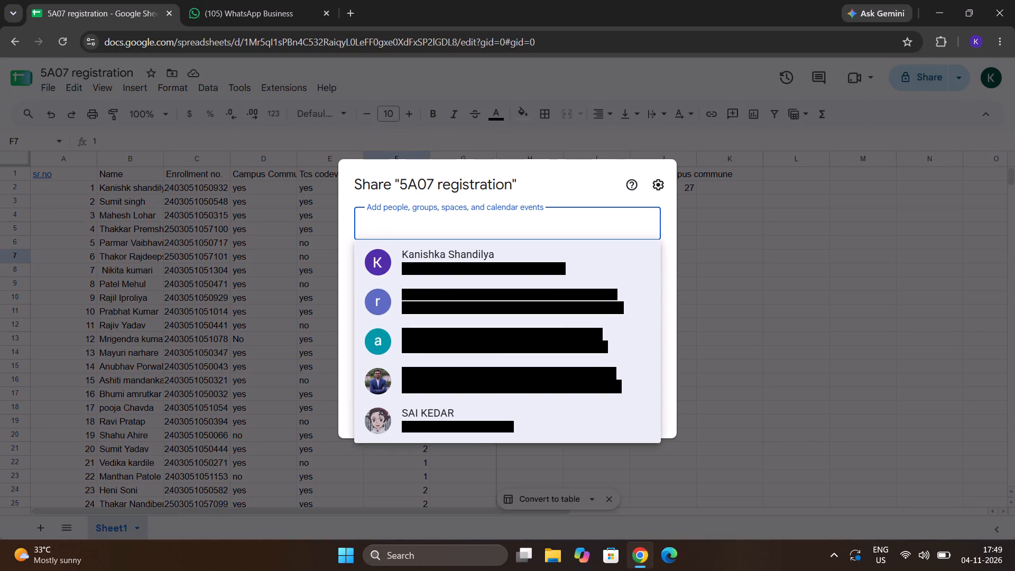
pyautogui.click(465, 300)
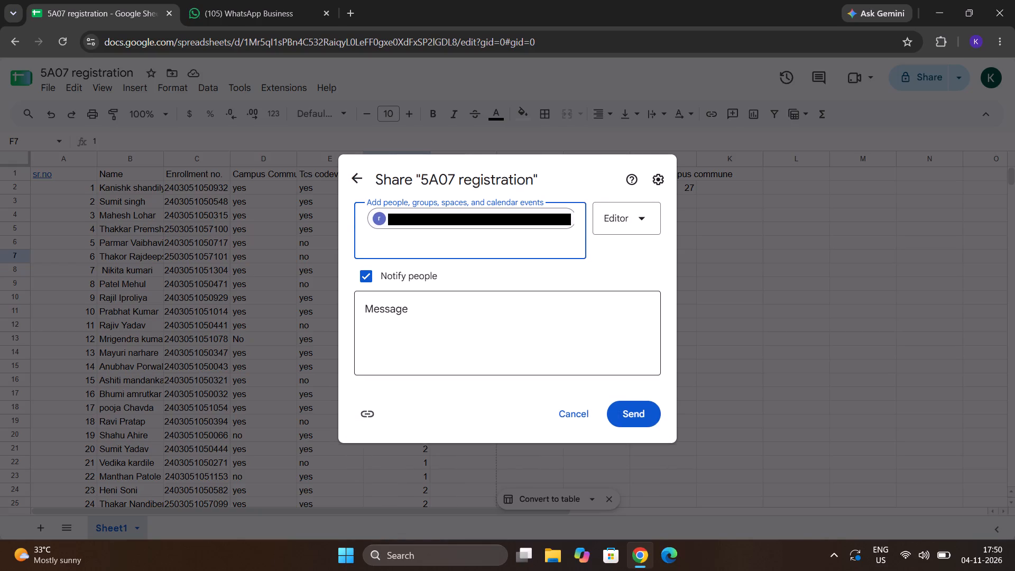